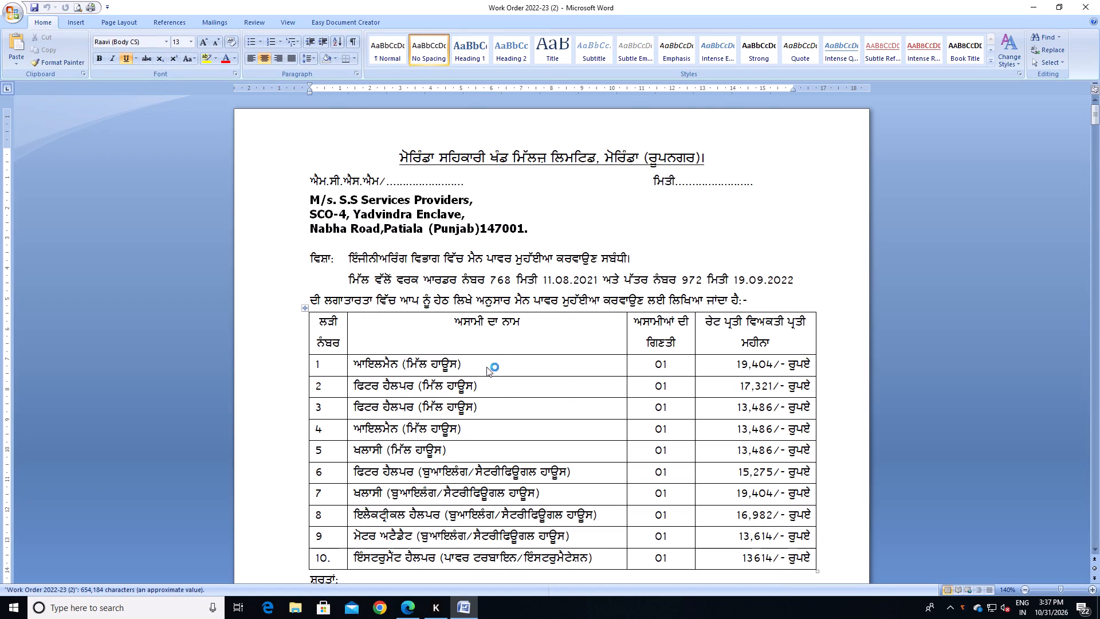
# Copy the nine-row worker table from the page 2 work order into a new blank document, below a line reading ///.
pyautogui.scroll(-20, 487, 370)
pyautogui.scroll(-6, 487, 370)
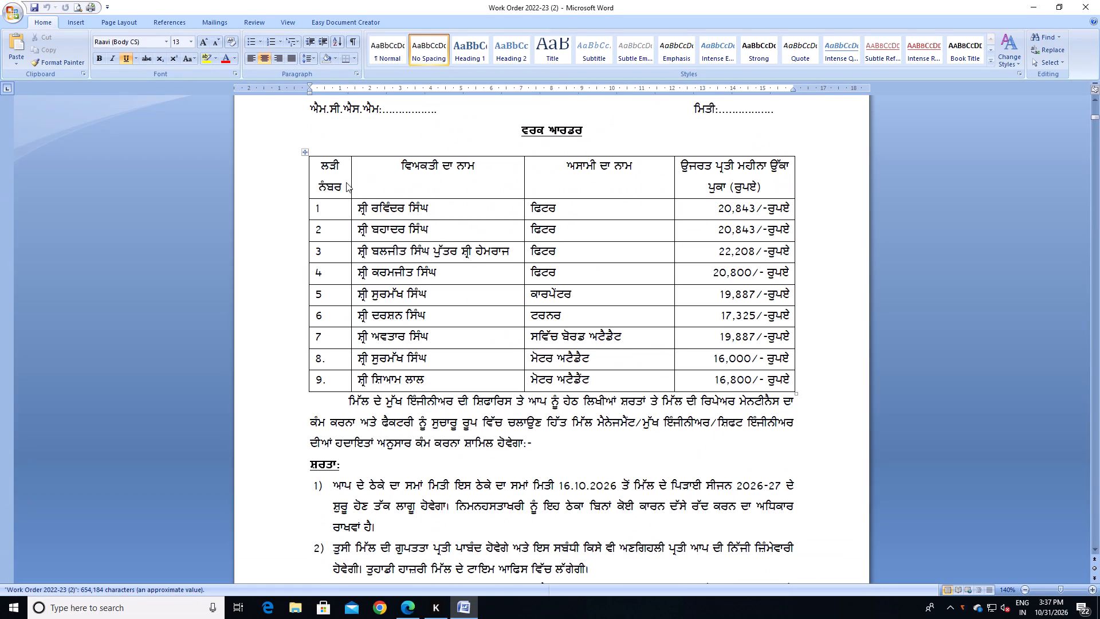
pyautogui.click(337, 176)
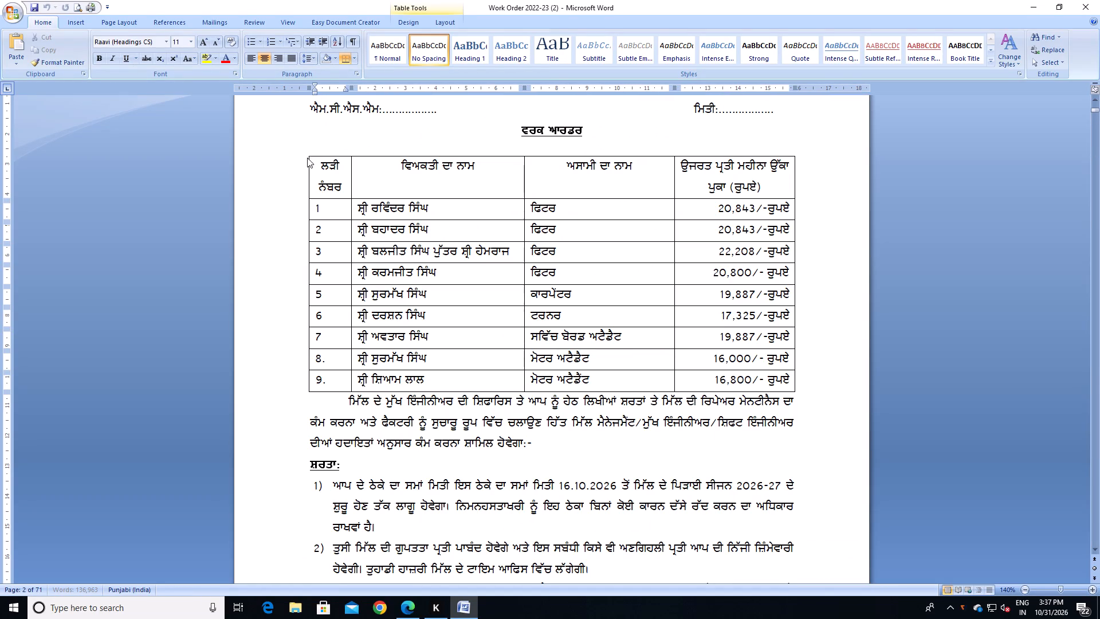
pyautogui.click(362, 174)
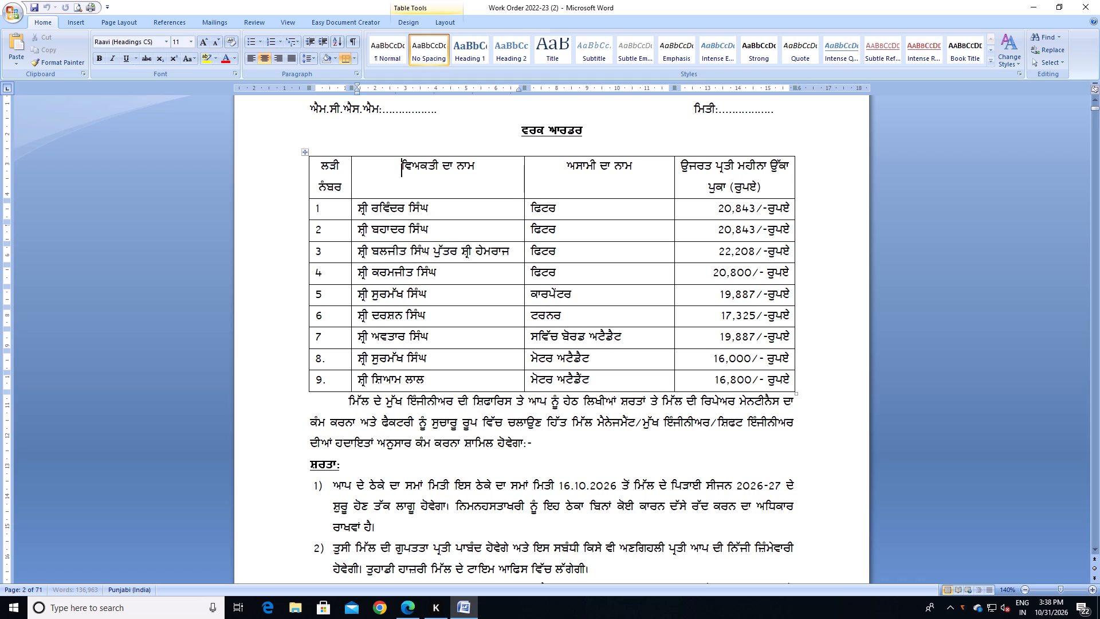
pyautogui.click(307, 155)
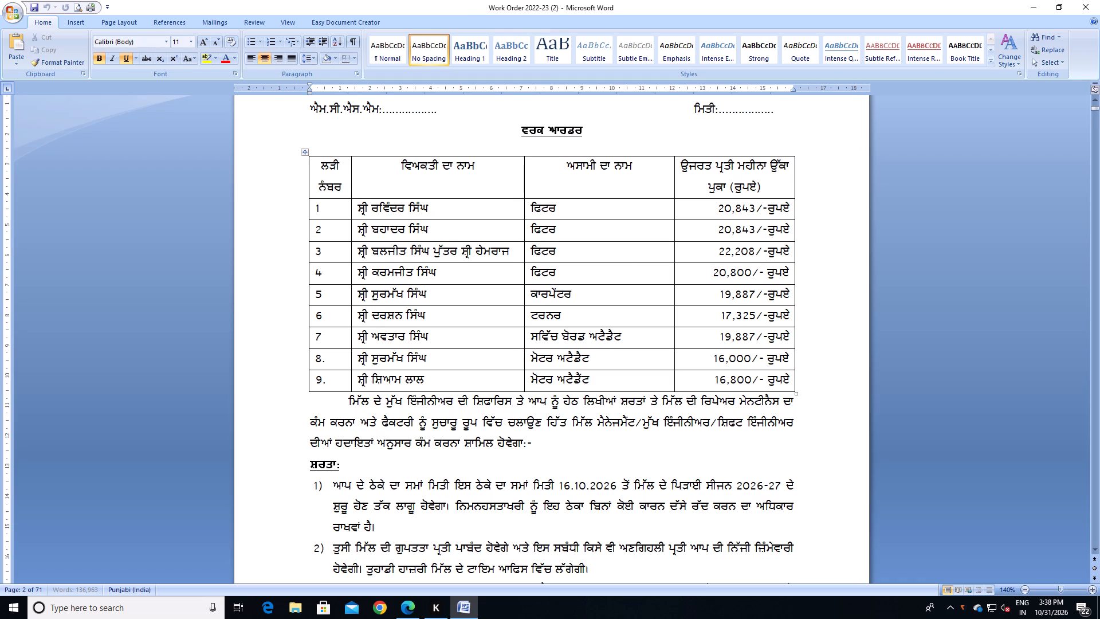
pyautogui.moveTo(333, 167); pyautogui.dragTo(792, 378)
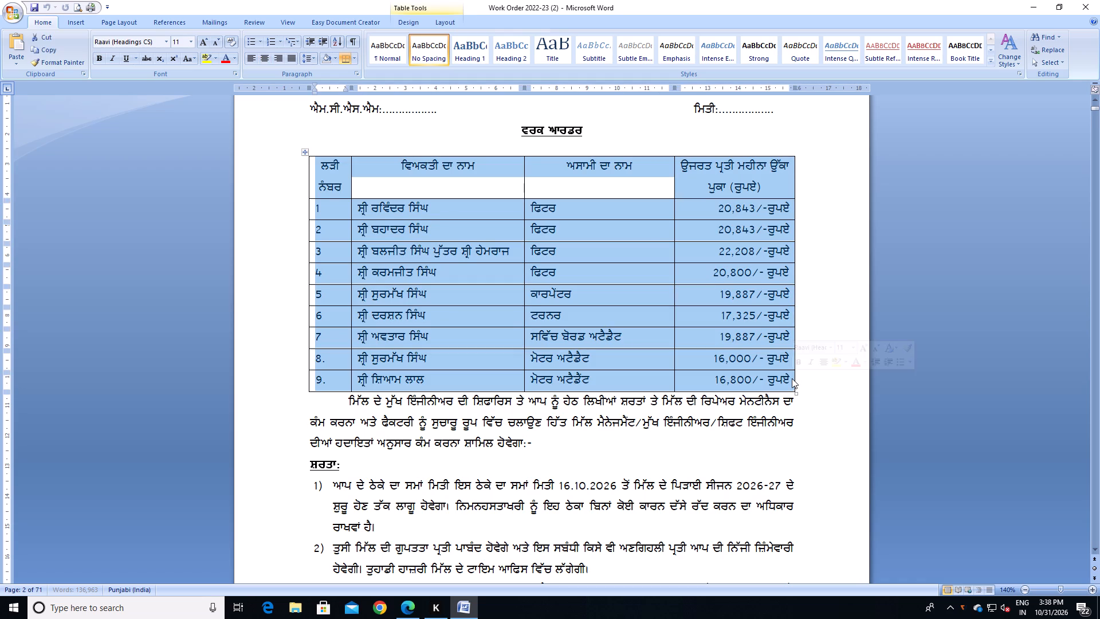
pyautogui.hotkey('ctrl', 'c')
pyautogui.hotkey('ctrl', 'n')
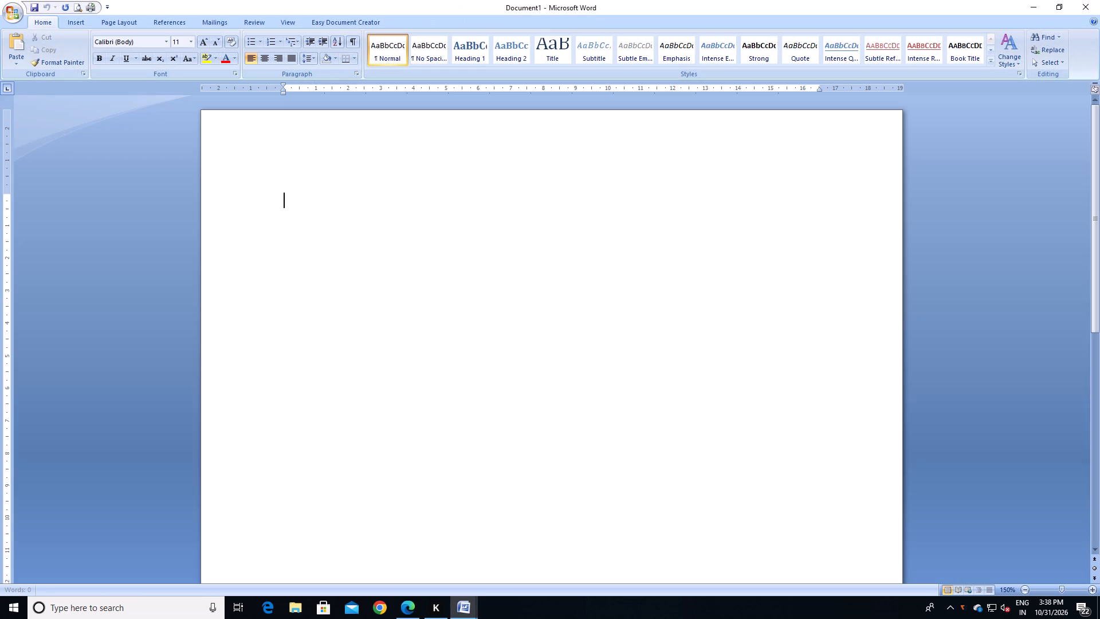
pyautogui.press('Return')
pyautogui.press('Return')
pyautogui.press('Return')
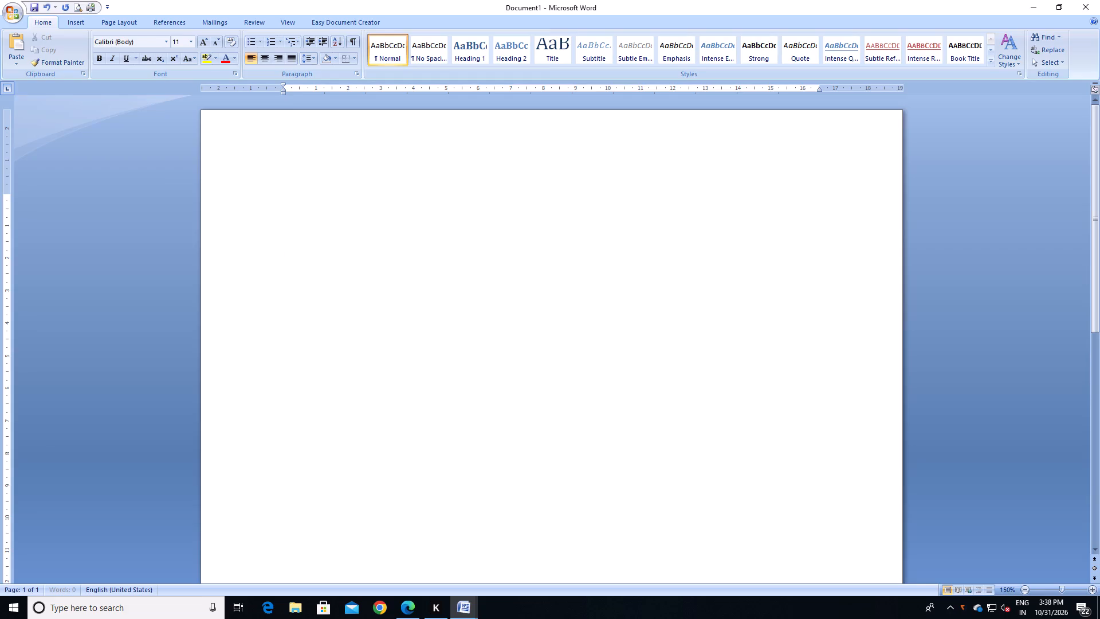
pyautogui.write('///')
pyautogui.press('Return')
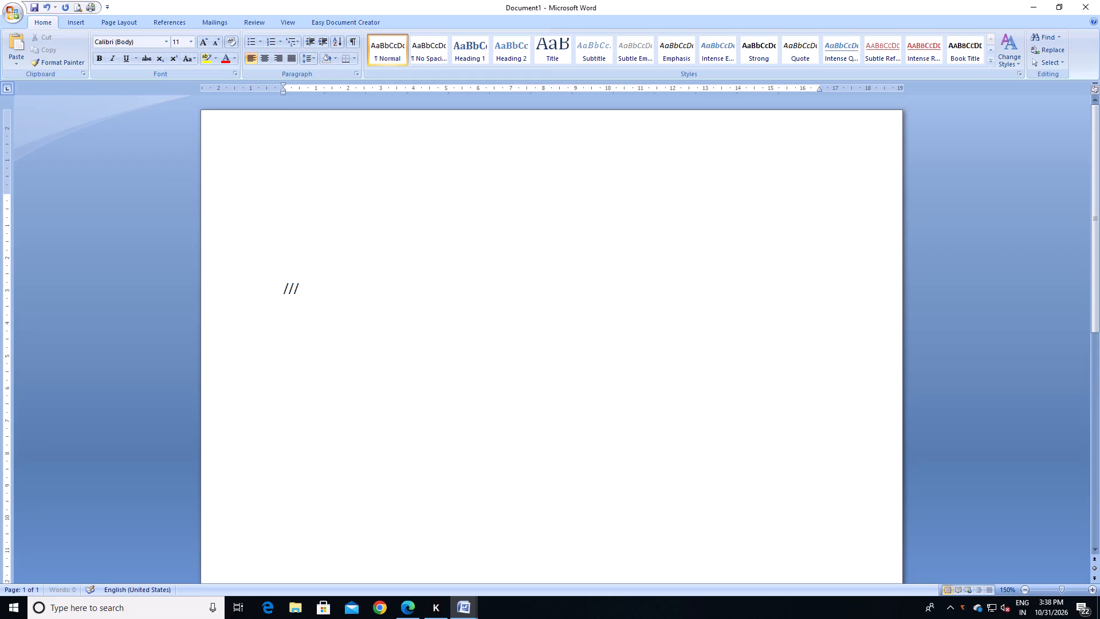
pyautogui.hotkey('ctrl', 'v')
# Copy the three-row worker table from the next work order and paste it below the first table, separated by blank lines.
pyautogui.hotkey('alt', 'Tab')
pyautogui.scroll(-3, 730, 453)
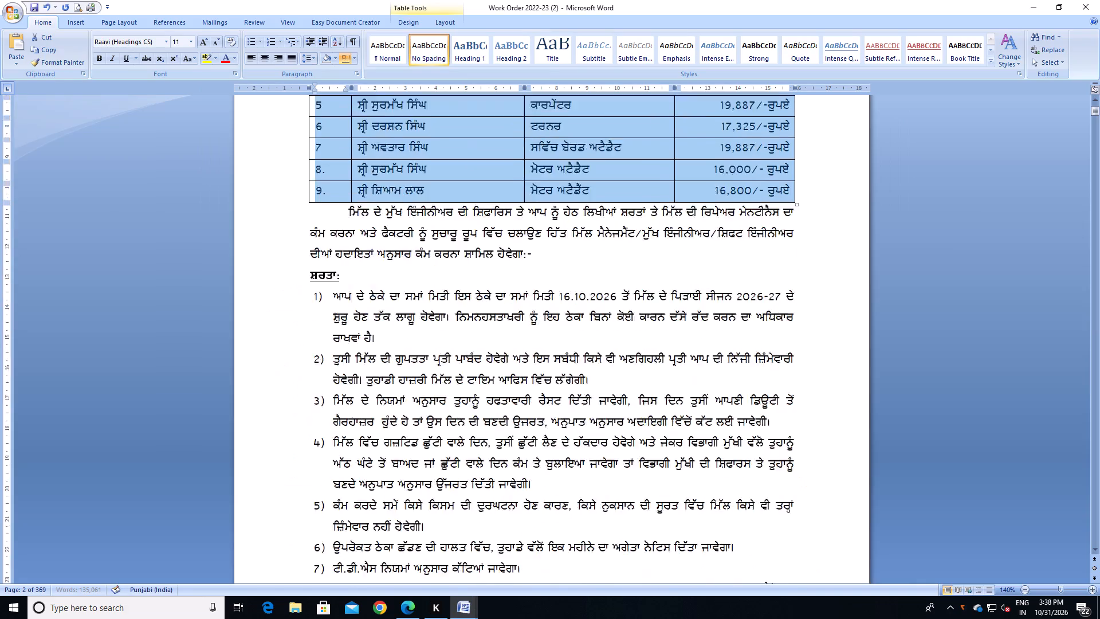
pyautogui.scroll(-16, 728, 461)
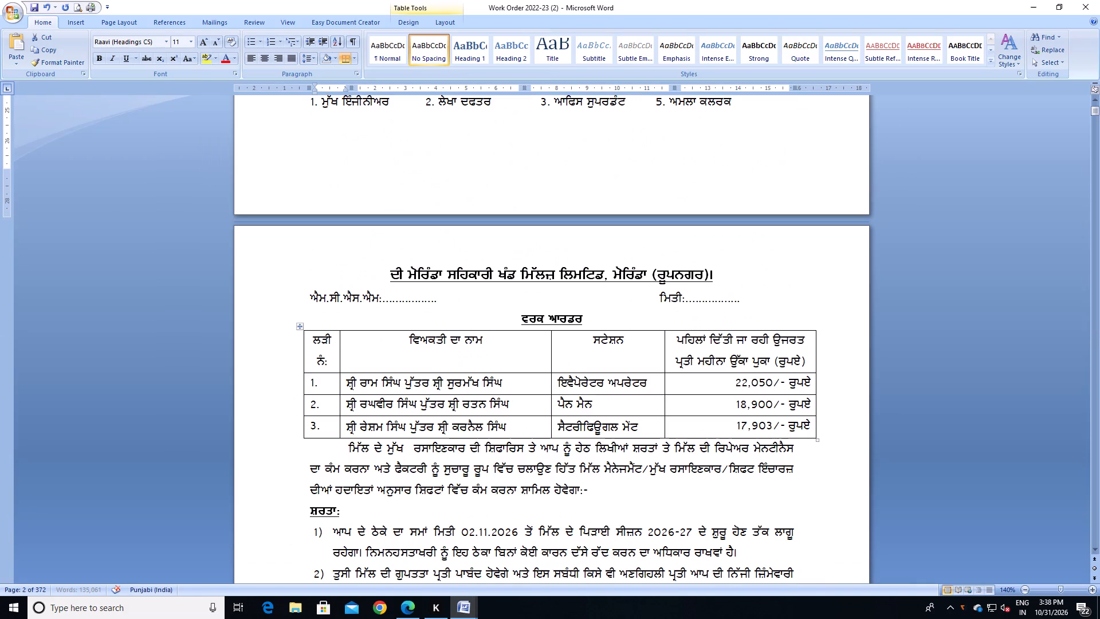
pyautogui.click(324, 346)
pyautogui.moveTo(317, 342); pyautogui.dragTo(745, 414)
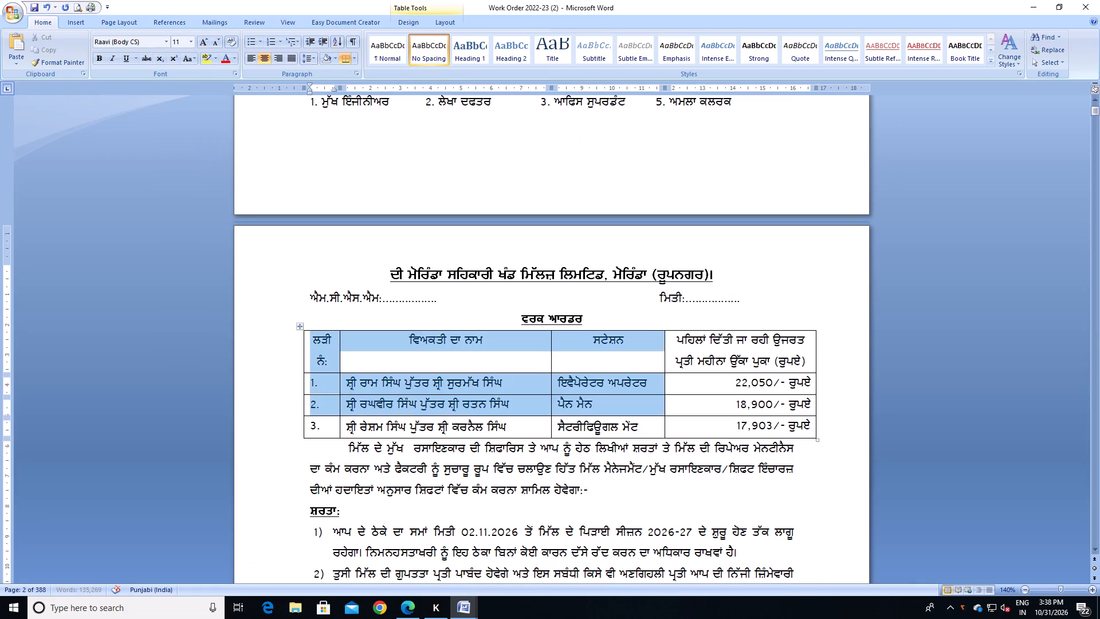
pyautogui.moveTo(745, 414); pyautogui.dragTo(765, 418)
pyautogui.hotkey('ctrl', 'c')
pyautogui.hotkey('alt', 'Tab')
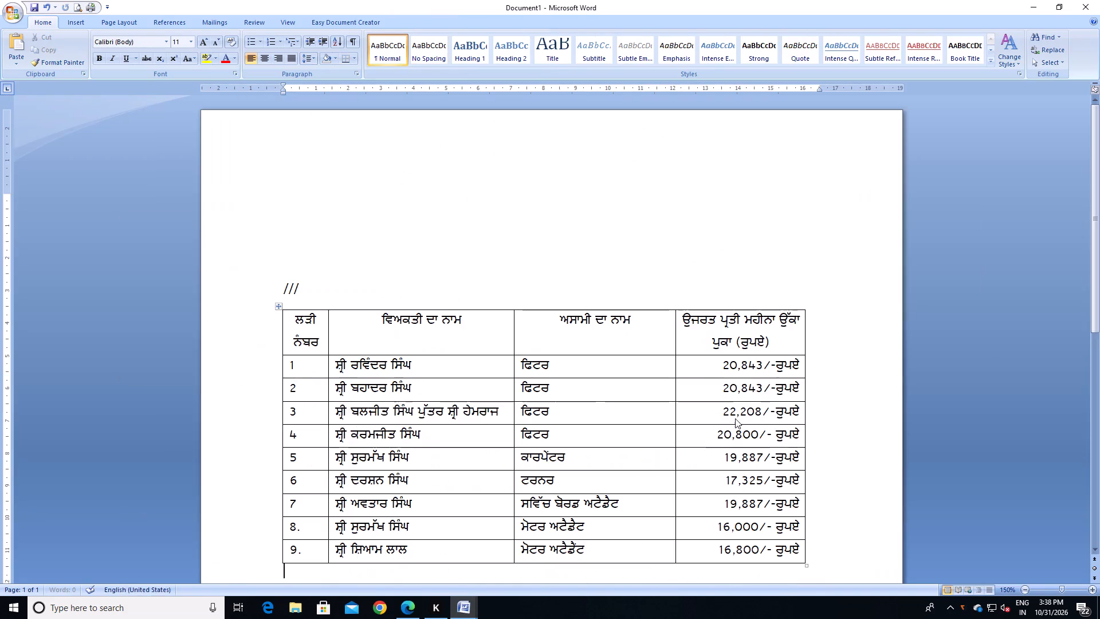
pyautogui.scroll(-5, 593, 528)
pyautogui.press('Return')
pyautogui.press('Return')
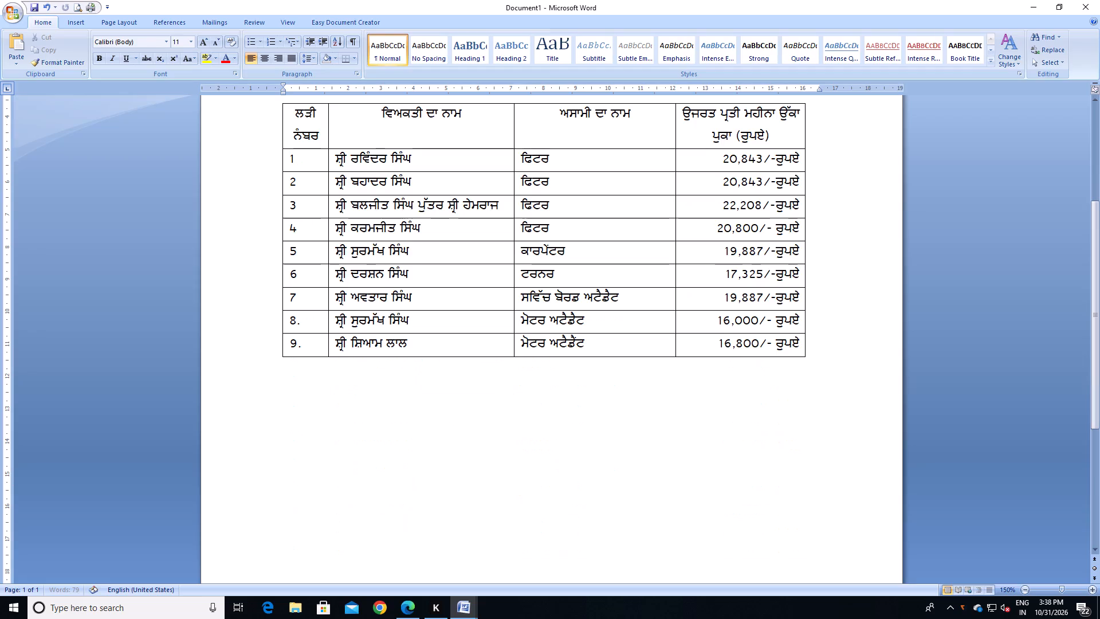
pyautogui.hotkey('ctrl', 'v')
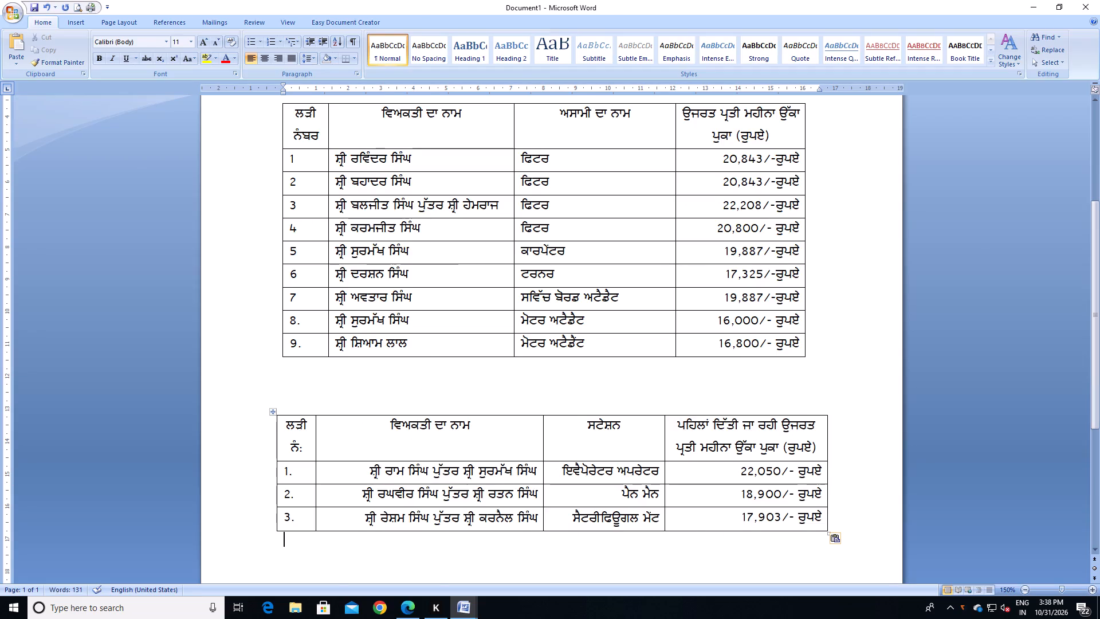
# Copy the workshop foreman (ਵਰਕਸ਼ਾਪ ਫੋਰਮੈਨ) table with its header into the new document, directly above the three-row table.
pyautogui.hotkey('alt', 'Tab')
pyautogui.scroll(-20, 400, 544)
pyautogui.scroll(-4, 400, 544)
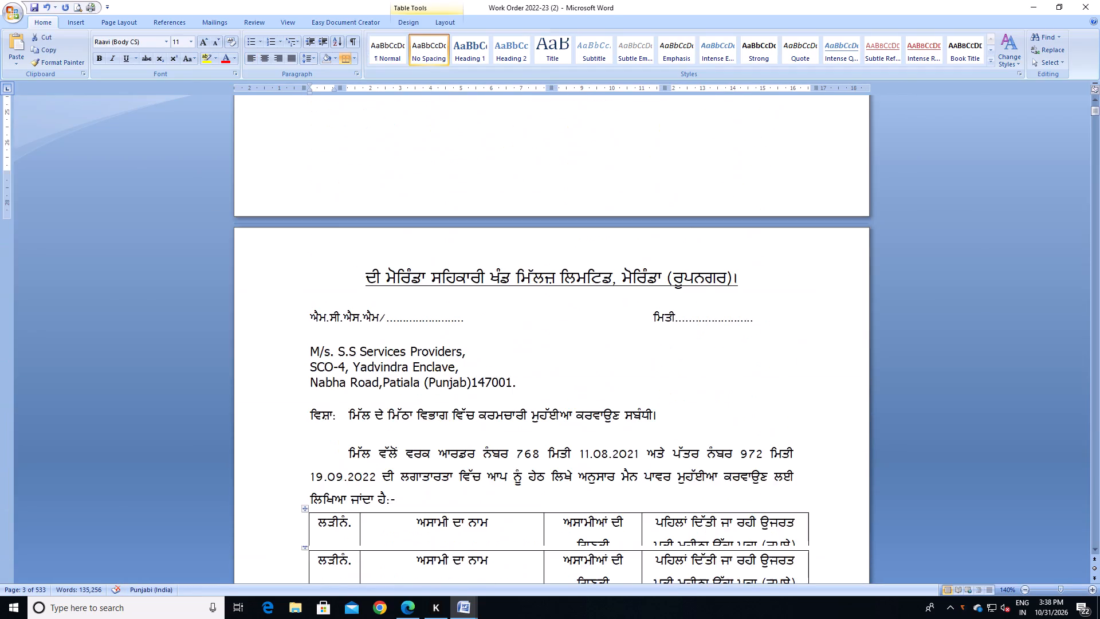
pyautogui.scroll(-5, 402, 551)
pyautogui.scroll(-17, 402, 551)
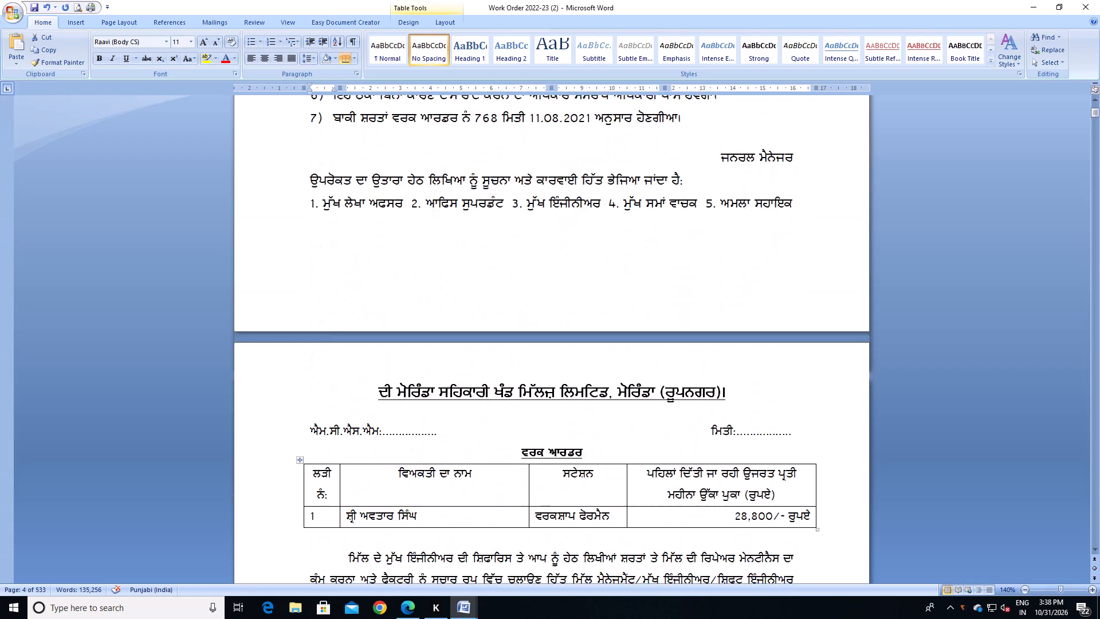
pyautogui.scroll(-4, 402, 551)
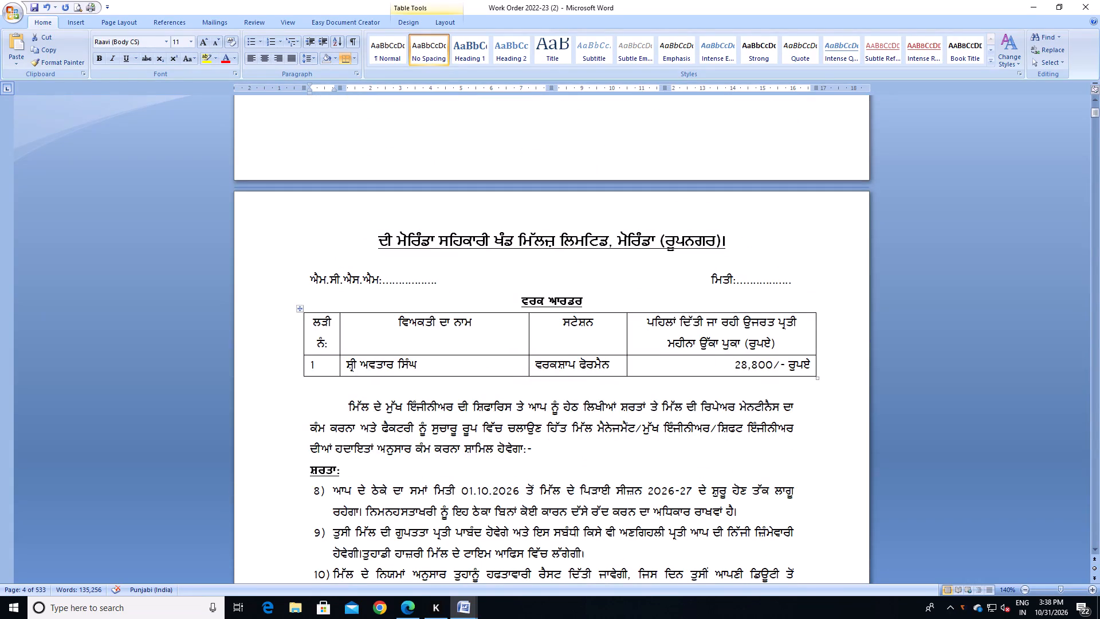
pyautogui.moveTo(316, 291); pyautogui.dragTo(734, 324)
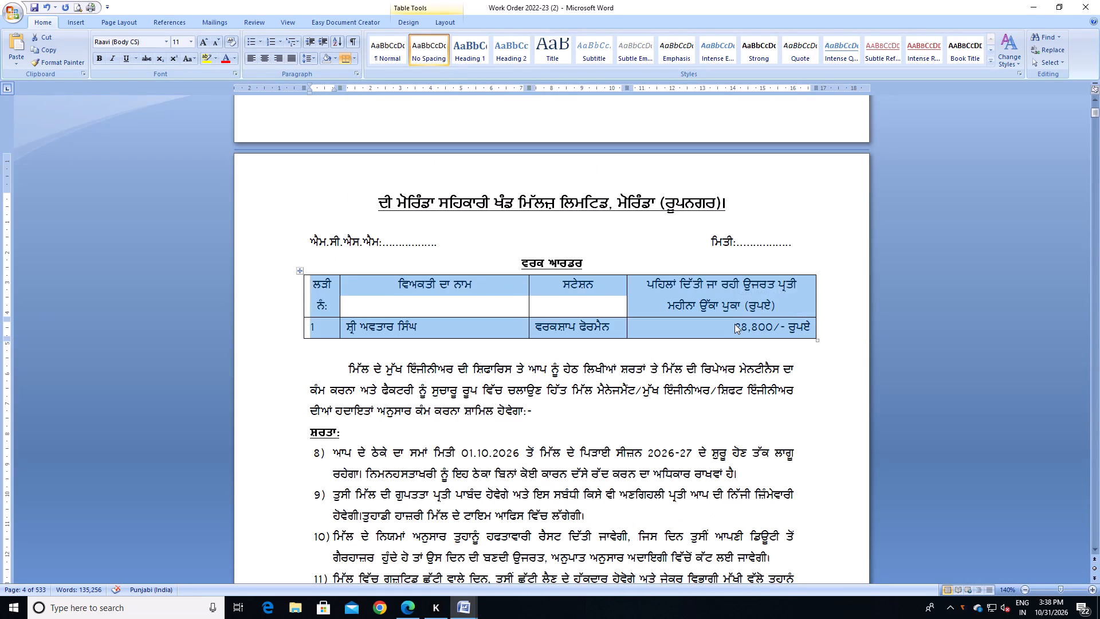
pyautogui.hotkey('ctrl', 'c')
pyautogui.hotkey('alt', 'Tab')
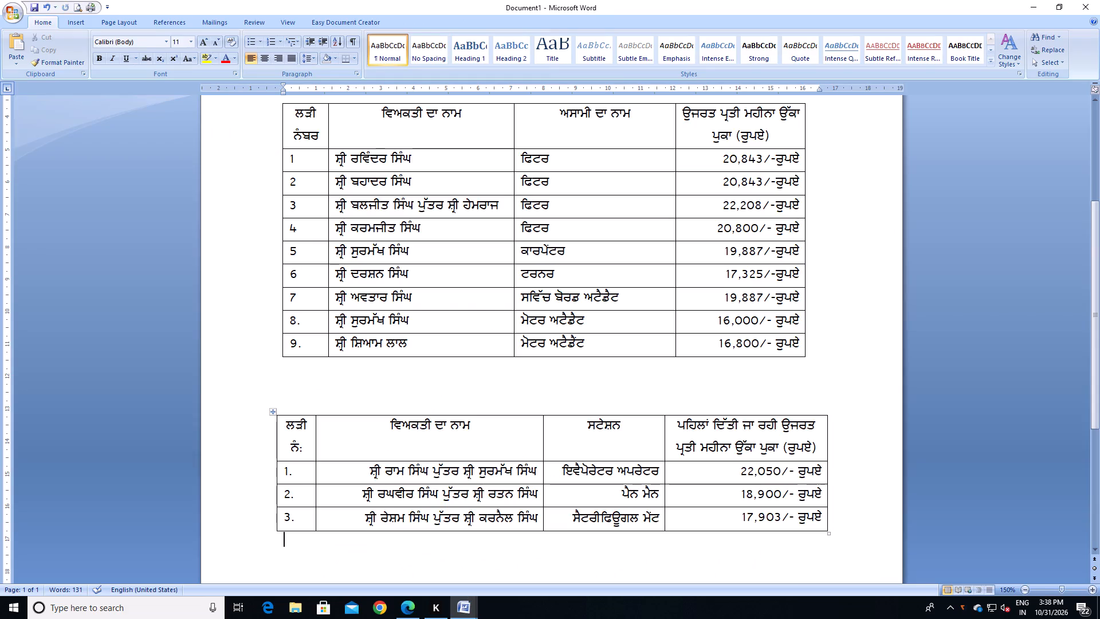
pyautogui.press('Return')
pyautogui.press('Up')
pyautogui.press('Up')
pyautogui.press('Up')
pyautogui.press('Up')
pyautogui.press('Up')
pyautogui.press('Up')
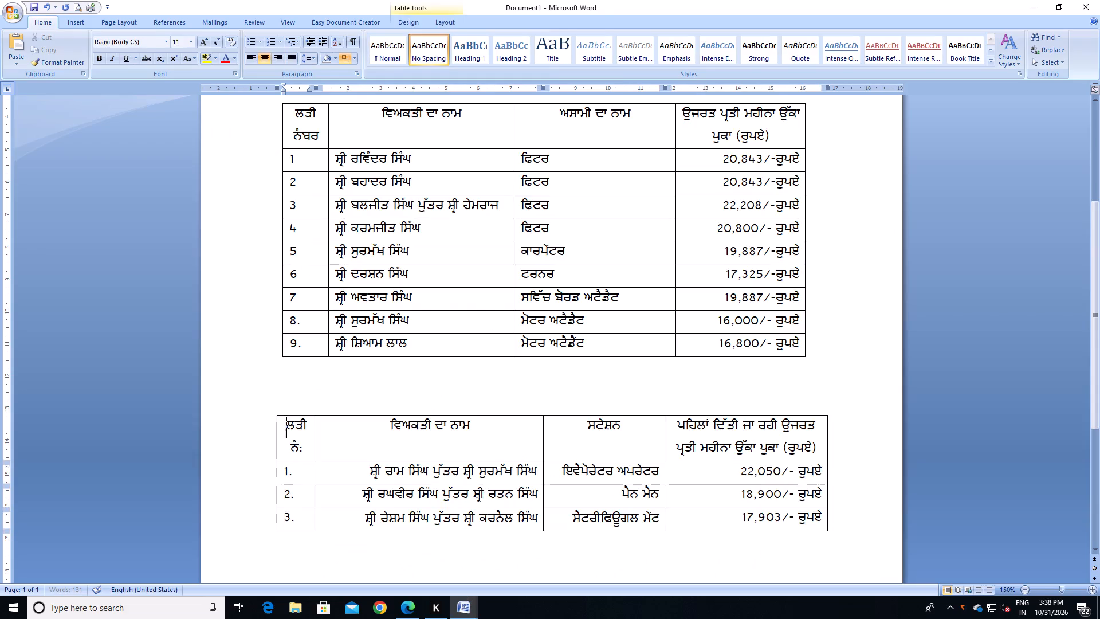
pyautogui.press('Up')
pyautogui.press('Up')
pyautogui.press('Down')
pyautogui.hotkey('ctrl', 'v')
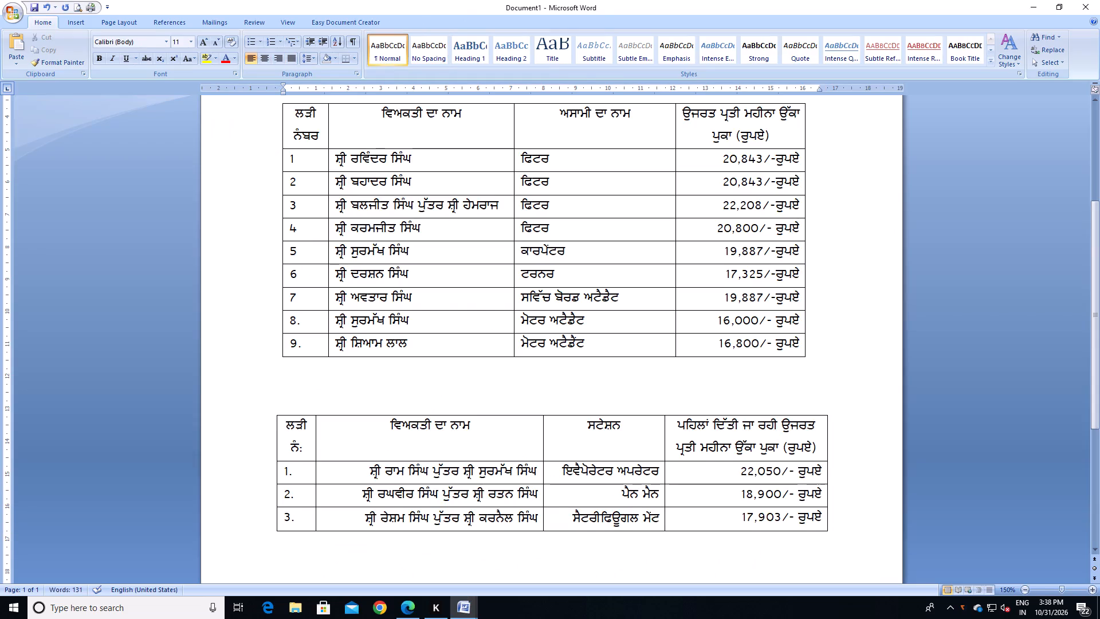
# Copy the fireman (ਫਾਇਰਮੈਨ) row, rate 16700/-, from its work order to the end of the new document's first table.
pyautogui.hotkey('alt', 'Tab')
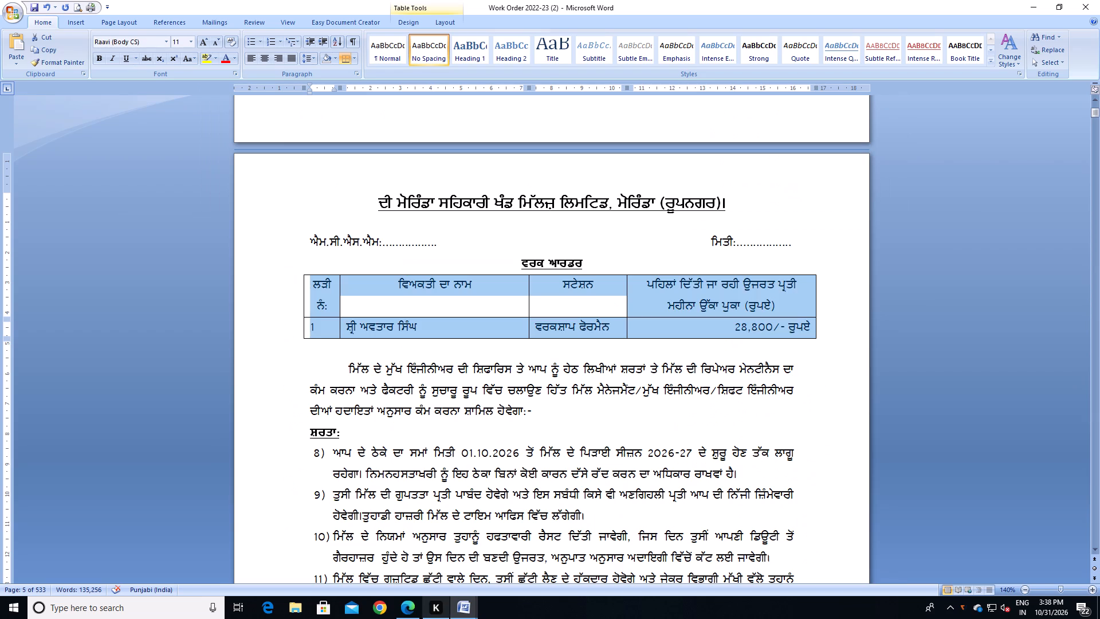
pyautogui.scroll(-20, 459, 618)
pyautogui.scroll(-11, 459, 618)
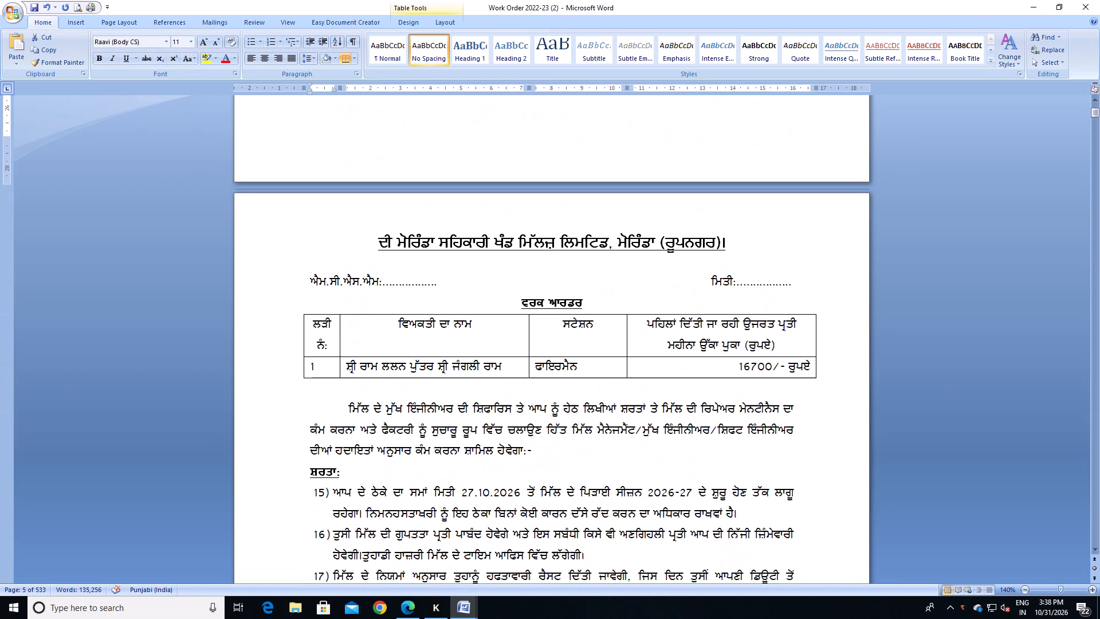
pyautogui.moveTo(335, 366); pyautogui.dragTo(430, 367)
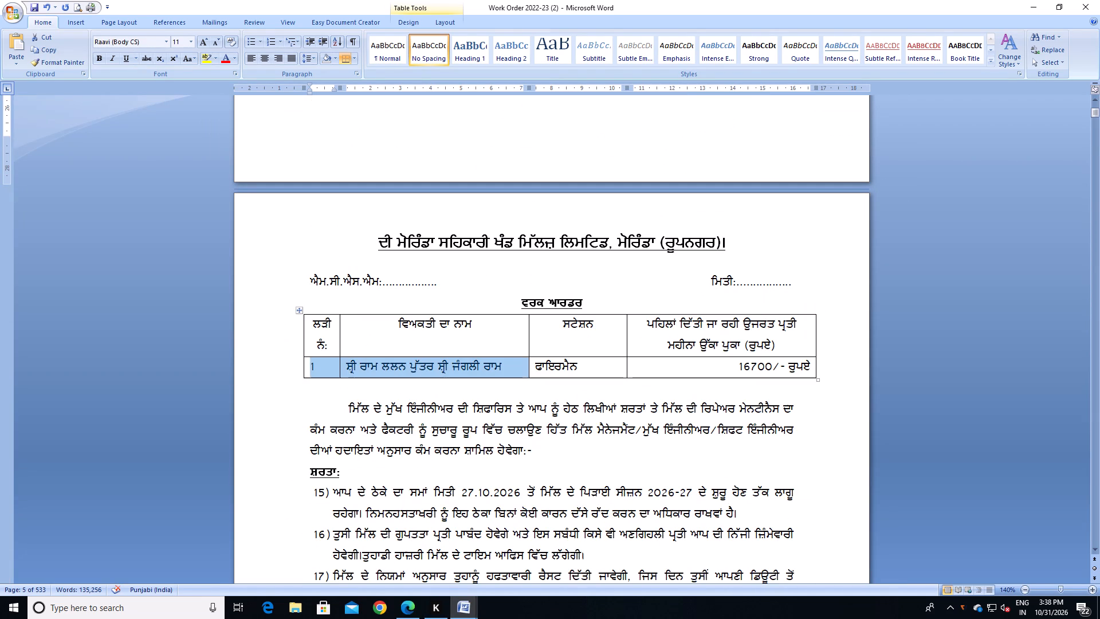
pyautogui.moveTo(430, 367); pyautogui.dragTo(712, 371)
pyautogui.hotkey('ctrl', 'c')
pyautogui.hotkey('alt', 'Tab')
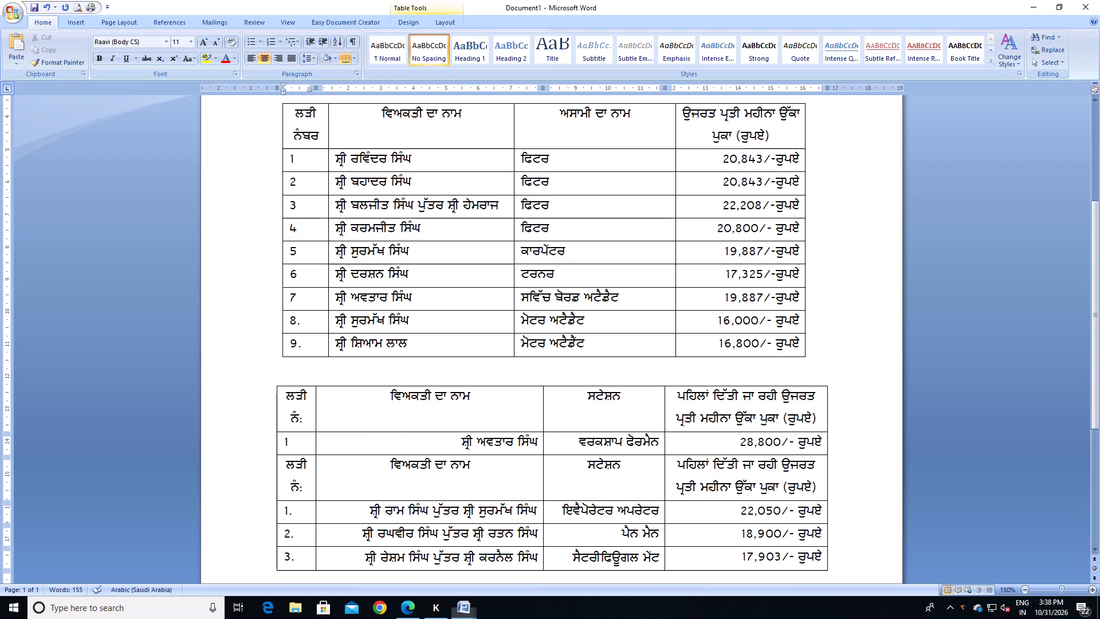
pyautogui.click(418, 368)
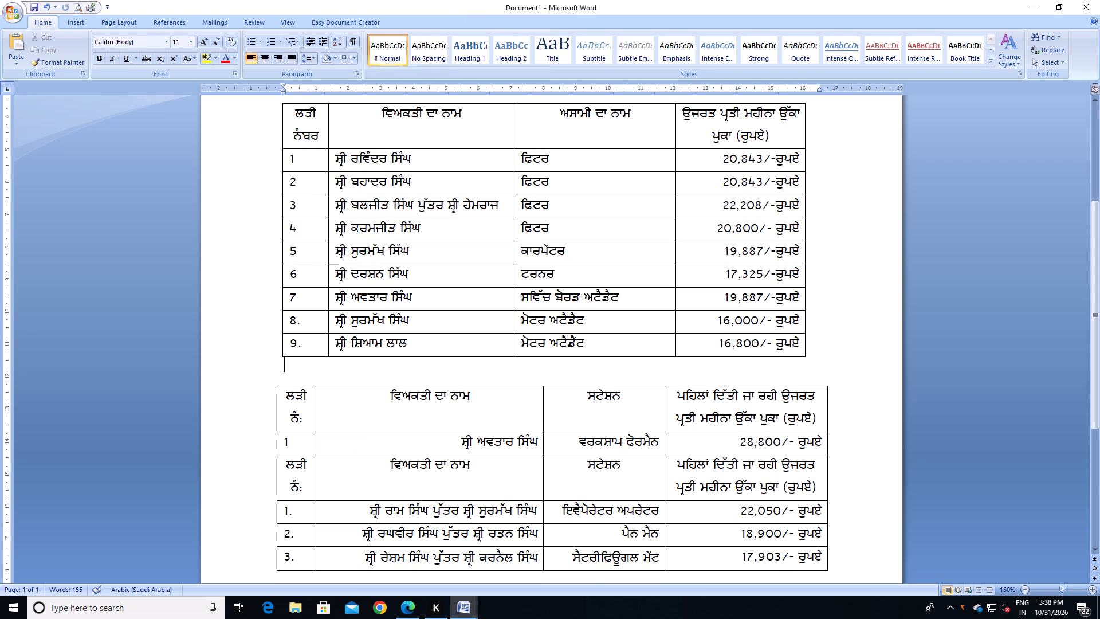
pyautogui.hotkey('ctrl', 'v')
# Copy the ਖਲਾਸੀ row, rate 17,500/-, from its work order and paste it under the fireman row in the first table.
pyautogui.hotkey('alt', 'Tab')
pyautogui.scroll(-8, 430, 414)
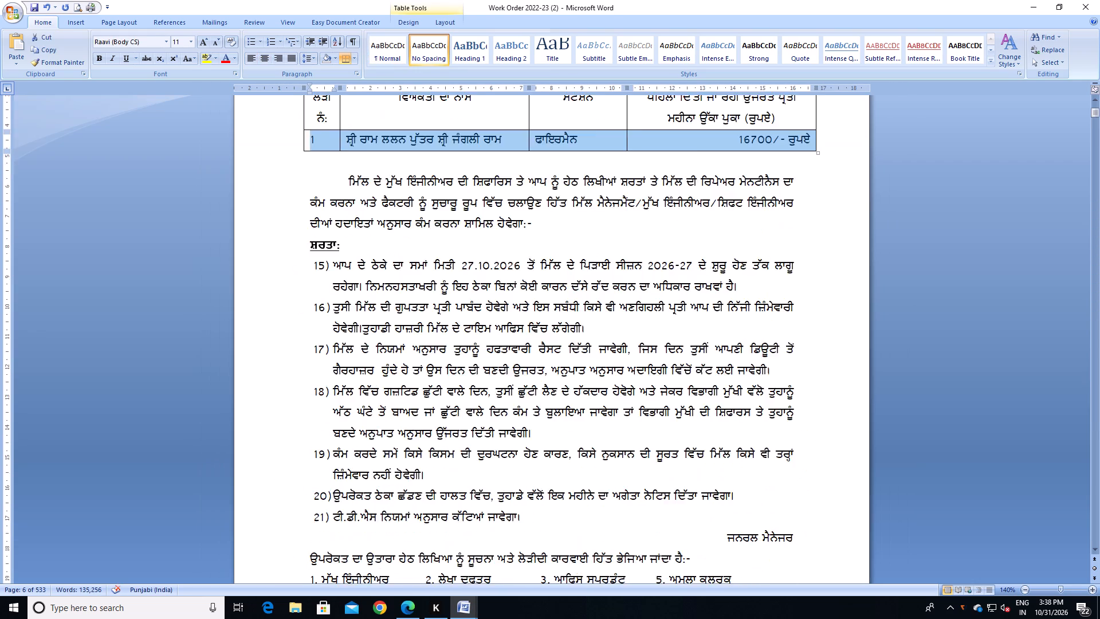
pyautogui.scroll(-15, 432, 417)
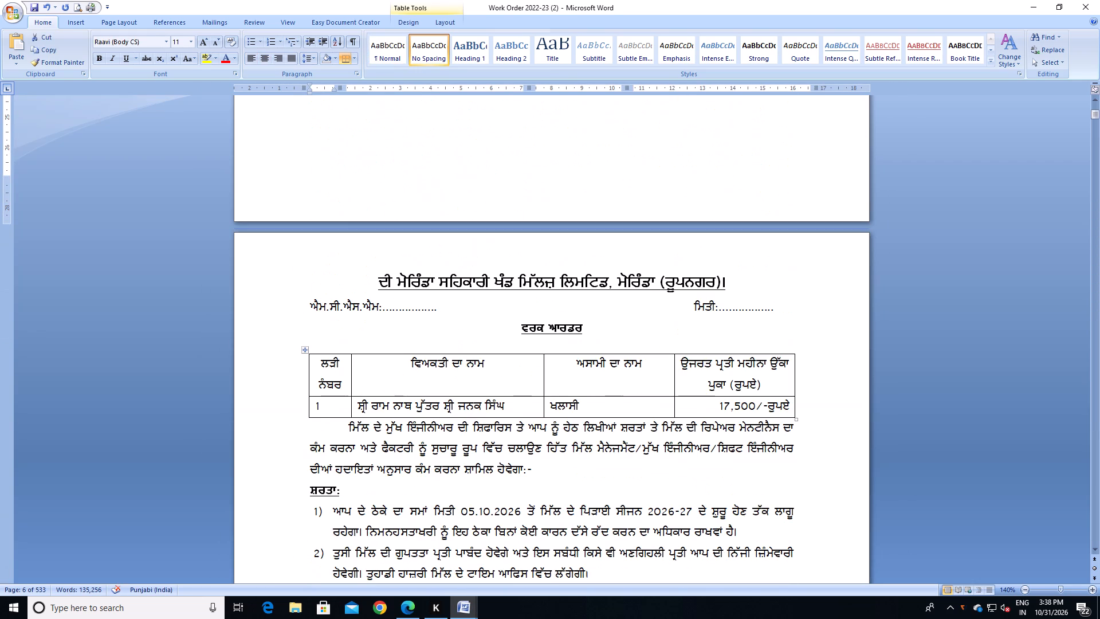
pyautogui.moveTo(340, 405); pyautogui.dragTo(702, 406)
pyautogui.hotkey('ctrl', 'c')
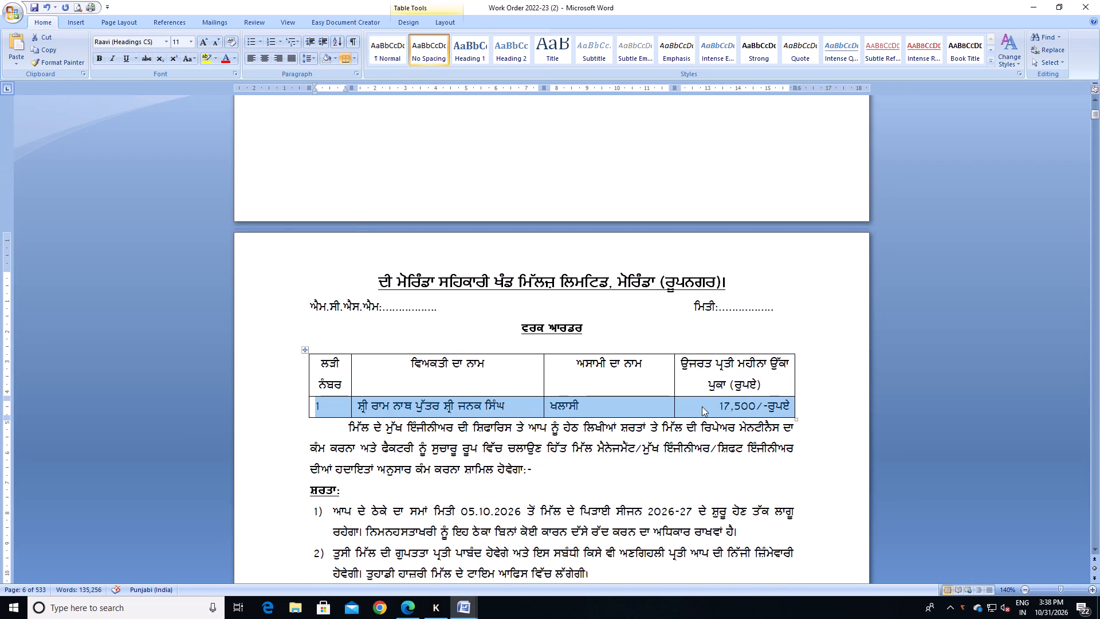
pyautogui.hotkey('alt', 'Tab')
pyautogui.hotkey('ctrl', 'v')
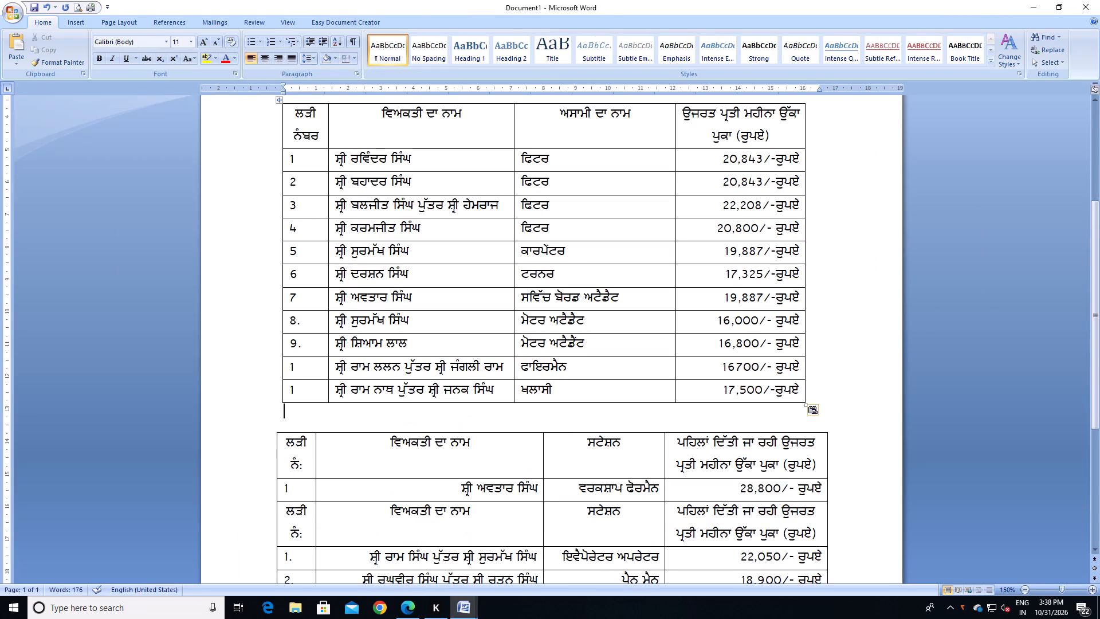
# Look through the work orders on the following pages of the Work Order 2022-23 document for further named workers, and return to the new document.
pyautogui.hotkey('alt', 'Tab')
pyautogui.scroll(-20, 469, 431)
pyautogui.scroll(-3, 469, 431)
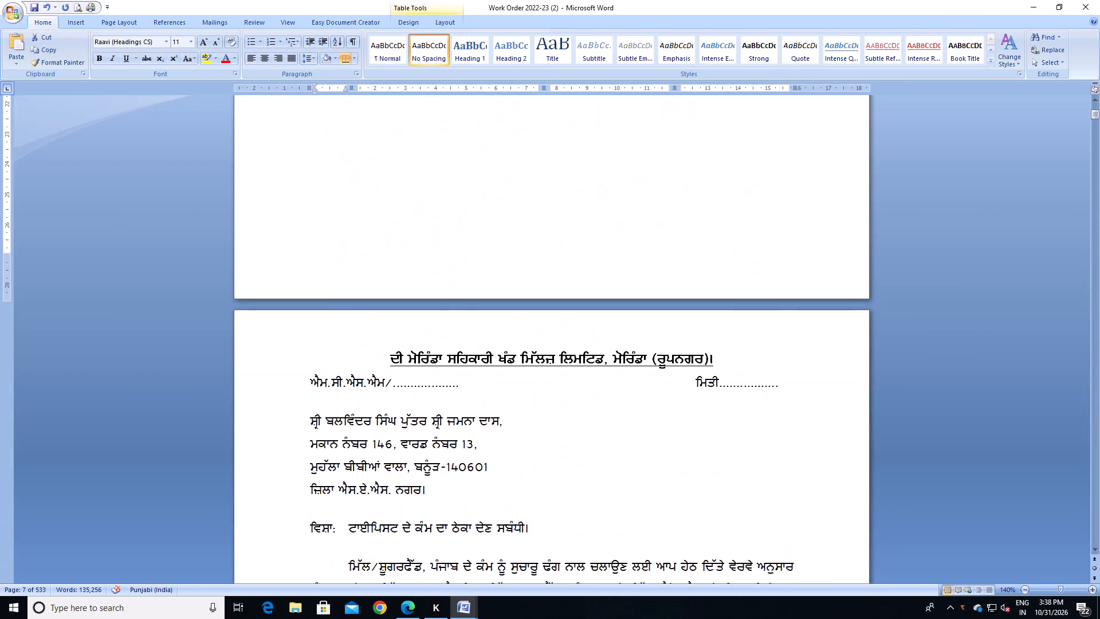
pyautogui.scroll(-7, 473, 436)
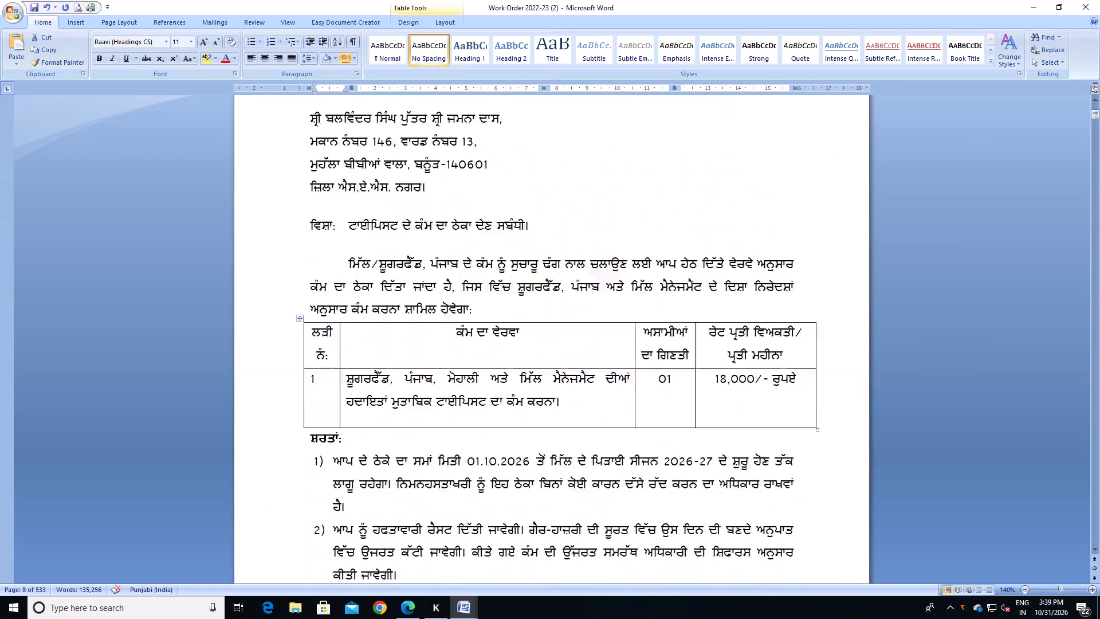
pyautogui.scroll(-16, 473, 436)
pyautogui.scroll(-9, 473, 436)
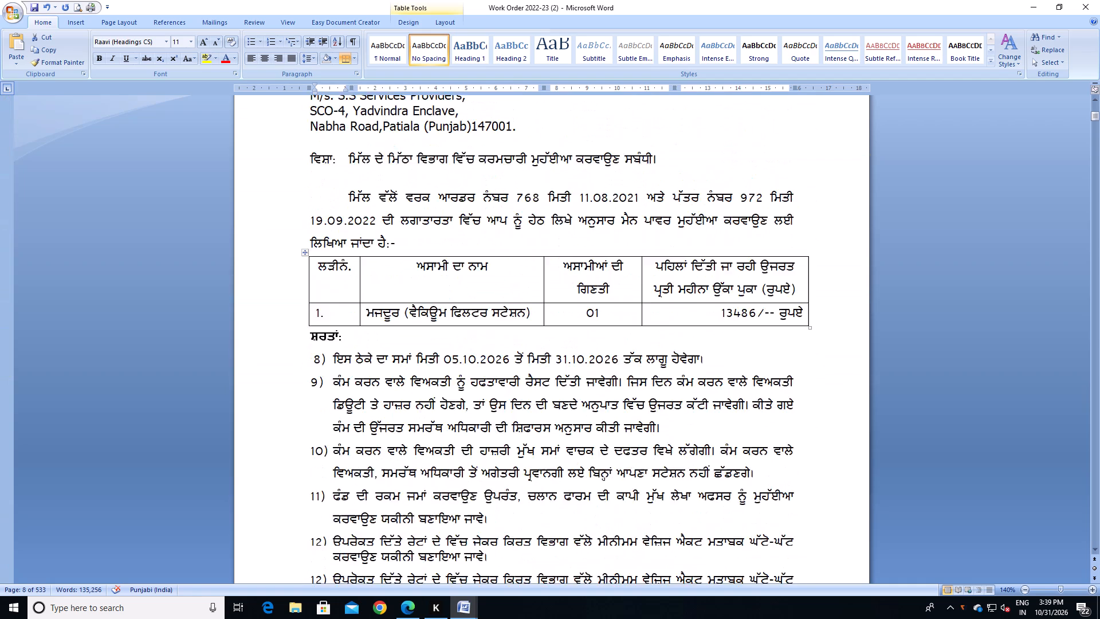
pyautogui.scroll(-18, 473, 436)
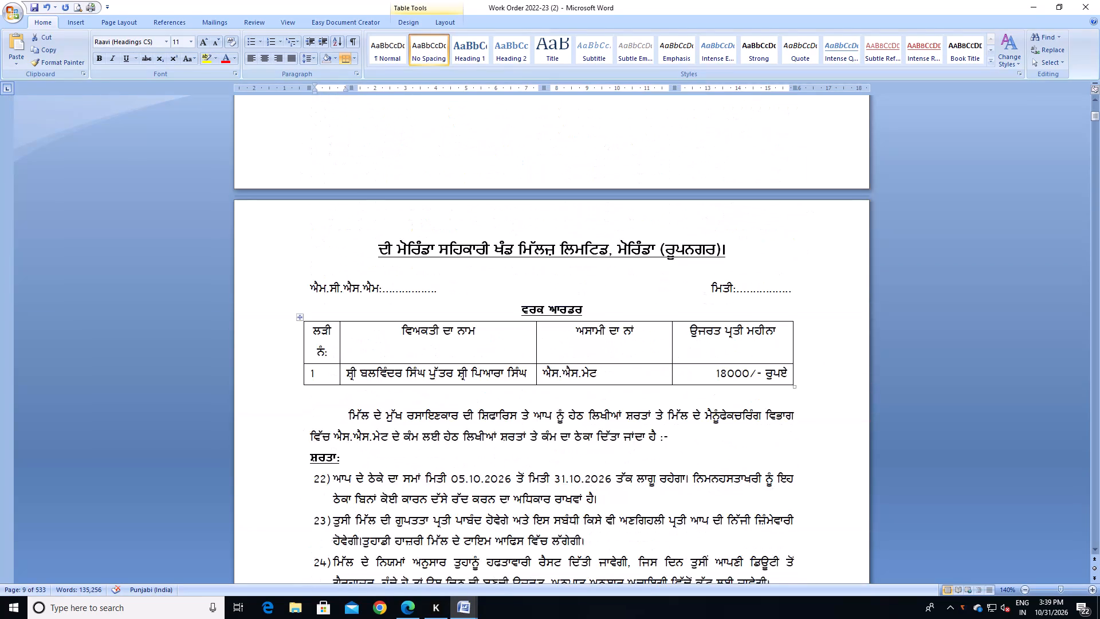
pyautogui.scroll(-3, 470, 439)
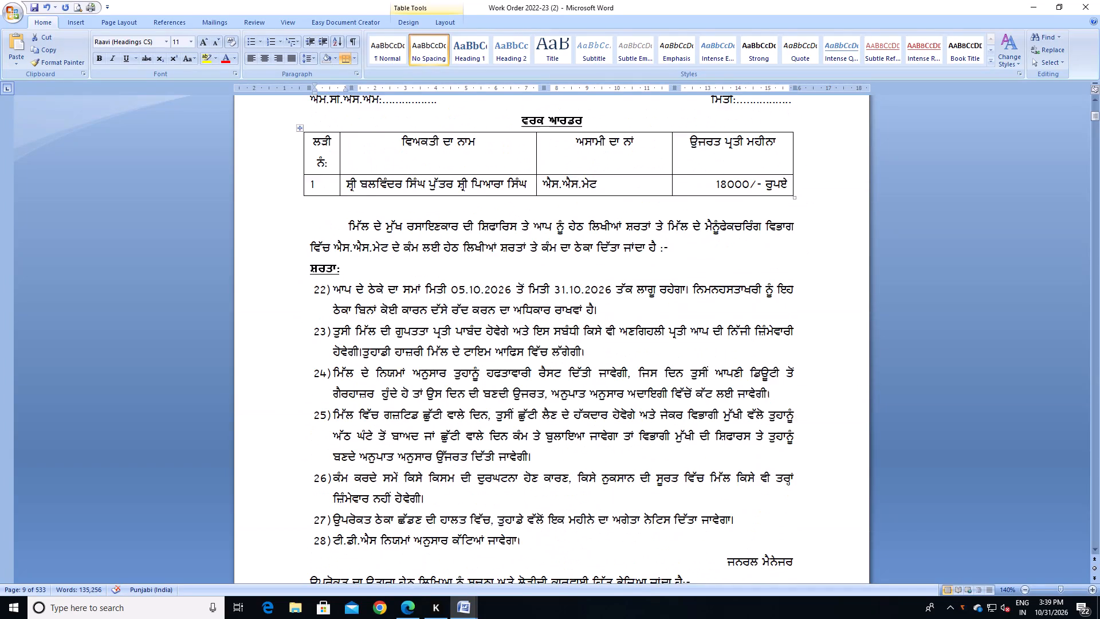
pyautogui.scroll(-20, 470, 439)
pyautogui.scroll(-12, 470, 439)
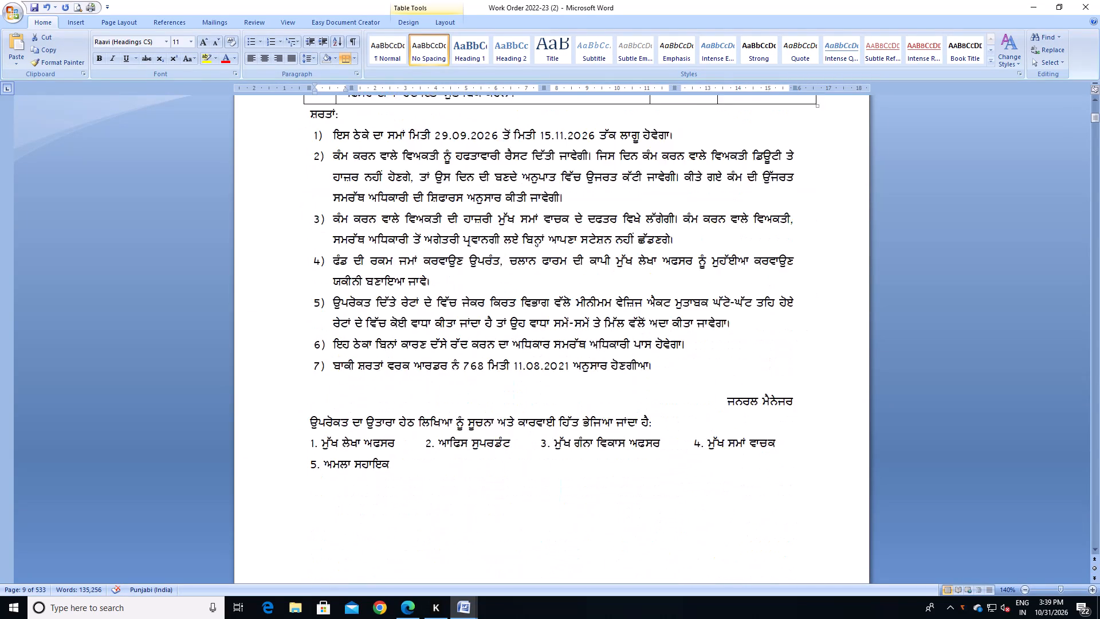
pyautogui.scroll(-16, 470, 439)
pyautogui.scroll(-12, 470, 439)
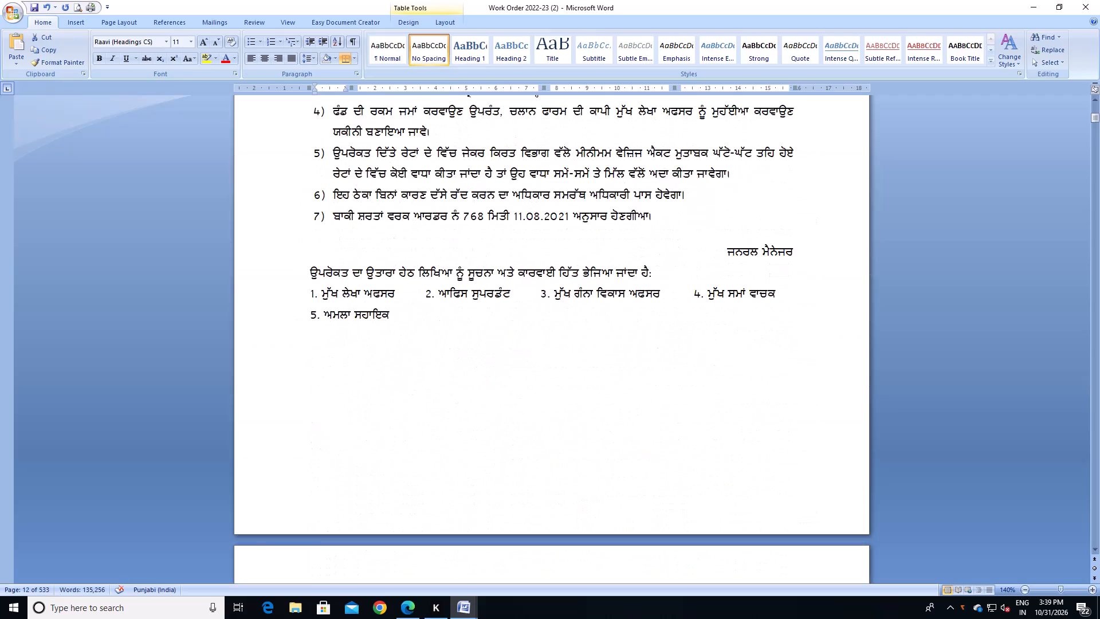
pyautogui.hotkey('ctrl', 'Home')
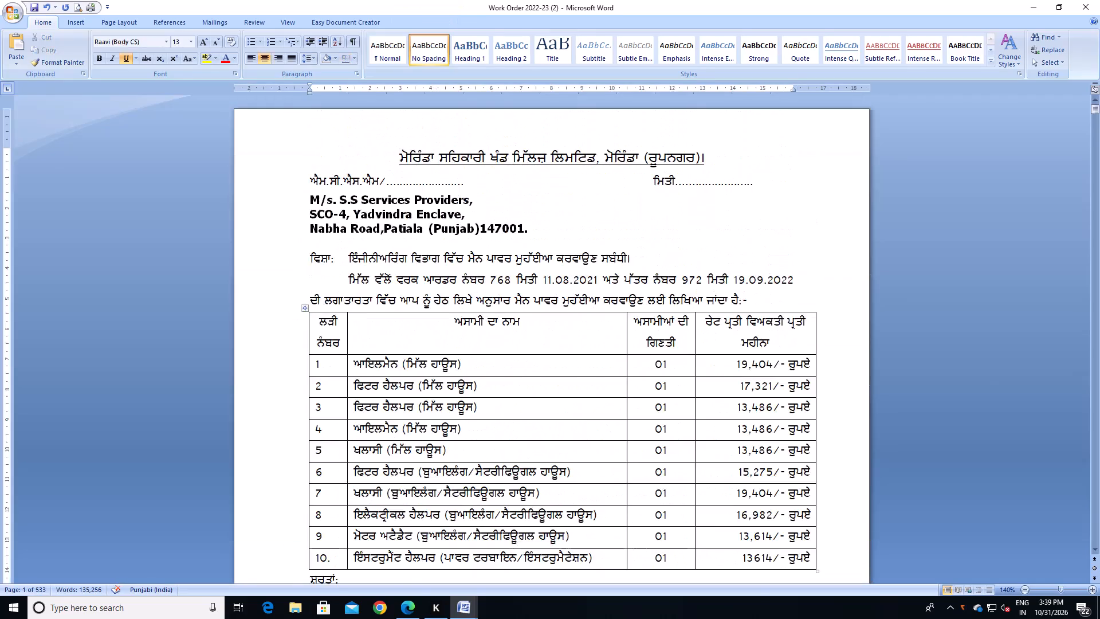
pyautogui.hotkey('alt', 'Tab')
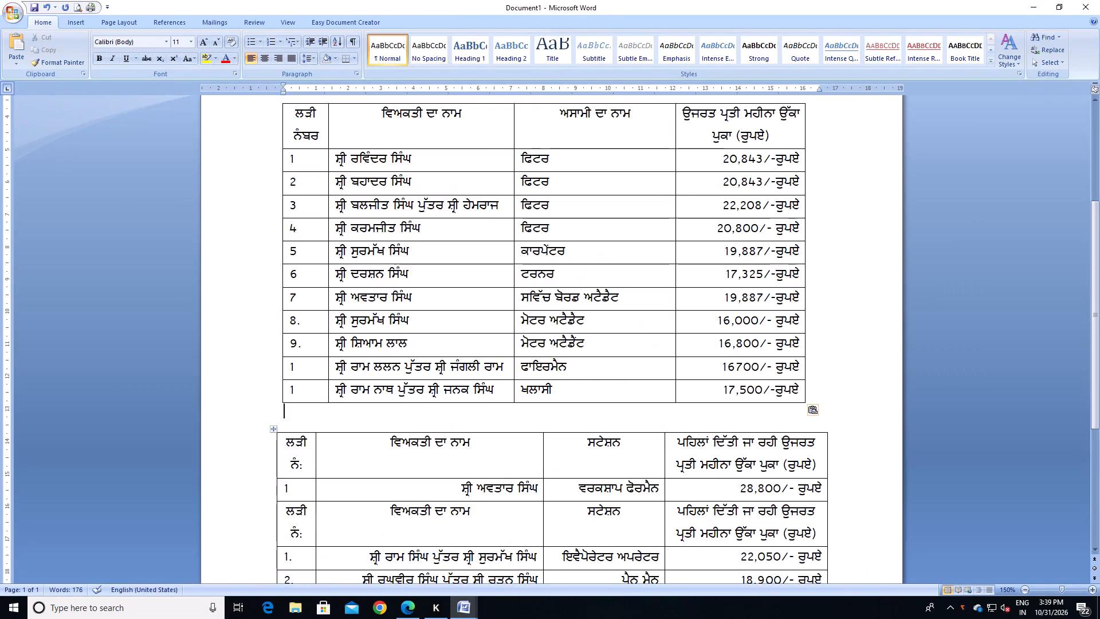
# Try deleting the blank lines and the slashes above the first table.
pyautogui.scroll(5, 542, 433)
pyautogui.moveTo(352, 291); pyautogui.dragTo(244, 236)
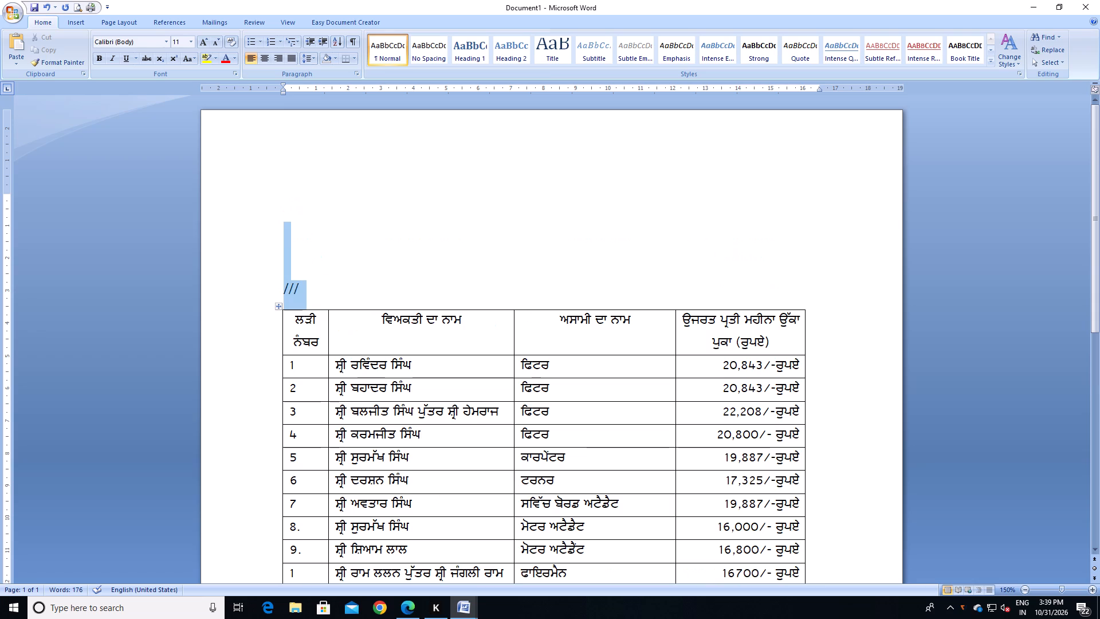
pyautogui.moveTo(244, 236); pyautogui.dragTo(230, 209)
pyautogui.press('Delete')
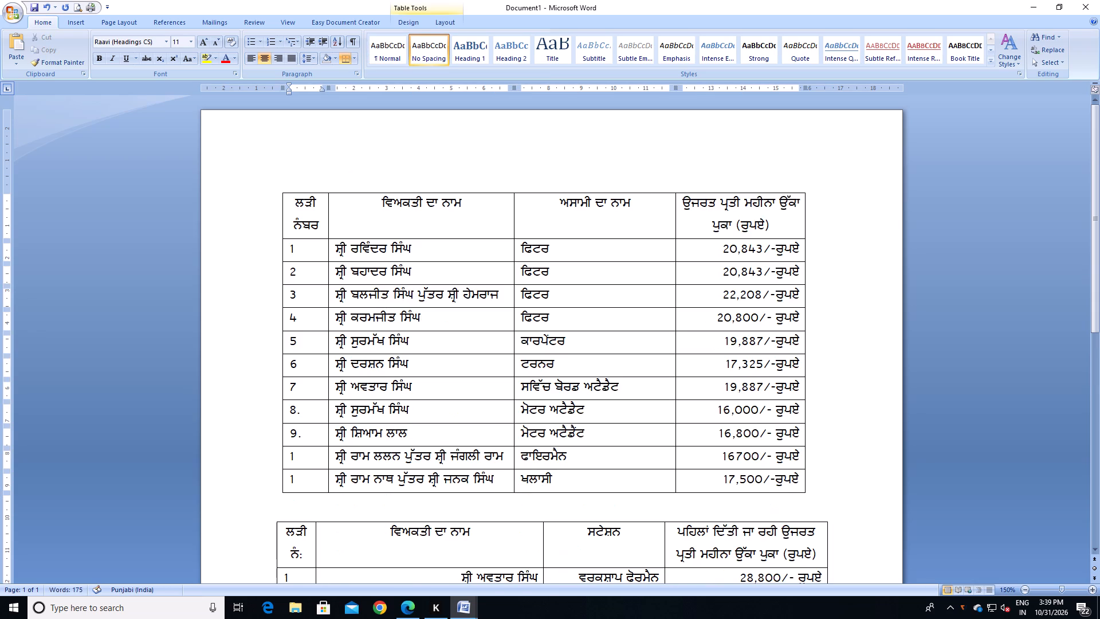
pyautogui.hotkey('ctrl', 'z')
# Enter the heading "ਮੋਰਿੰਡਾ ਸਹਿਕਾਰੀ ਖੰਡ ਮਿੱਲ ਵਿਖੇ ਕੰਮ ਕਰ ਰਹੇ ਸੇਵਾ ਮੁੱਕਤ ਕਰਮਚਾਰੀਆਂ ਦਾ ਵੇਰਵਾ:" on the document's first line.
pyautogui.click(340, 181)
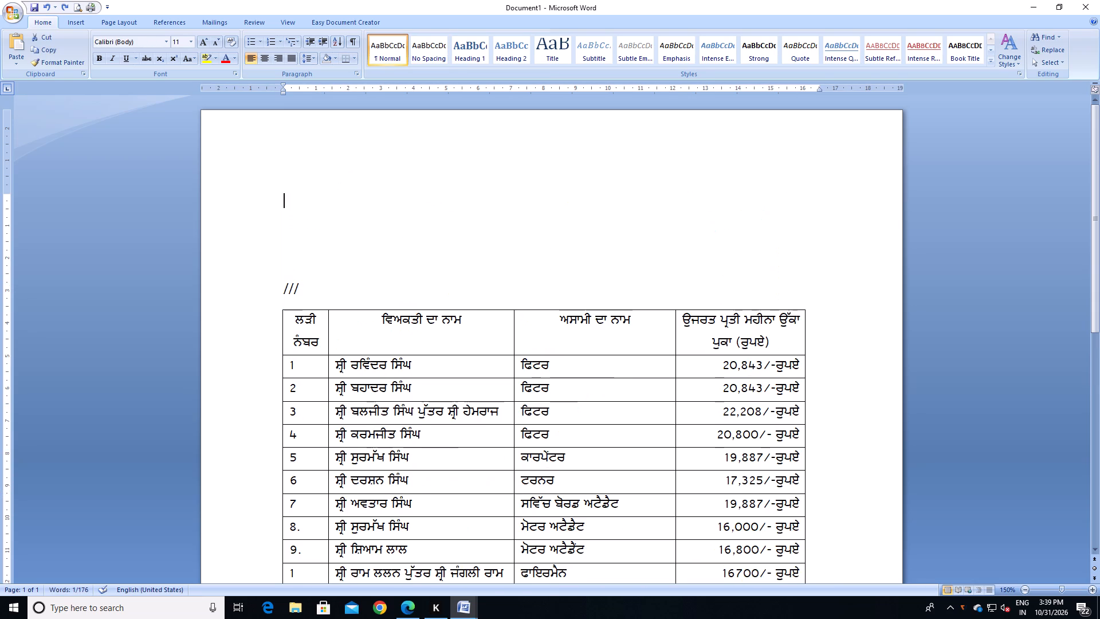
pyautogui.write('cf')
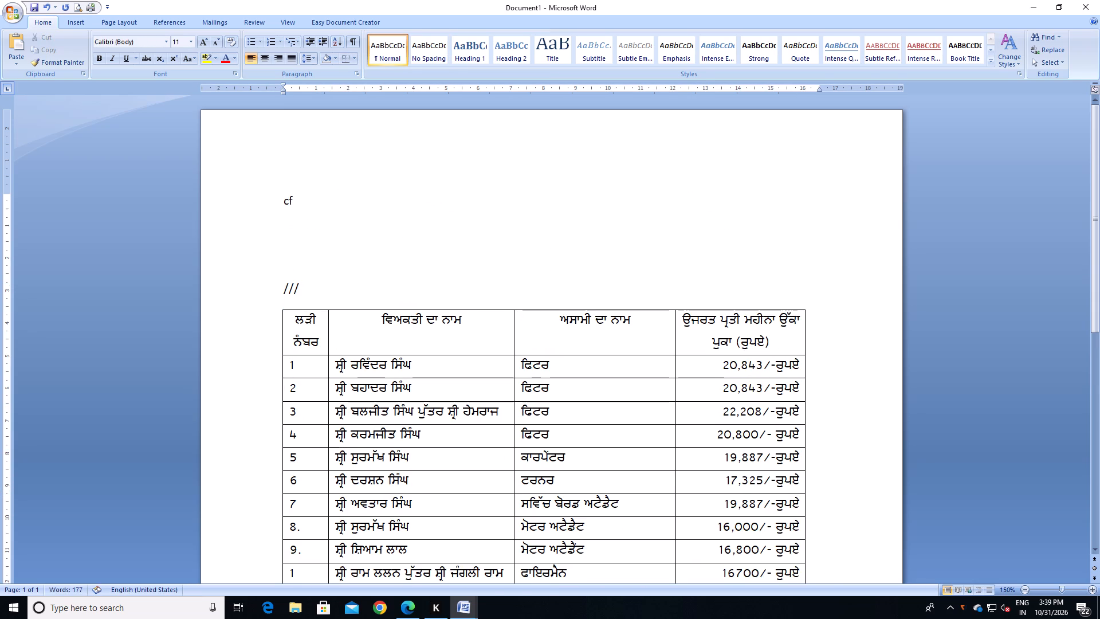
pyautogui.press('BackSpace')
pyautogui.press('BackSpace')
pyautogui.write('ਮੁ')
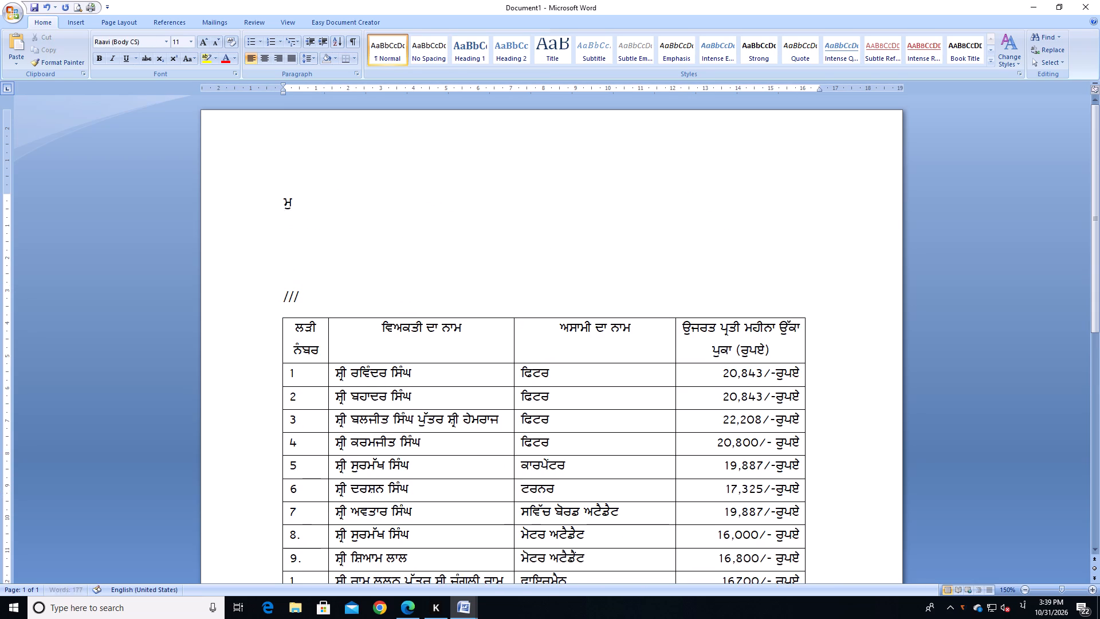
pyautogui.press('BackSpace')
pyautogui.write('ੋਰਿੰਡਾ ਸਹਿਕਾਰੀ ਖੰਡ ਮਿੱਲ ਵਿਖੇ')
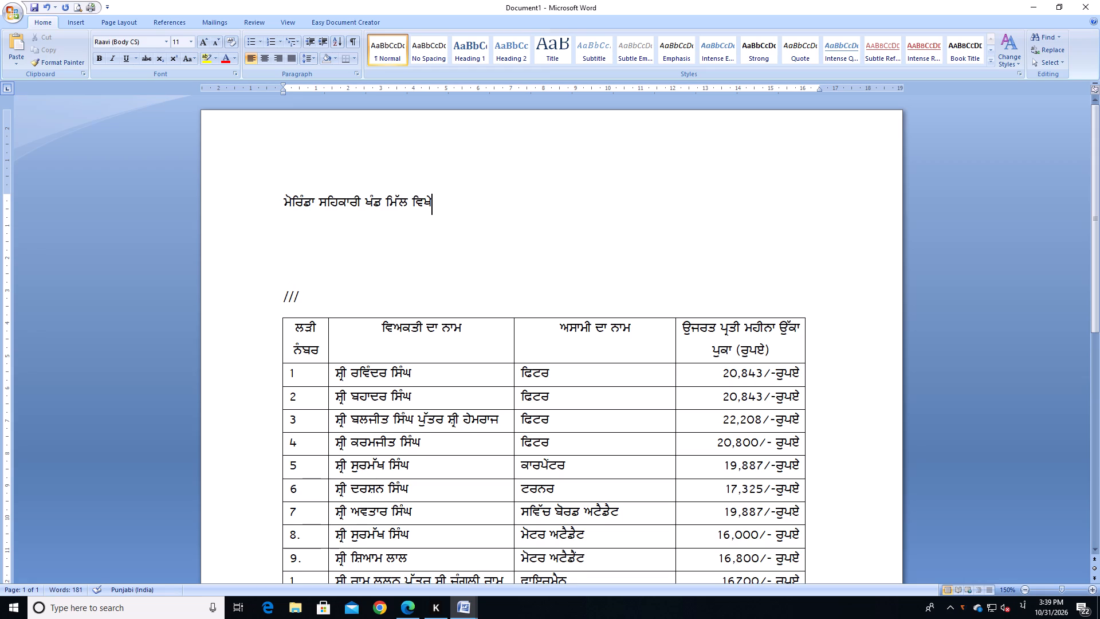
pyautogui.press('space')
pyautogui.press('BackSpace')
pyautogui.write('ਕੰਮ ਕਰ ਰਹੇ ਸੇਵਾ ਮੁੱਕਤ ਕਰਮਚਾਰੀਆਂ')
pyautogui.press('space')
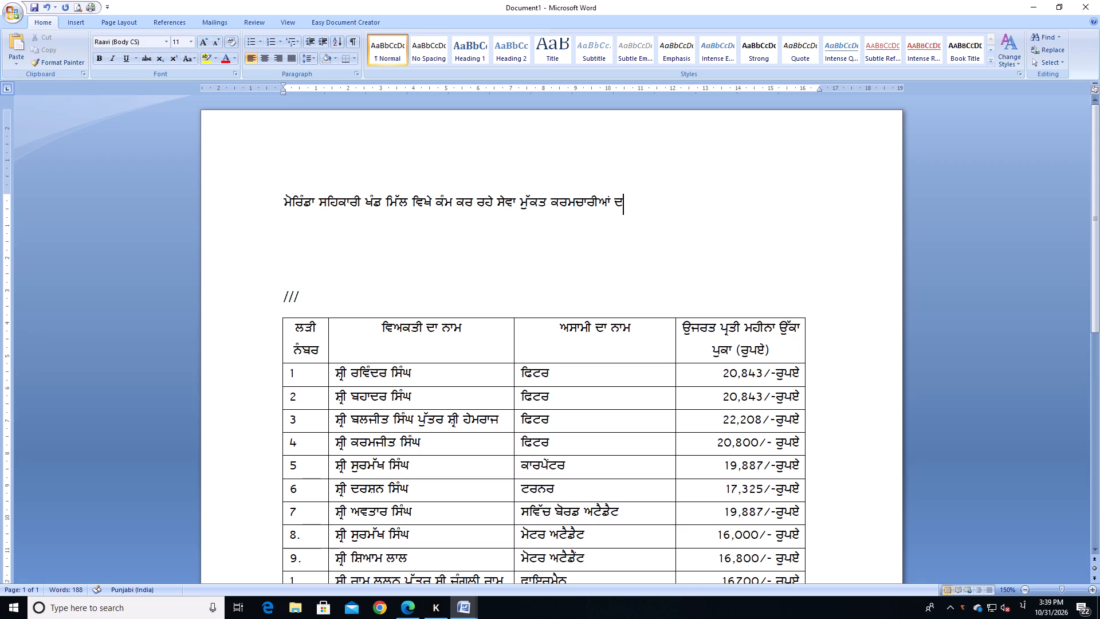
pyautogui.write('ਾ ਵੇਰਵਾ')
pyautogui.hotkey('alt', '5')
pyautogui.hotkey('alt', '8')
# Remove the blank lines and the /// between the heading and the first table.
pyautogui.press('Delete')
pyautogui.press('Delete')
pyautogui.press('Delete')
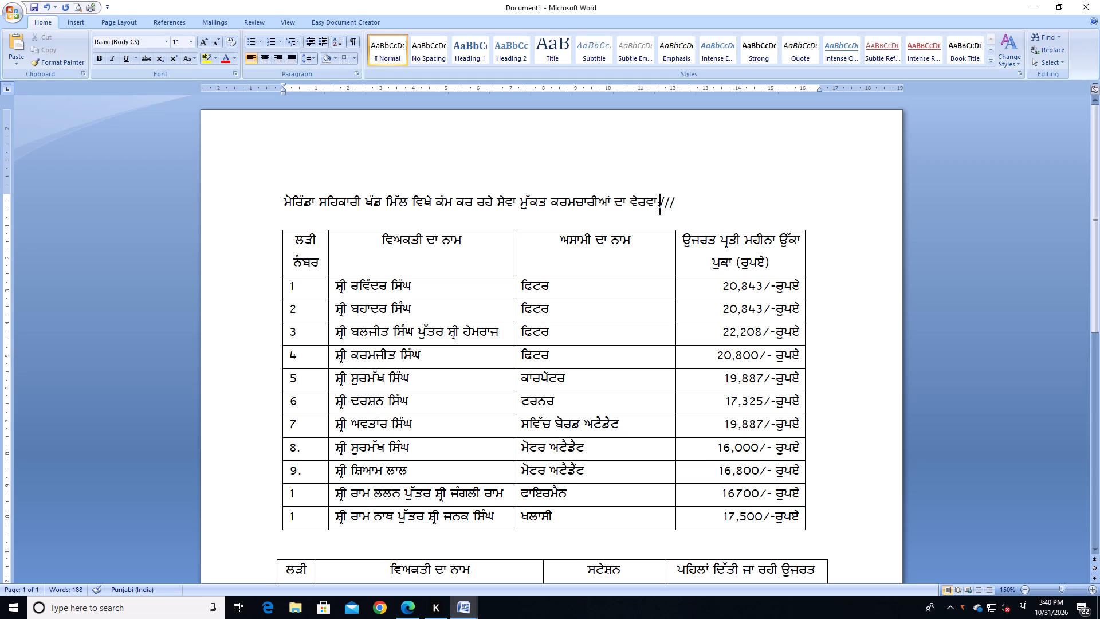
pyautogui.press('Delete')
pyautogui.press('Delete')
pyautogui.press('Delete')
pyautogui.click(304, 223)
pyautogui.click(361, 265)
# Number the fireman (ਫਾਇਰਮੈਨ) row 10. and the ਖਲਾਸੀ row 11. in the first table.
pyautogui.scroll(-4, 423, 293)
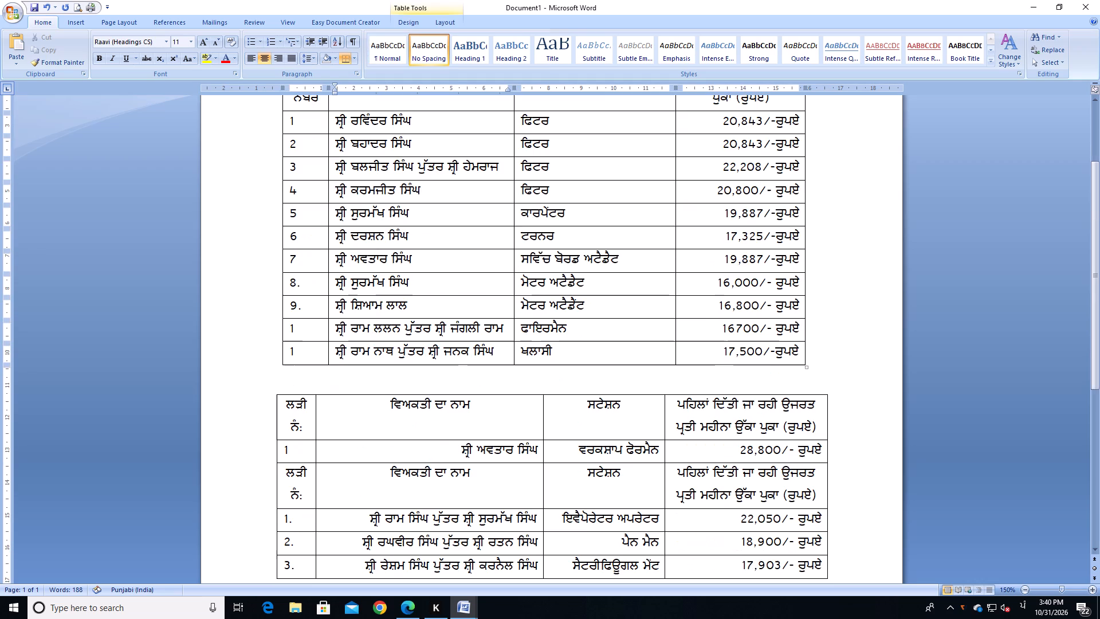
pyautogui.click(289, 331)
pyautogui.write('10')
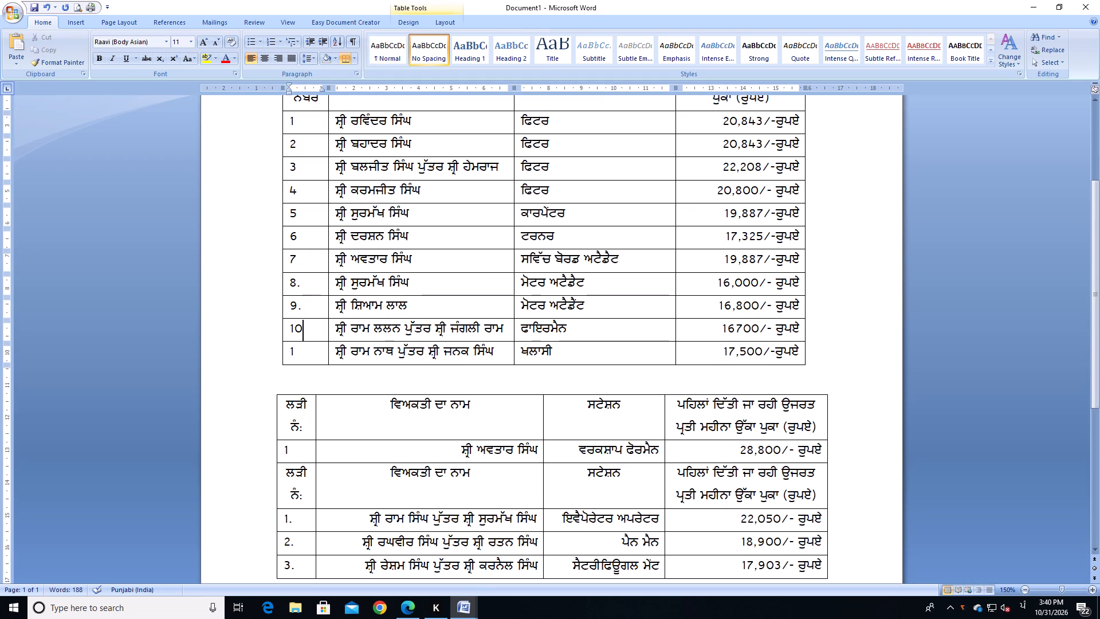
pyautogui.press('.')
pyautogui.press('Down')
pyautogui.write('1.')
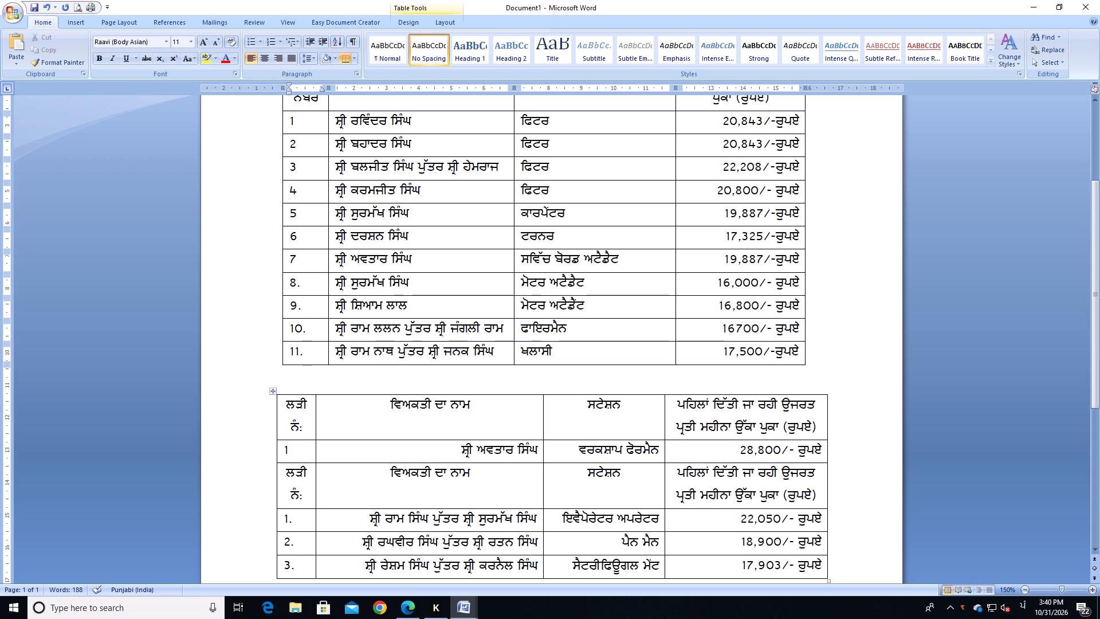
# Delete the entire header row above the workshop foreman row in the second table.
pyautogui.moveTo(307, 408); pyautogui.dragTo(717, 420)
pyautogui.rightClick(717, 420)
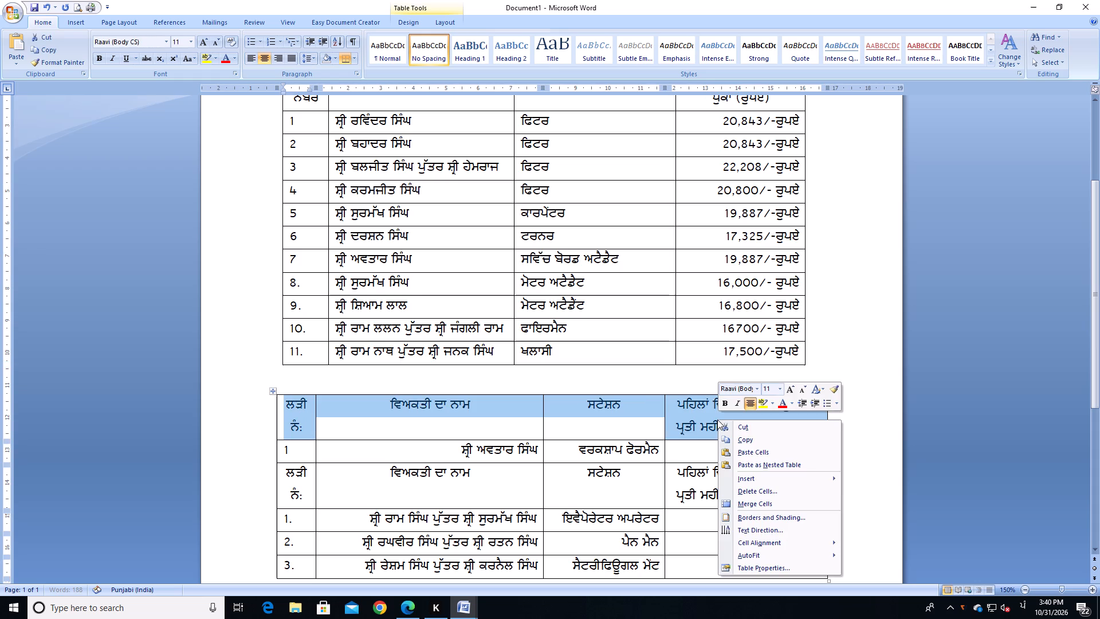
pyautogui.click(758, 492)
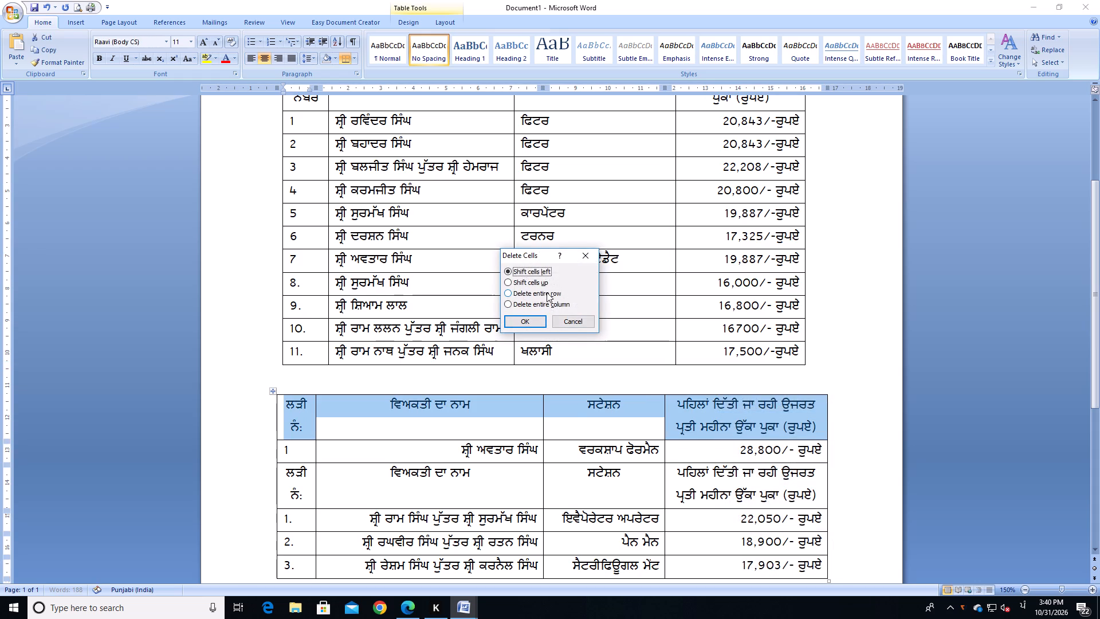
pyautogui.click(547, 292)
pyautogui.click(531, 323)
# Remove the blank line between the first and second tables.
pyautogui.click(348, 377)
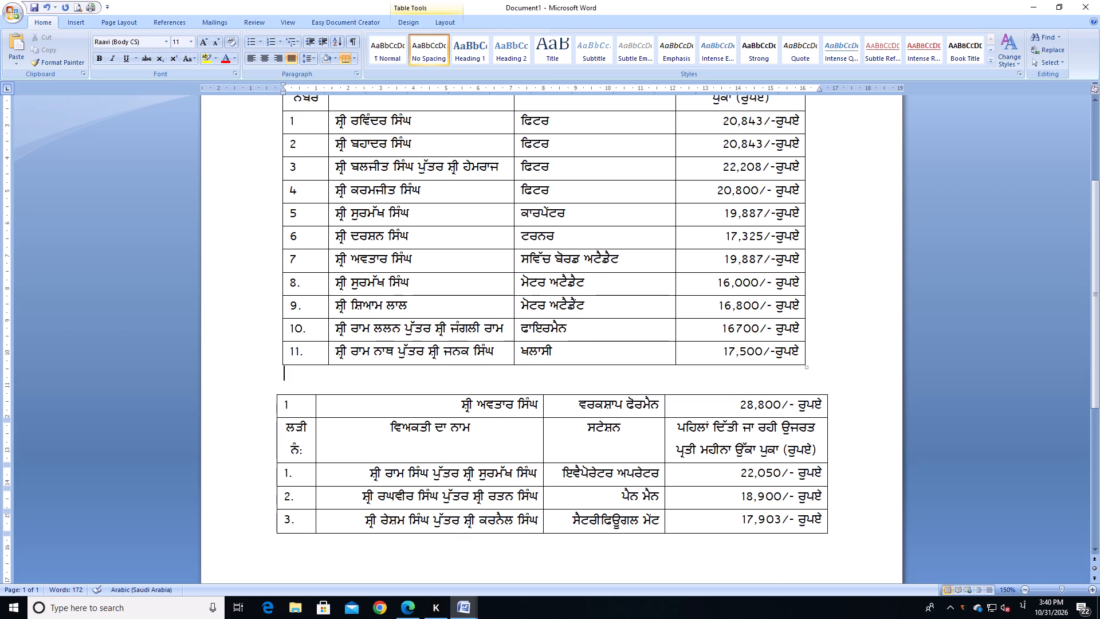
pyautogui.press('Delete')
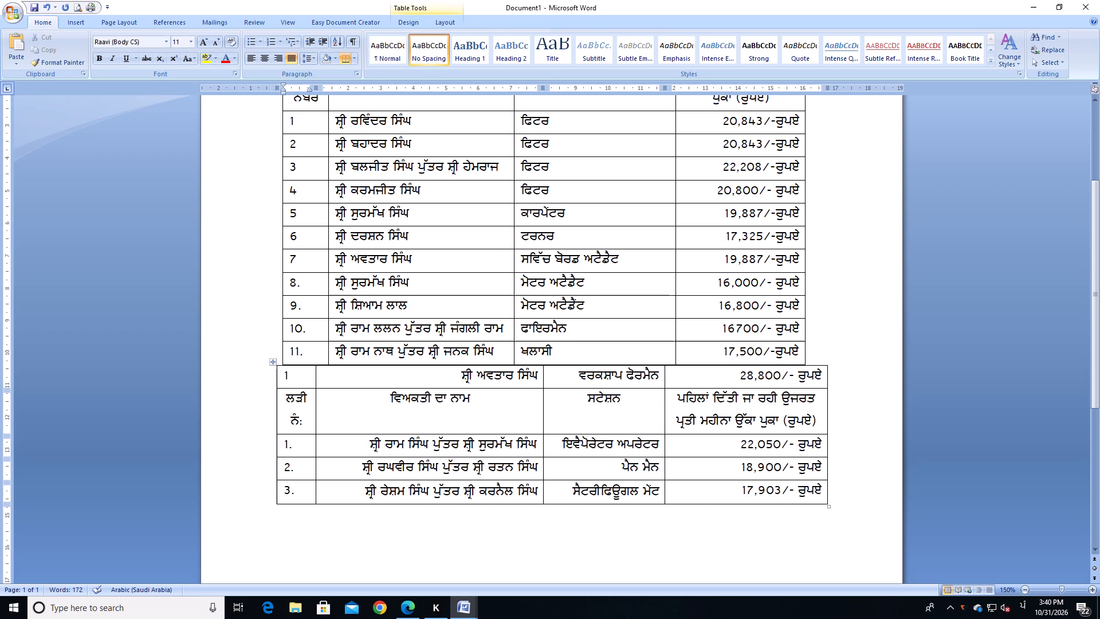
# Delete the entire repeated header row below the workshop foreman row.
pyautogui.click(301, 409)
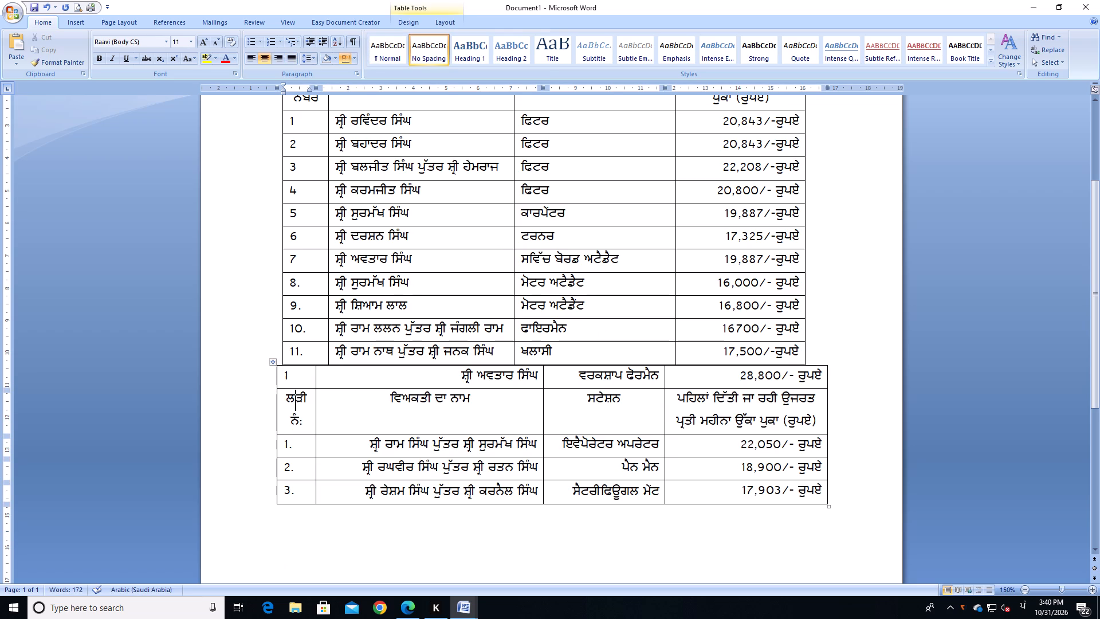
pyautogui.rightClick(301, 409)
pyautogui.click(365, 248)
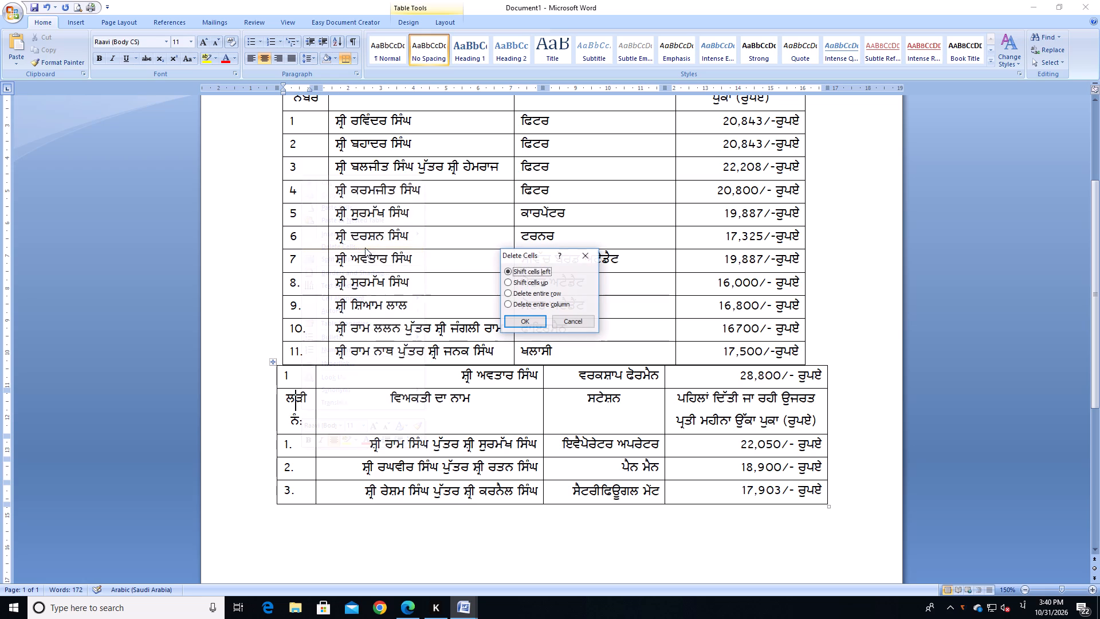
pyautogui.click(532, 295)
pyautogui.click(527, 323)
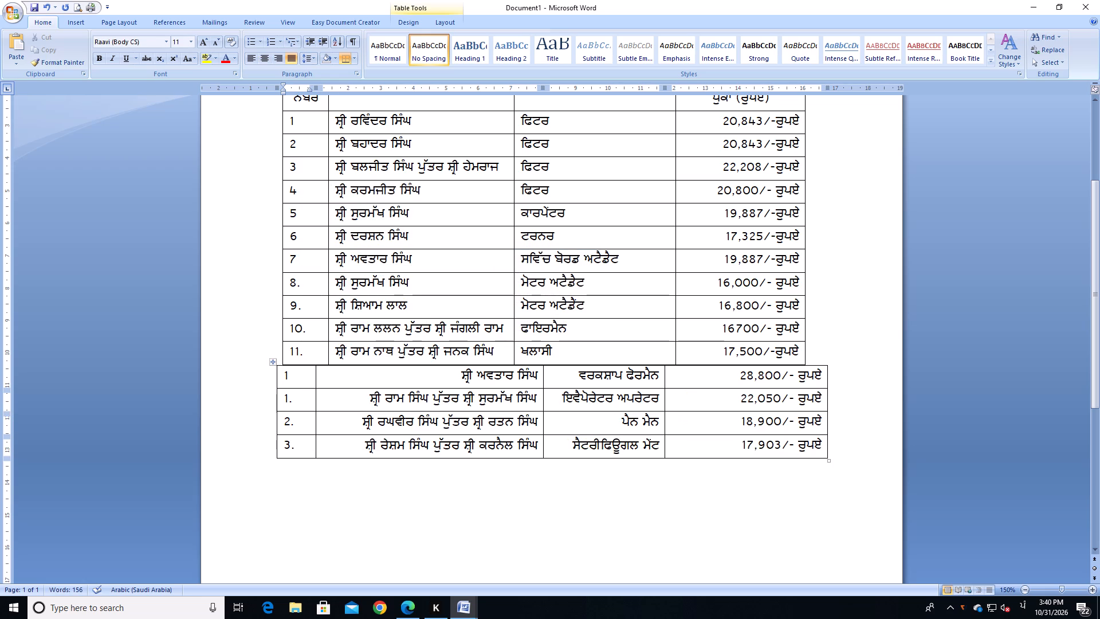
# Align the left border of the lower table with the left border of the first table.
pyautogui.moveTo(276, 378); pyautogui.dragTo(282, 380)
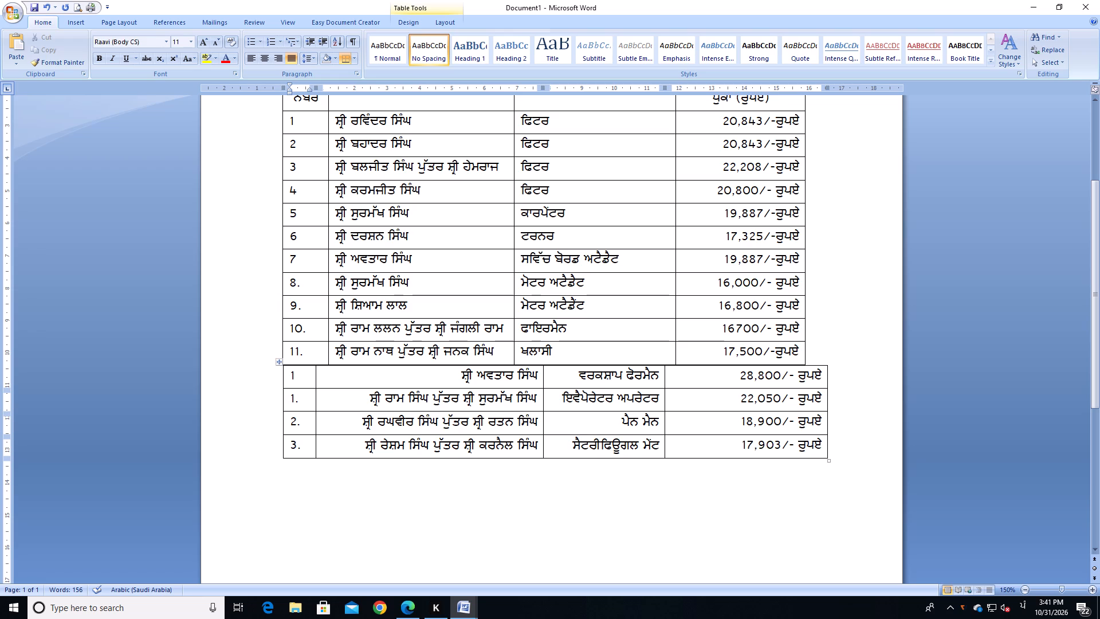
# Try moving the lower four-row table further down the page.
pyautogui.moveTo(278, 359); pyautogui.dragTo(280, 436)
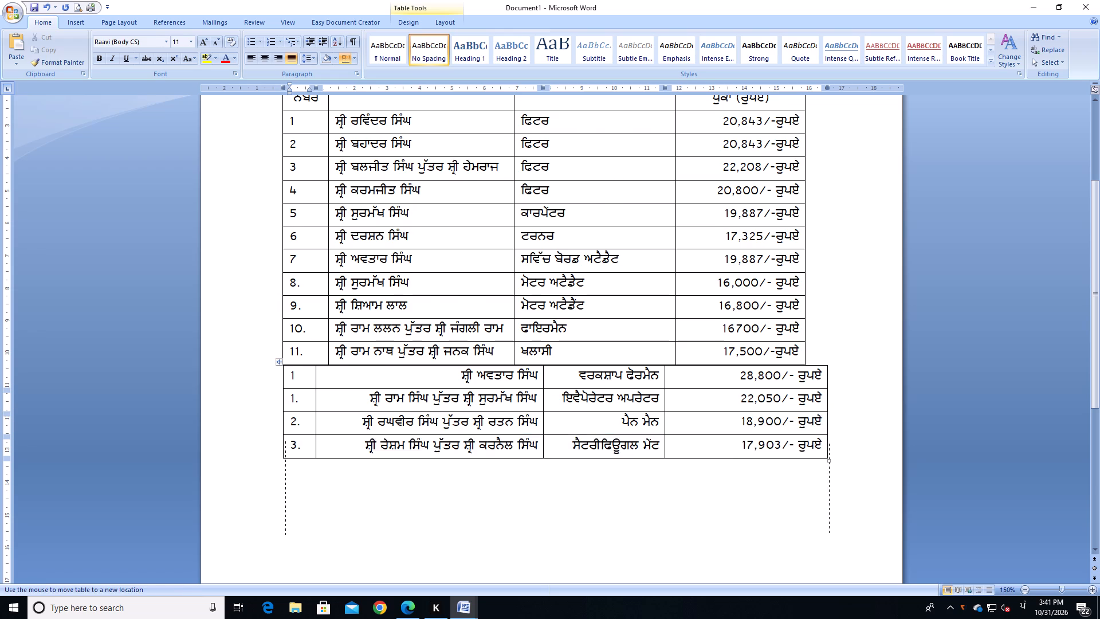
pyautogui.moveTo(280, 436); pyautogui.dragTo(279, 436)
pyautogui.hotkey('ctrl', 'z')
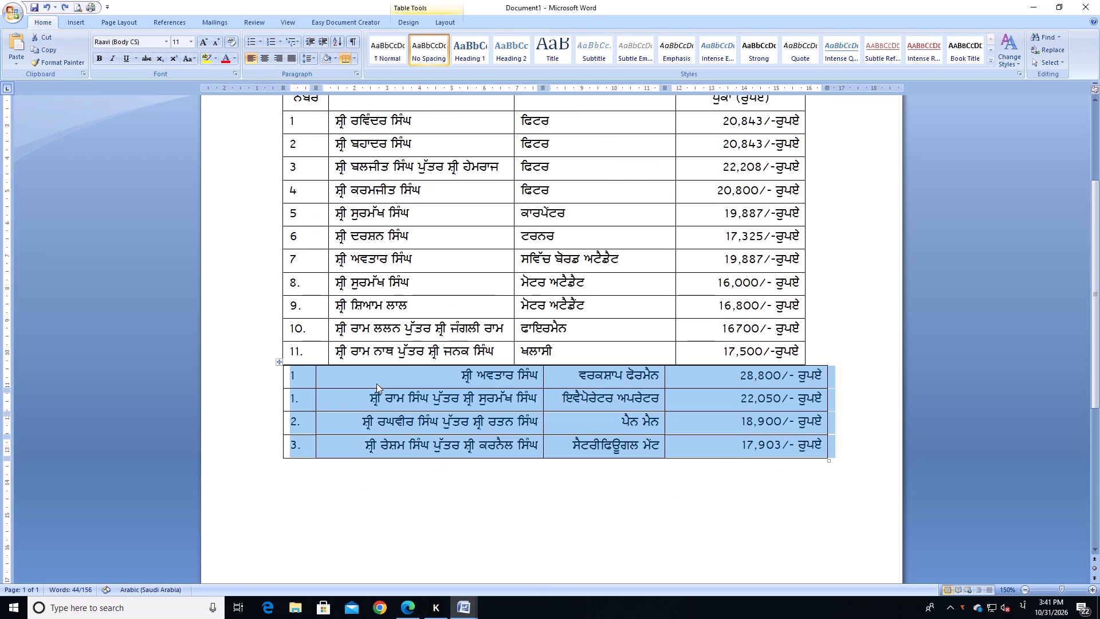
# Add four empty rows at the end of the first table, below row 11.
pyautogui.click(800, 350)
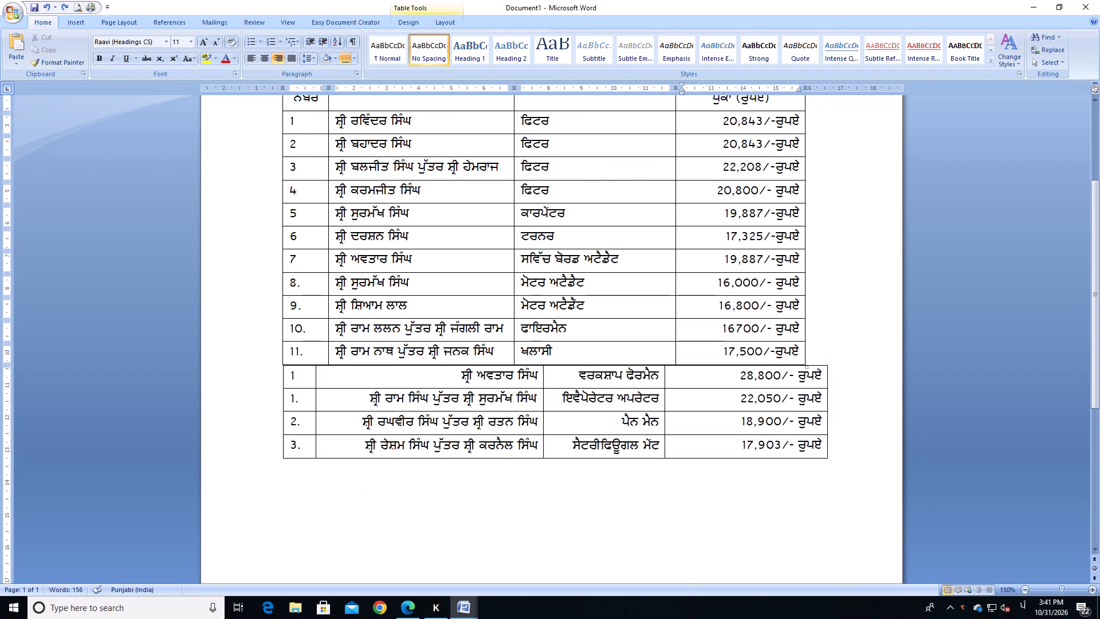
pyautogui.press('Tab')
pyautogui.press('Tab')
pyautogui.press('Tab')
pyautogui.press('Tab')
pyautogui.press('Tab')
pyautogui.press('Tab')
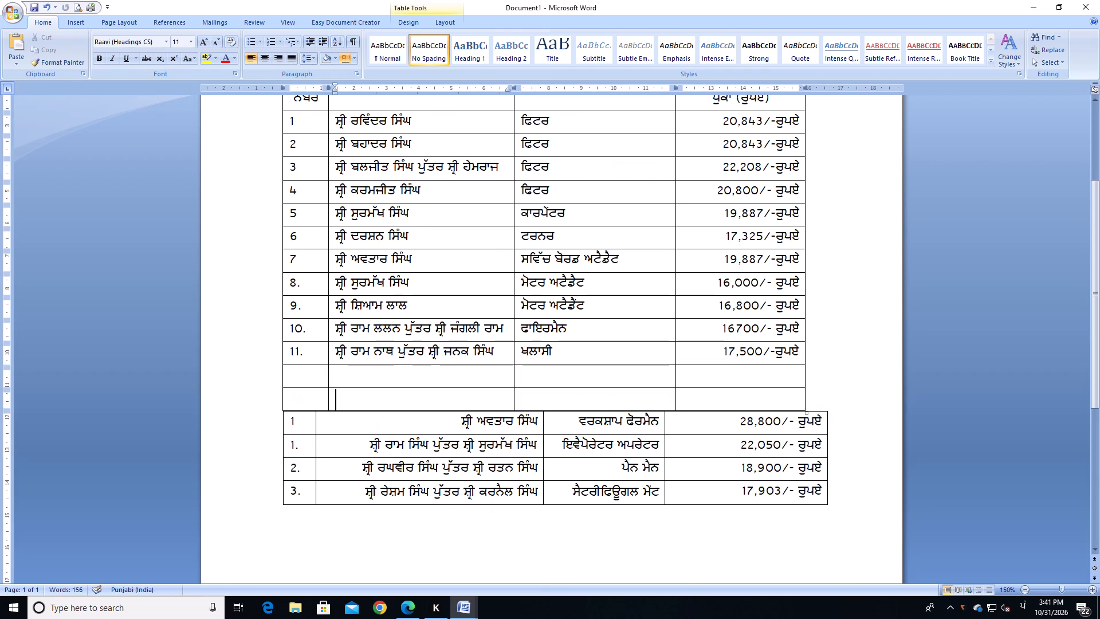
pyautogui.press('Tab')
pyautogui.press('Tab')
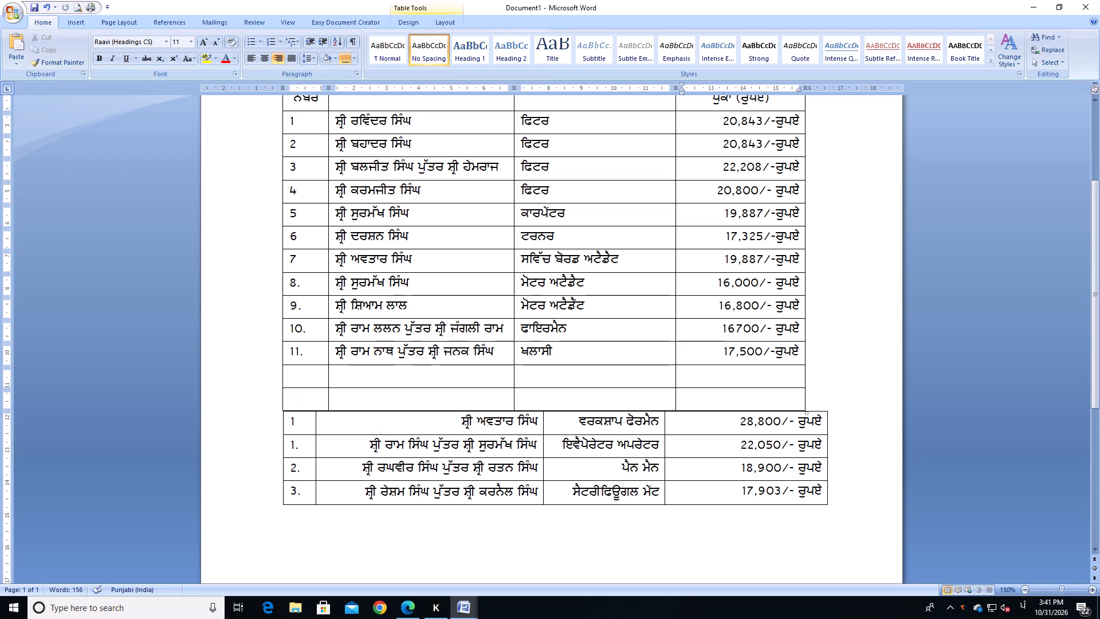
pyautogui.press('Tab')
pyautogui.press('Tab')
pyautogui.press('Tab')
pyautogui.press('Tab')
pyautogui.press('Tab')
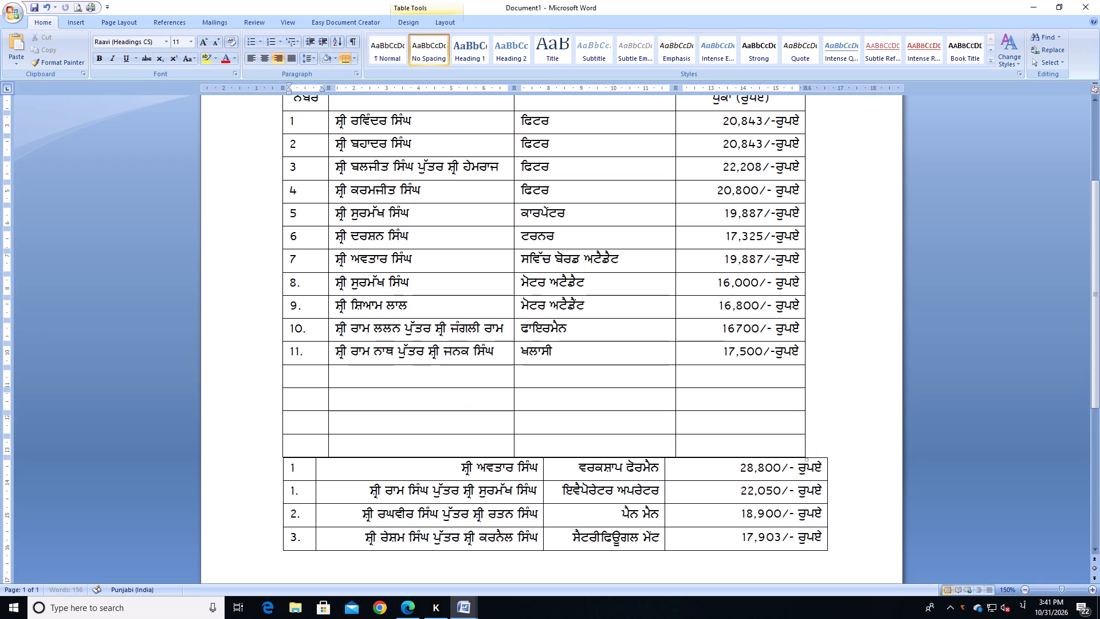
# Copy the names, posts and rates of all four lower-table rows into the new empty rows of the first table.
pyautogui.moveTo(465, 468); pyautogui.dragTo(753, 527)
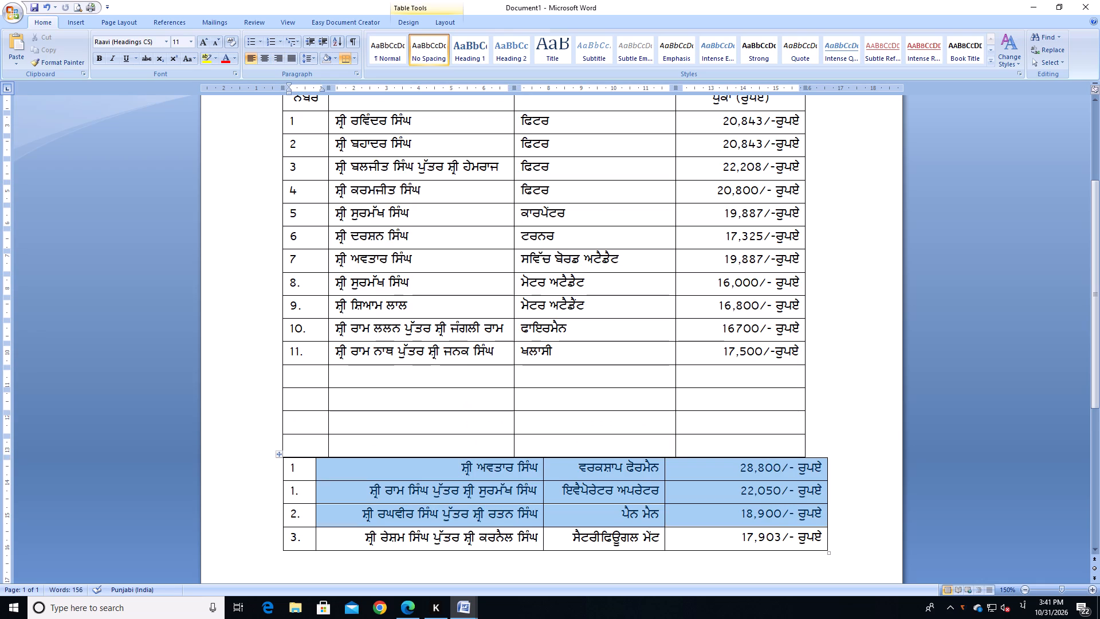
pyautogui.moveTo(753, 527); pyautogui.dragTo(757, 533)
pyautogui.hotkey('ctrl', 'c')
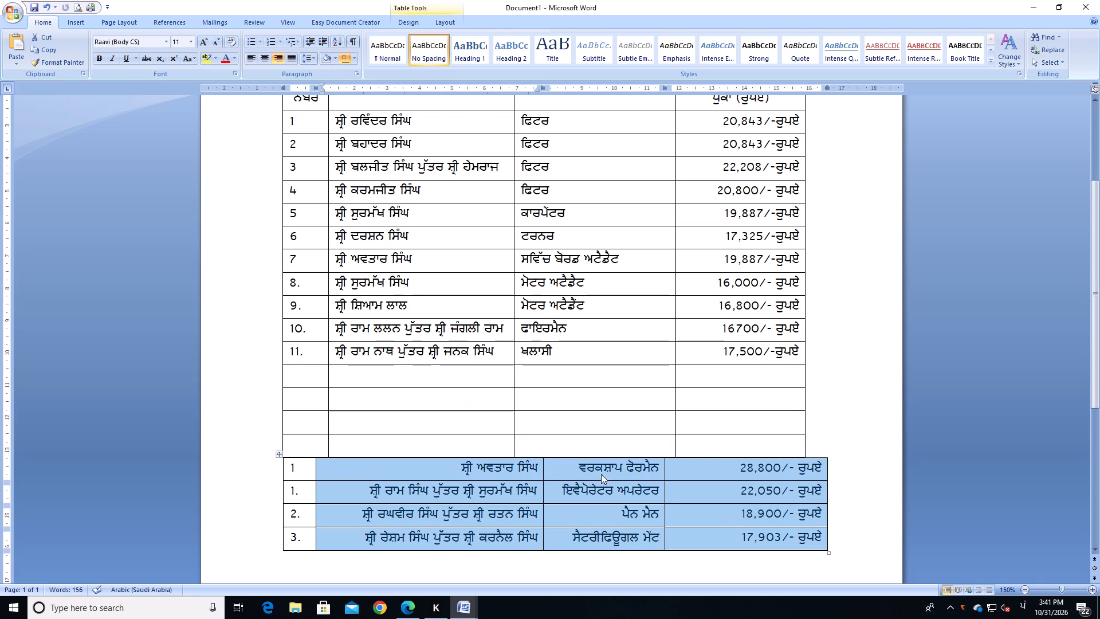
pyautogui.click(345, 381)
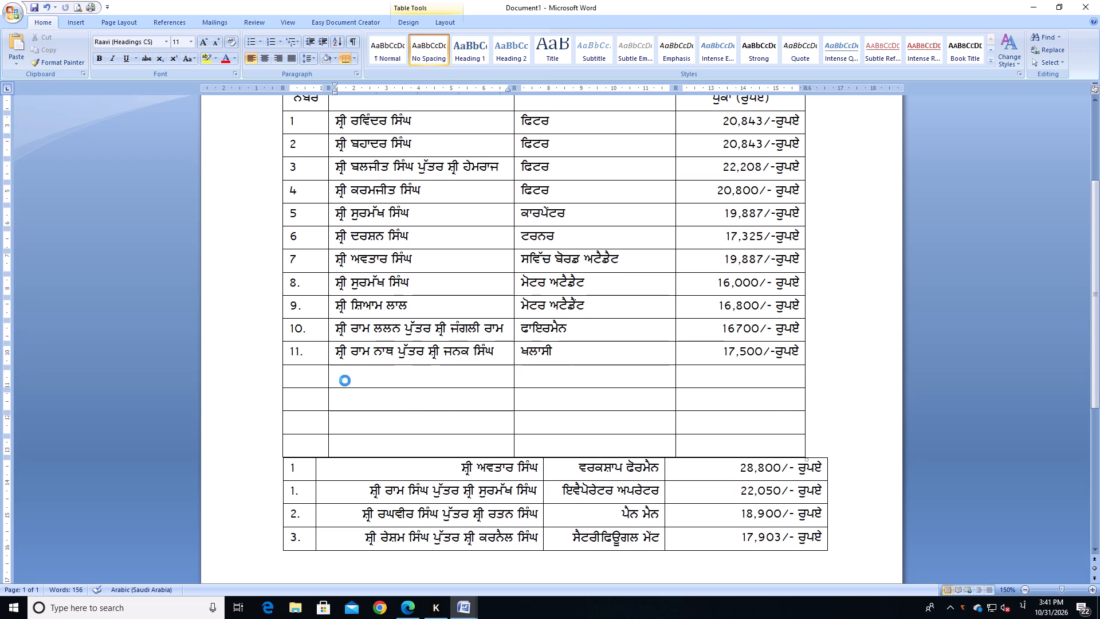
pyautogui.hotkey('ctrl', 'v')
pyautogui.click(535, 421)
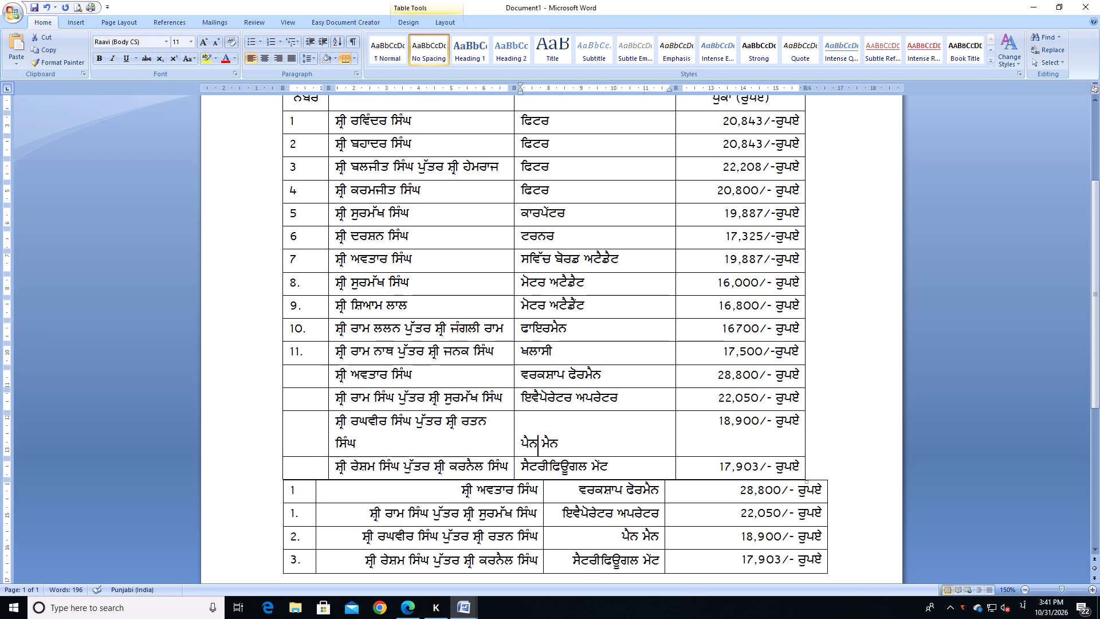
pyautogui.click(522, 444)
pyautogui.press('BackSpace')
# Number the four added rows 12., 13., 14. and 15. in the serial number column.
pyautogui.click(301, 378)
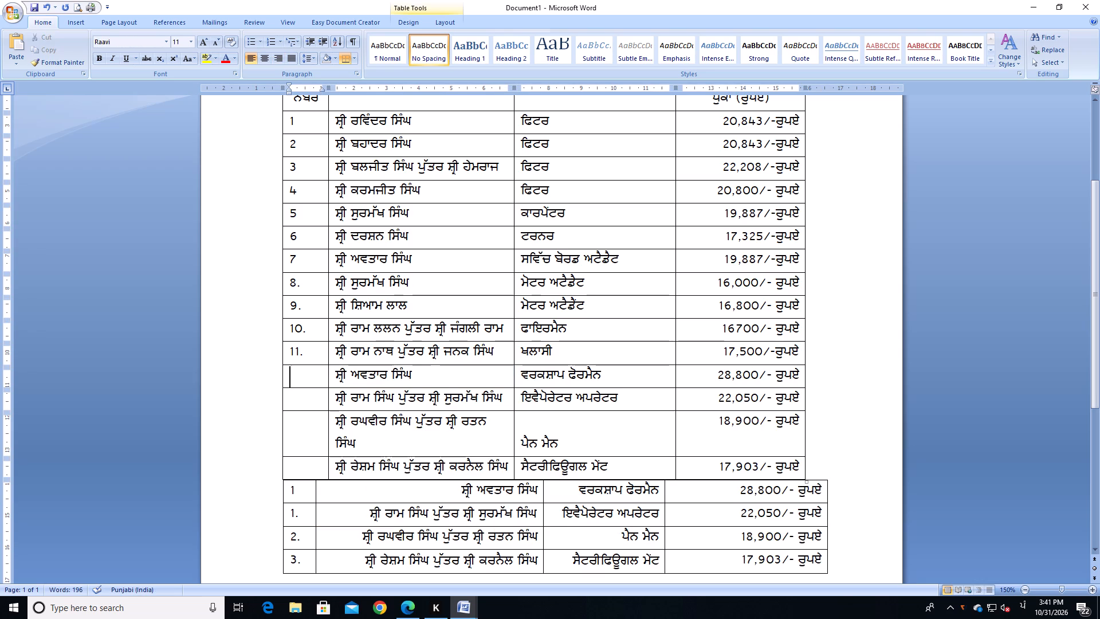
pyautogui.write('12.')
pyautogui.press('Down')
pyautogui.write('13.')
pyautogui.press('Down')
pyautogui.write('14.')
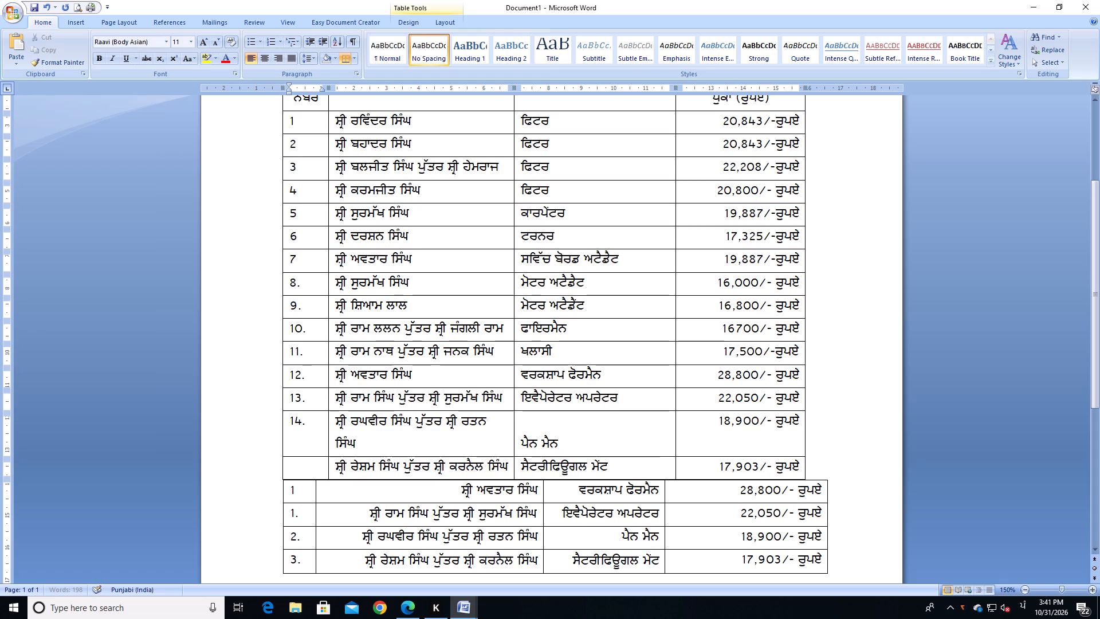
pyautogui.press('Down')
pyautogui.write('15.')
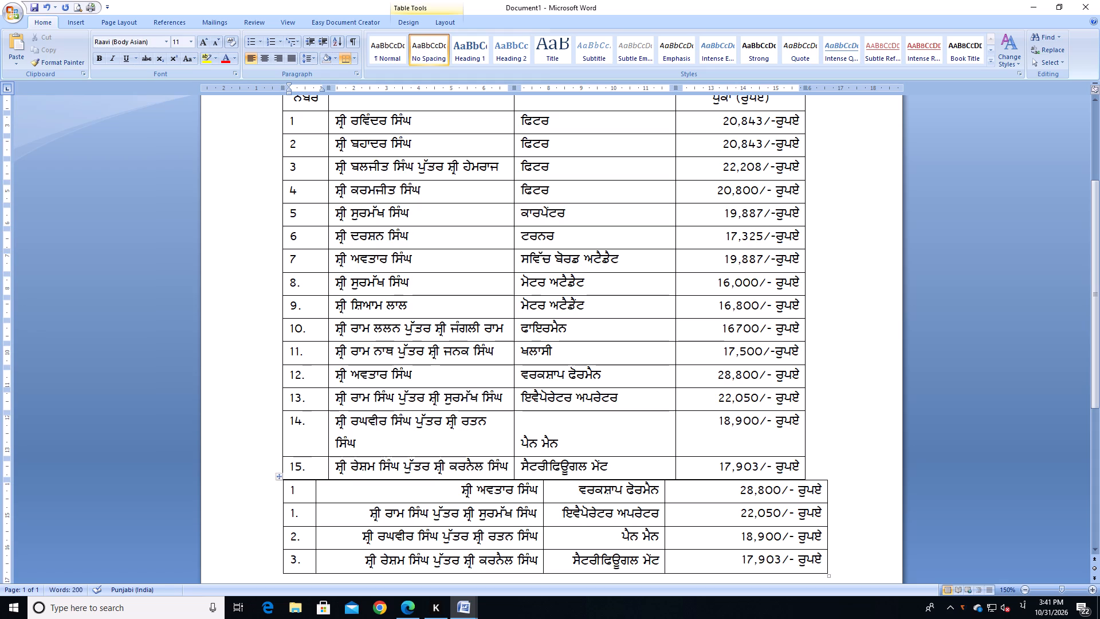
# Clear the names, posts, rates and serial numbers from the redundant lower table.
pyautogui.moveTo(380, 497); pyautogui.dragTo(725, 558)
pyautogui.rightClick(726, 558)
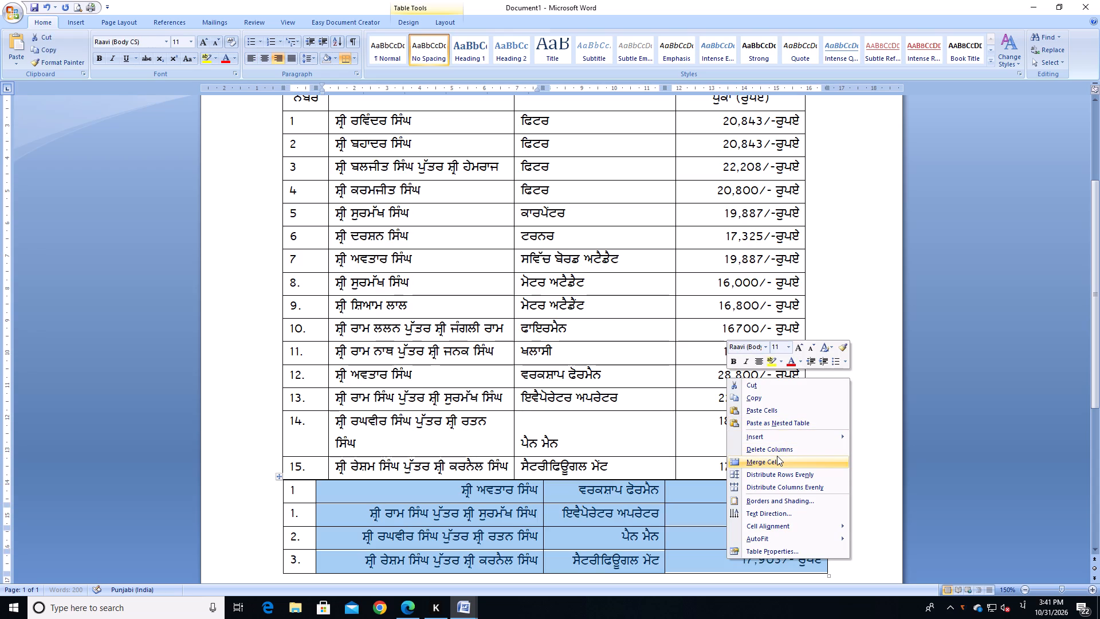
pyautogui.click(597, 513)
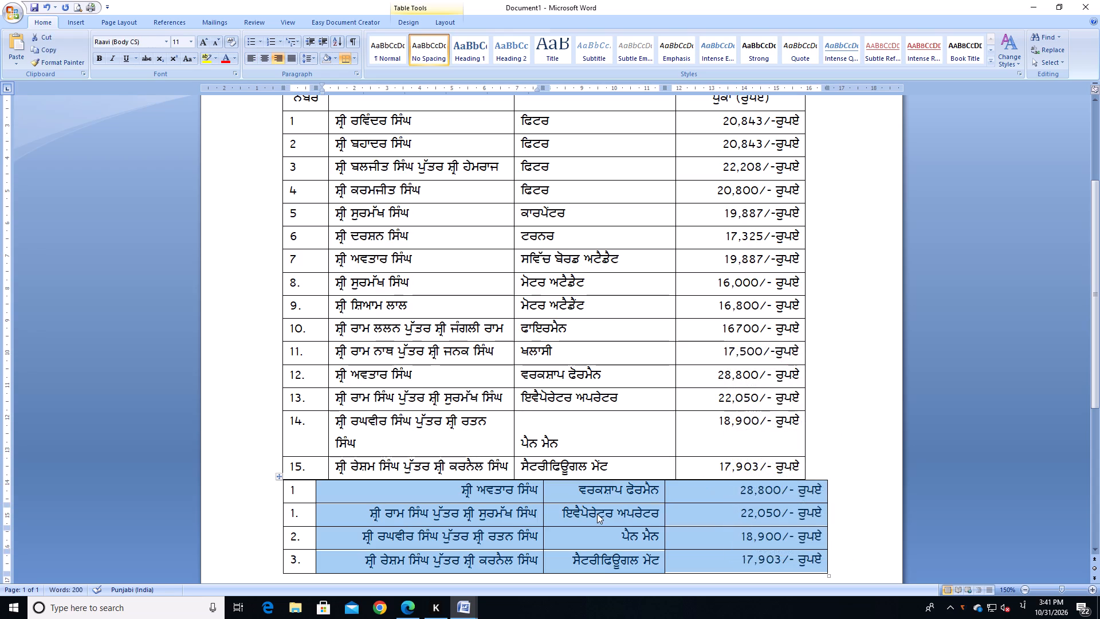
pyautogui.press('Delete')
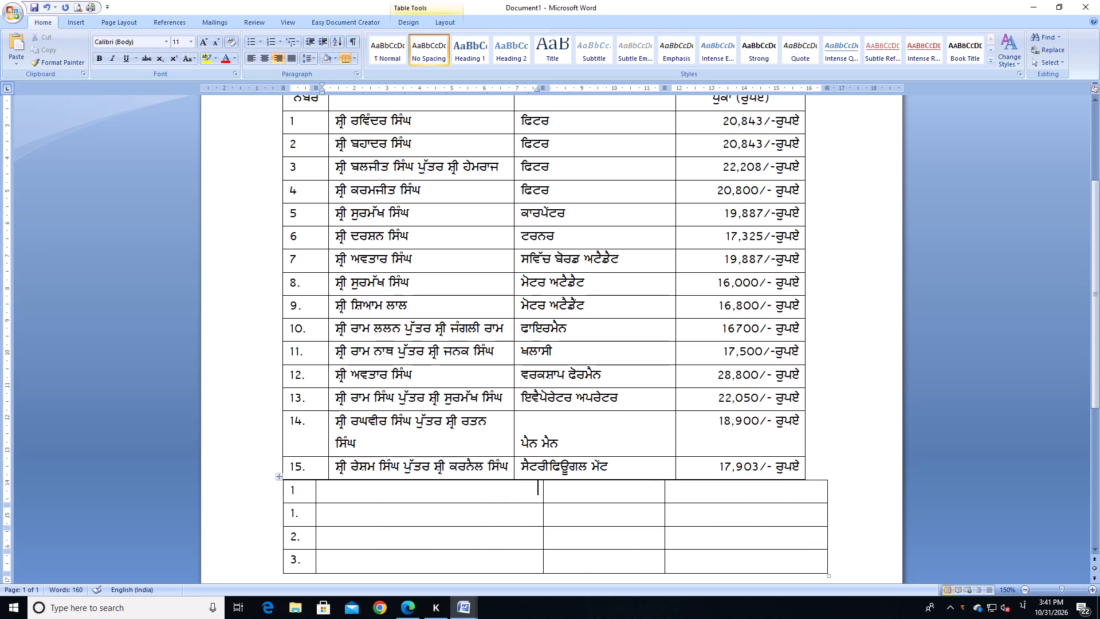
pyautogui.moveTo(297, 491); pyautogui.dragTo(378, 550)
pyautogui.press('Delete')
# Delete all the emptied rows of the lower table.
pyautogui.click(377, 537)
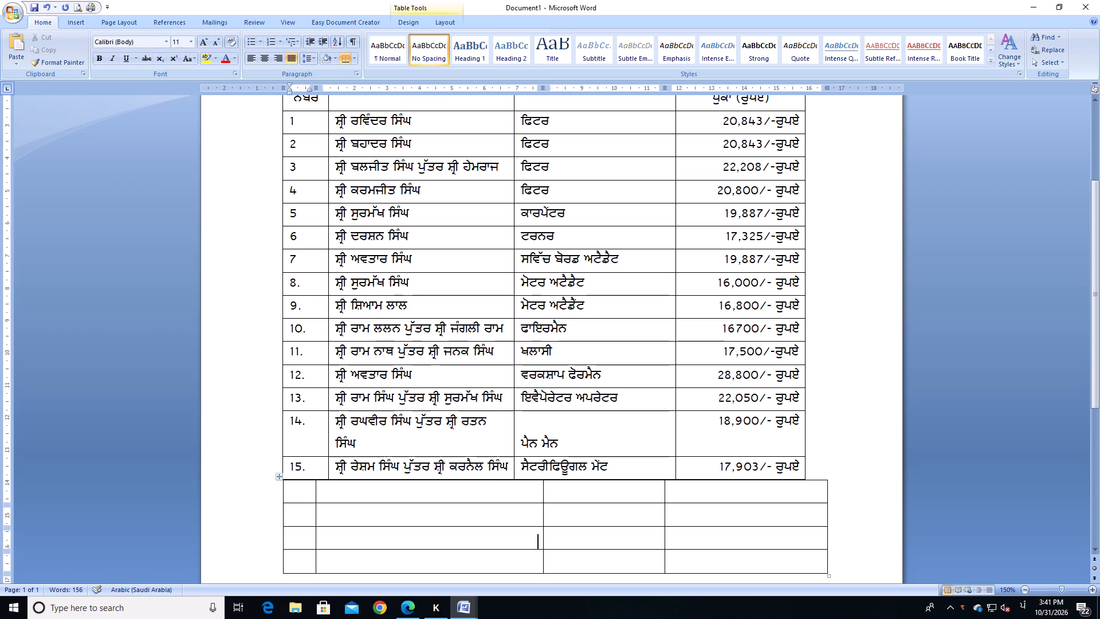
pyautogui.rightClick(377, 537)
pyautogui.click(427, 378)
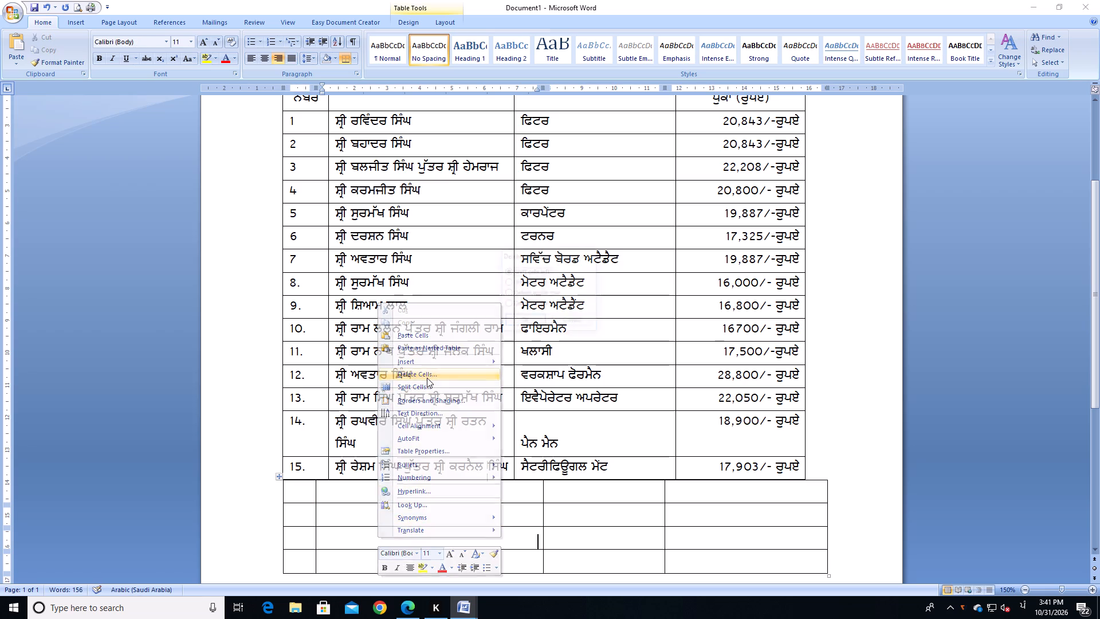
pyautogui.click(551, 291)
pyautogui.click(529, 321)
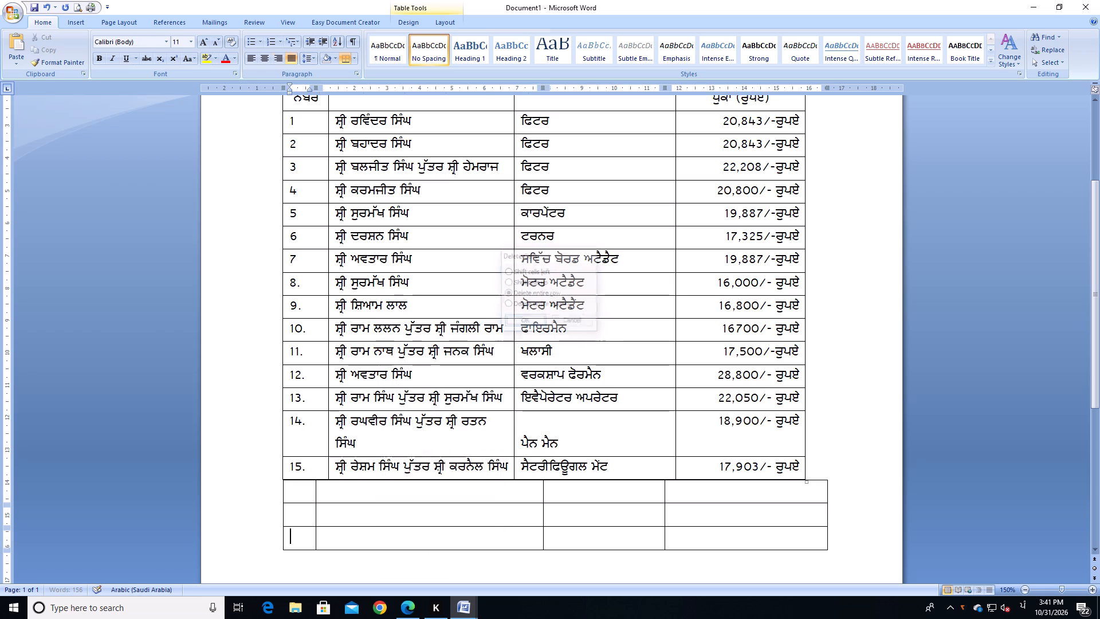
pyautogui.moveTo(392, 497); pyautogui.dragTo(426, 528)
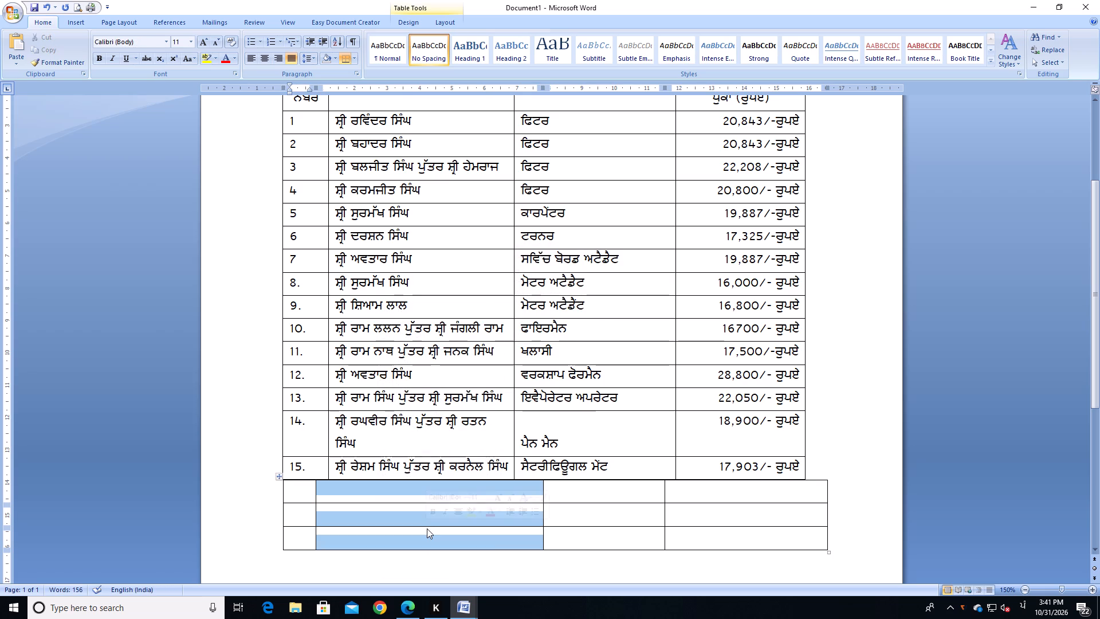
pyautogui.rightClick(427, 528)
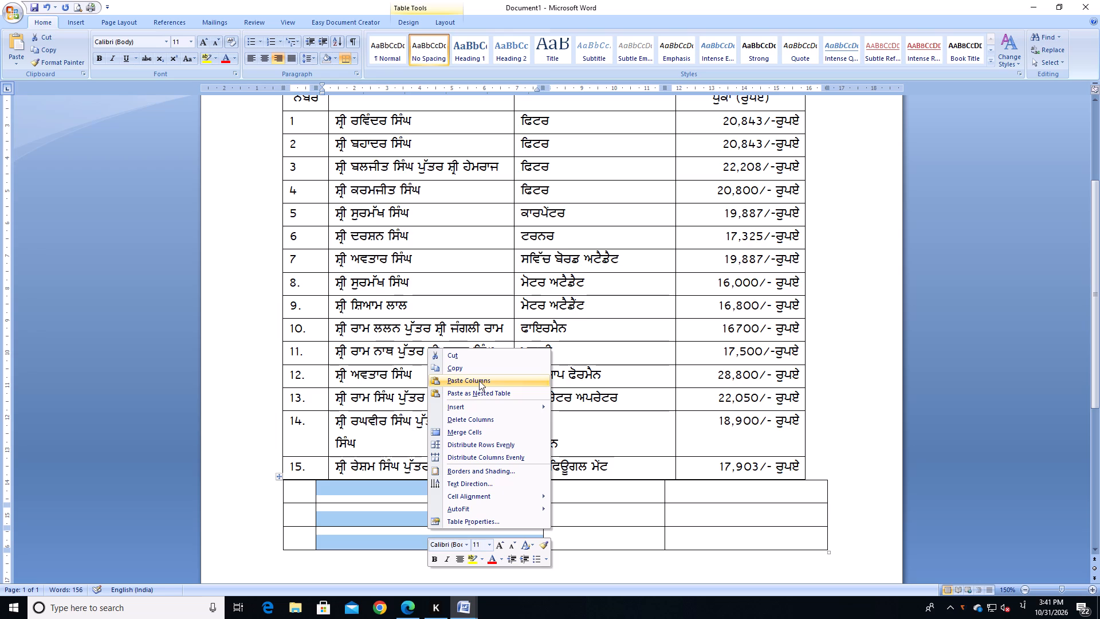
pyautogui.click(443, 22)
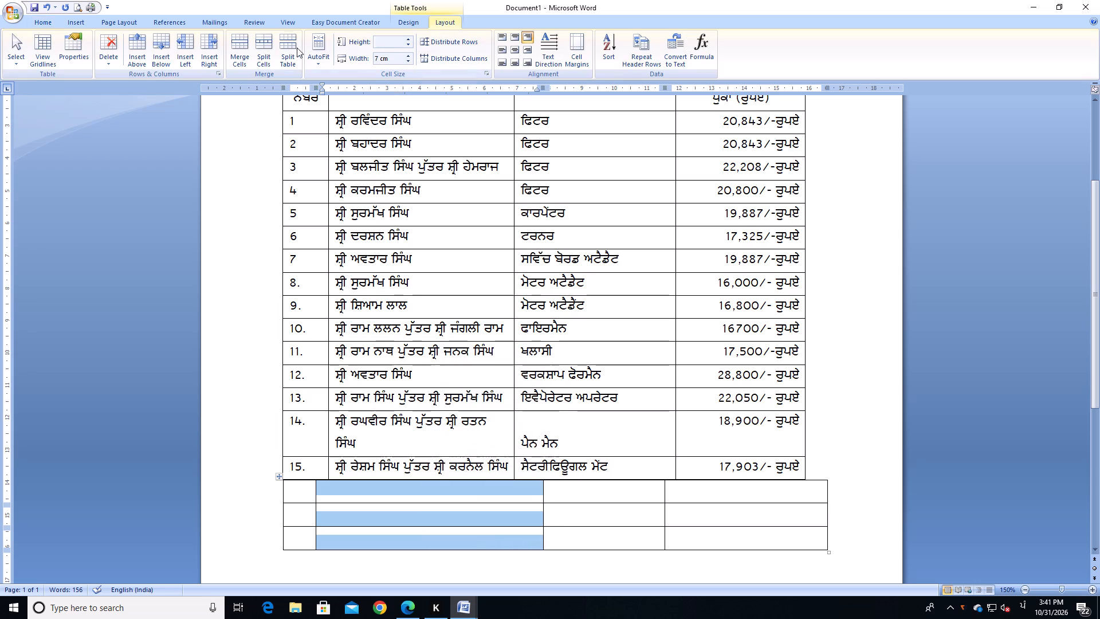
pyautogui.click(106, 66)
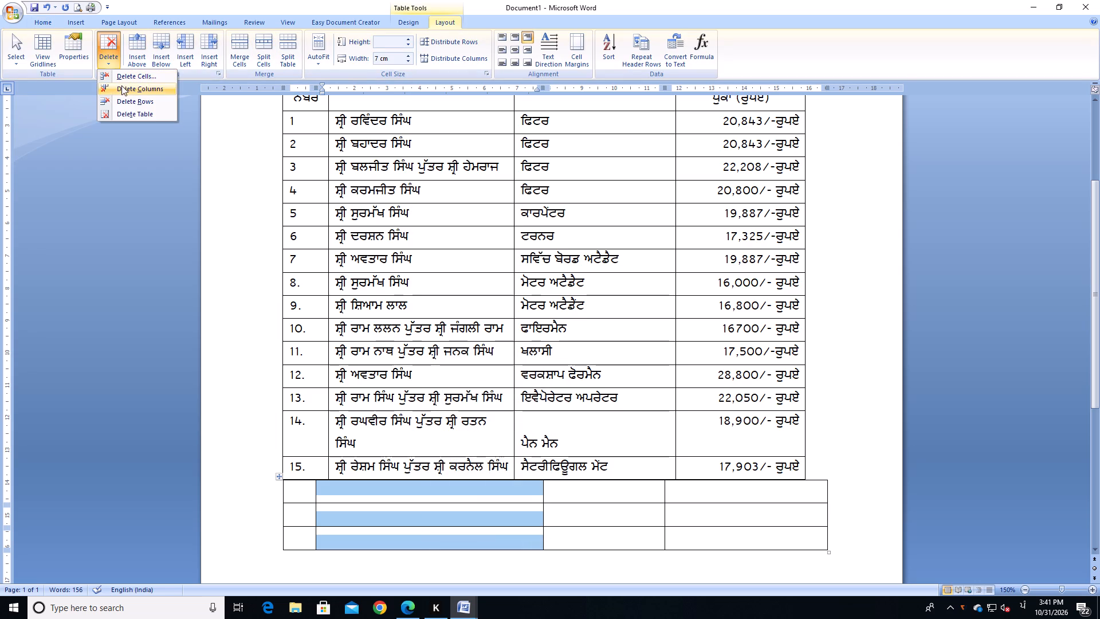
pyautogui.click(128, 101)
# Insert a column between the name and post columns and head it ਵਿਭਾਗ.
pyautogui.scroll(5, 434, 359)
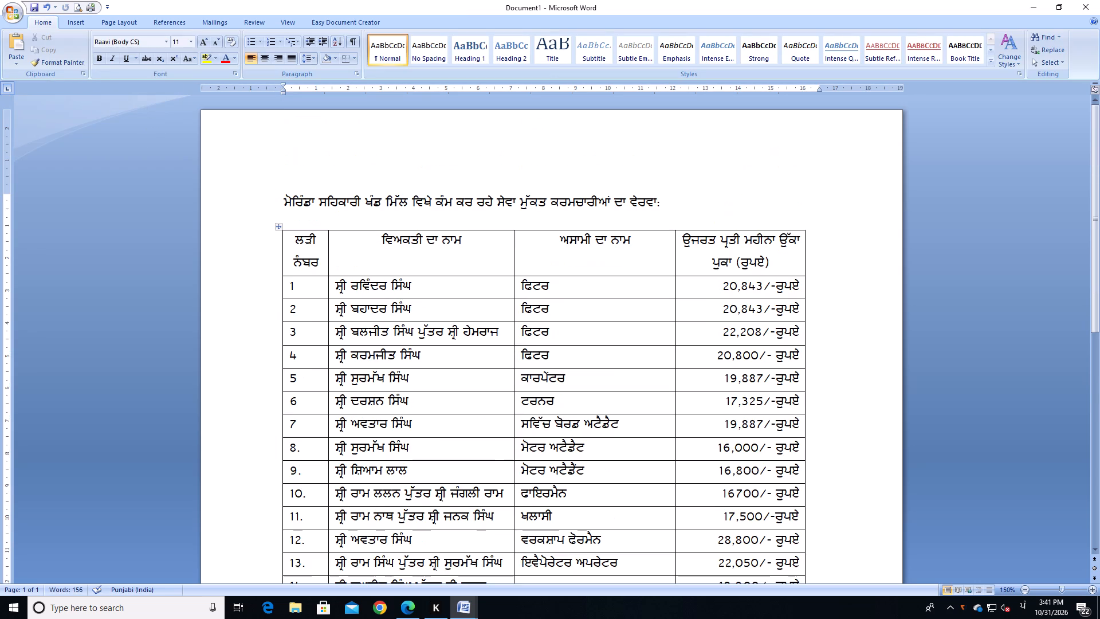
pyautogui.click(711, 249)
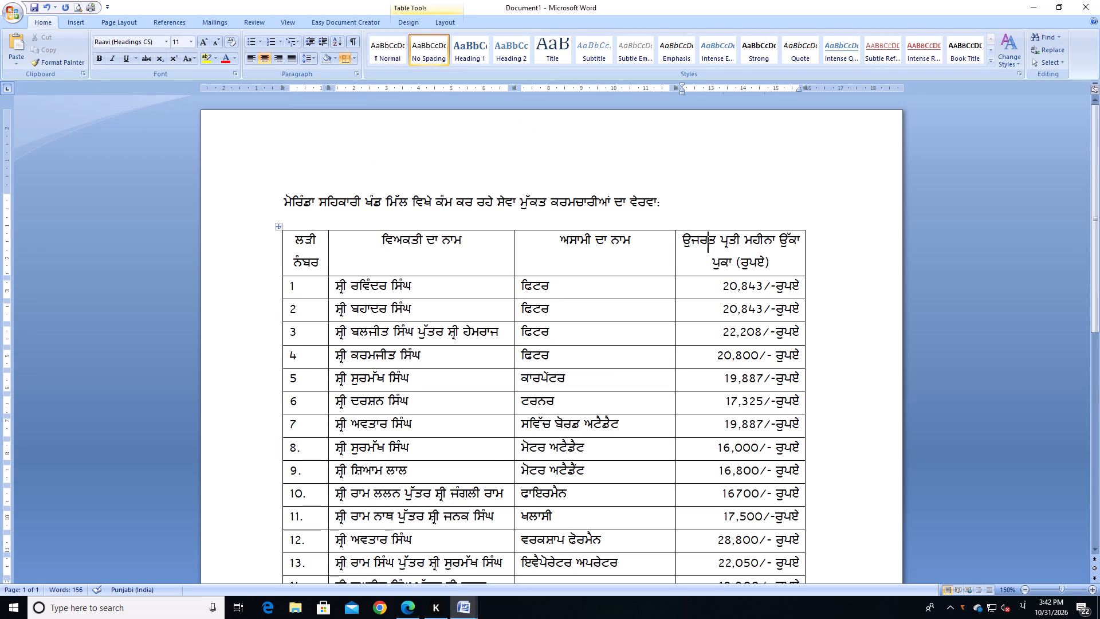
pyautogui.click(562, 253)
pyautogui.rightClick(562, 253)
pyautogui.click(606, 315)
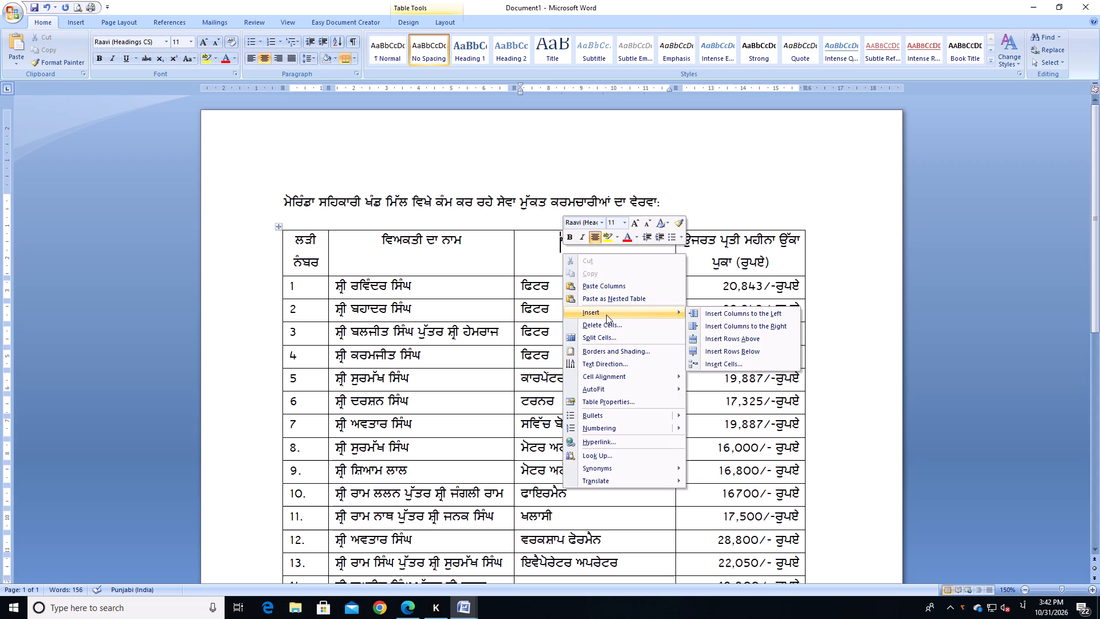
pyautogui.click(715, 314)
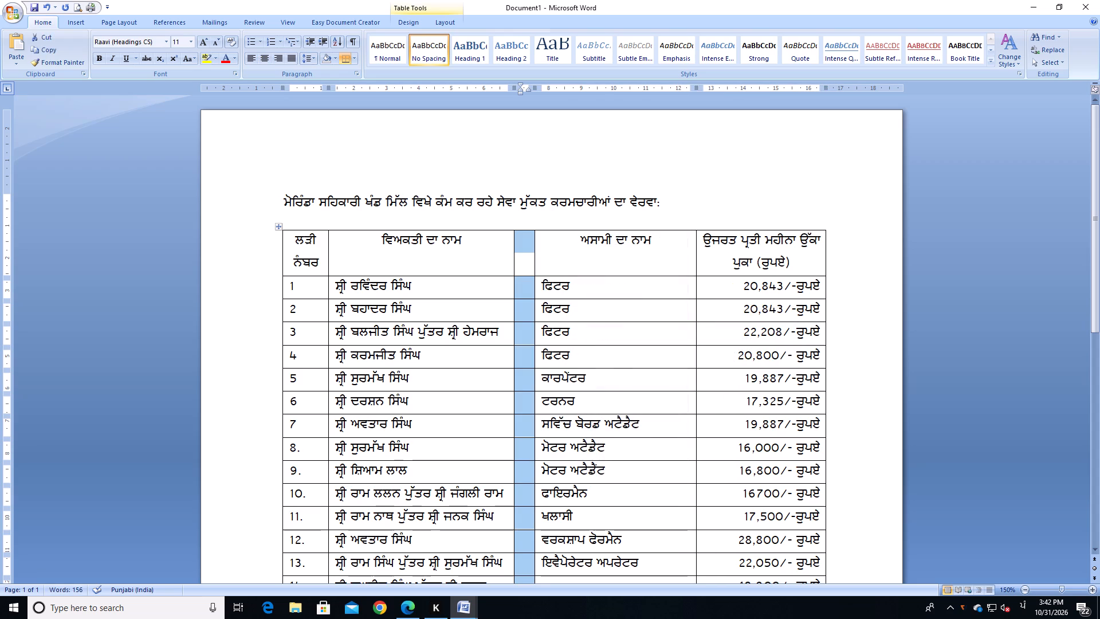
pyautogui.click(522, 253)
pyautogui.write('ਵੀ')
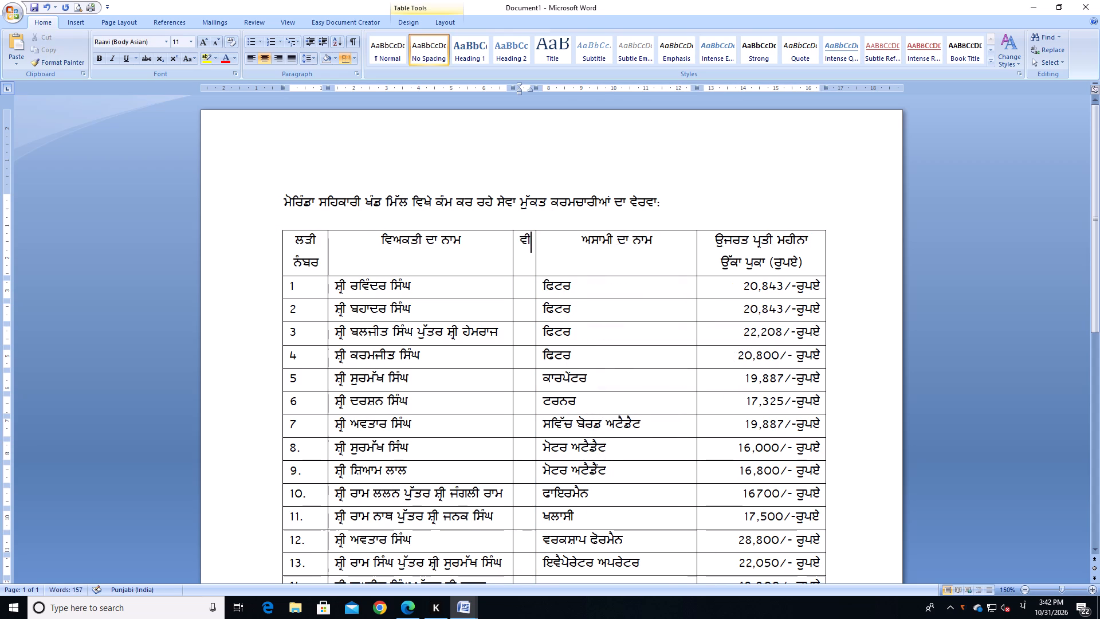
pyautogui.press('BackSpace')
pyautogui.write('ਿਭਾਗ')
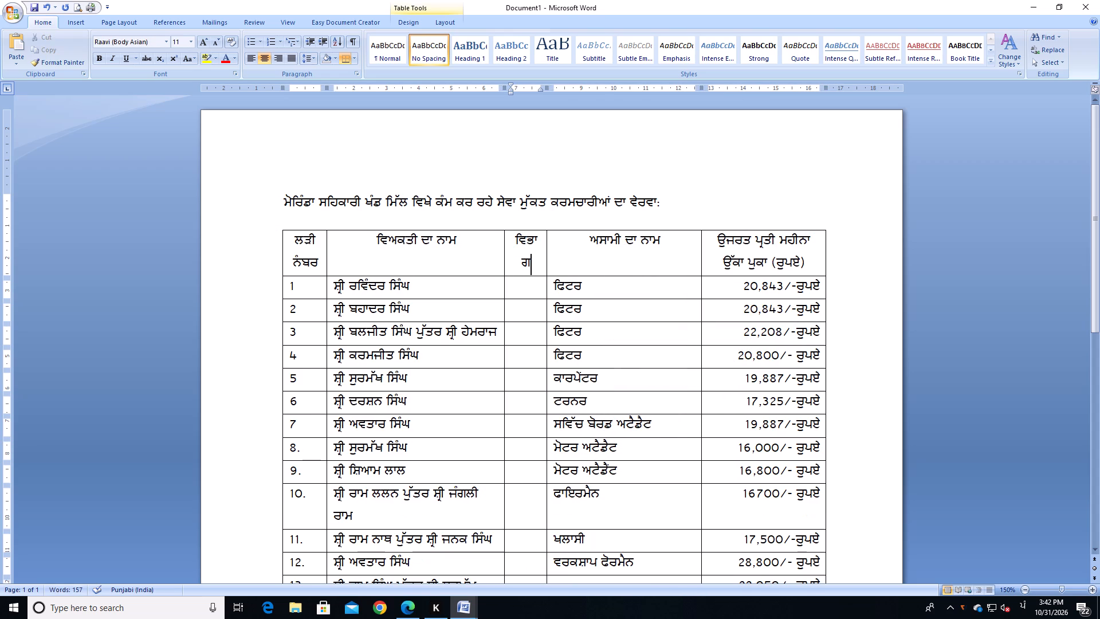
# Widen the ਵਿਭਾਗ column so its heading fits on one line.
pyautogui.click(678, 332)
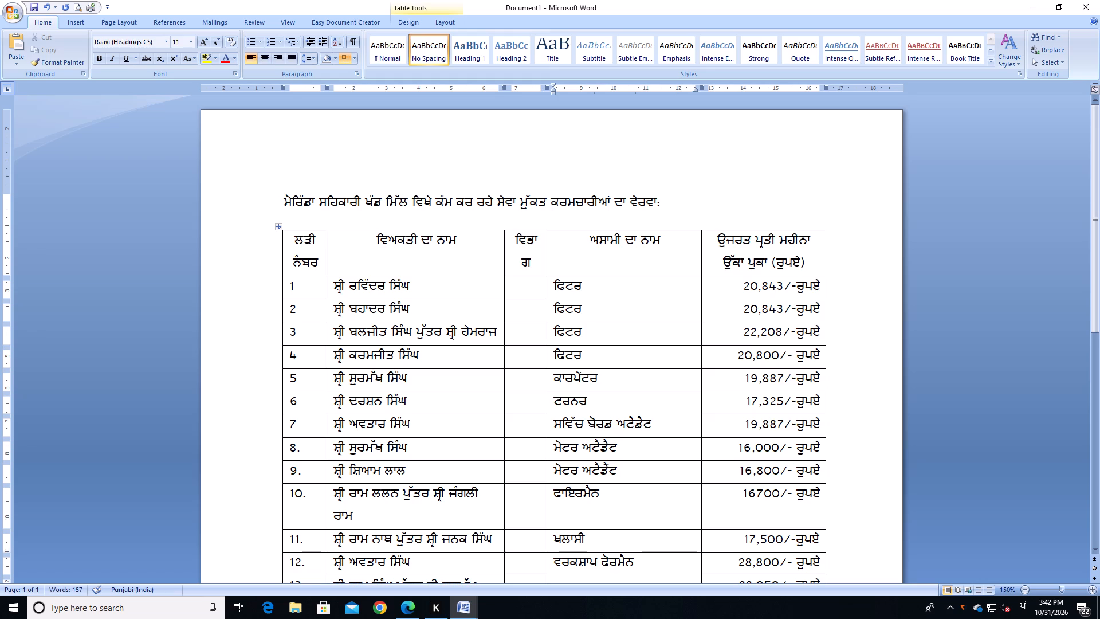
pyautogui.moveTo(546, 257); pyautogui.dragTo(584, 256)
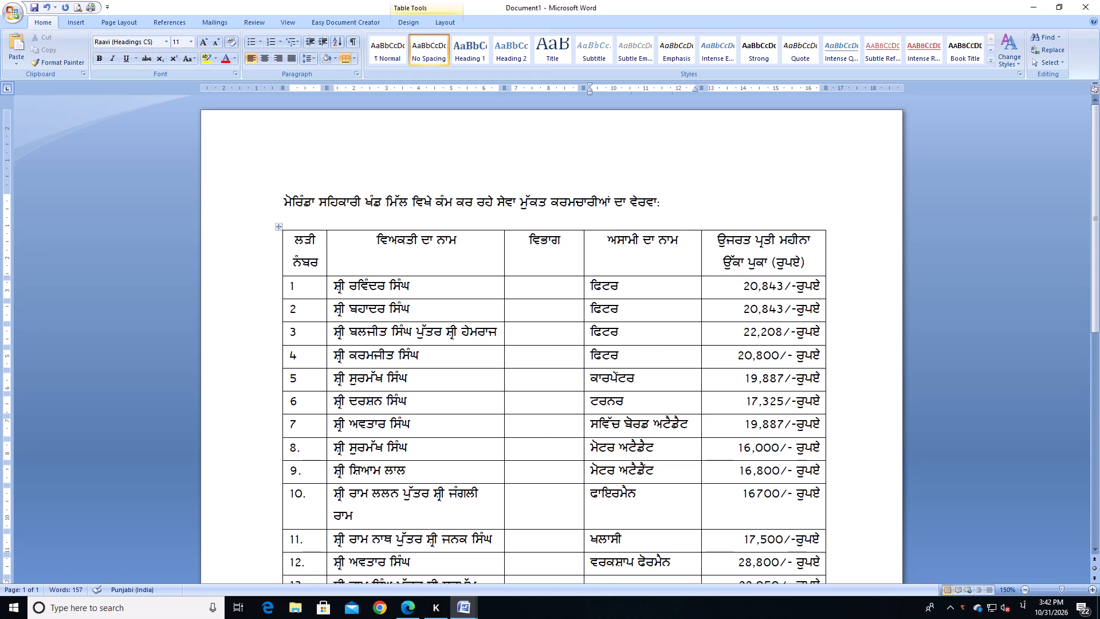
# Enter ਇੰਜੀਨੀਅਰਿੰਗ as the department in row 1.
pyautogui.click(549, 283)
pyautogui.write('ਇੰਜਨ')
pyautogui.press('BackSpace')
pyautogui.write('ੀਨਾ')
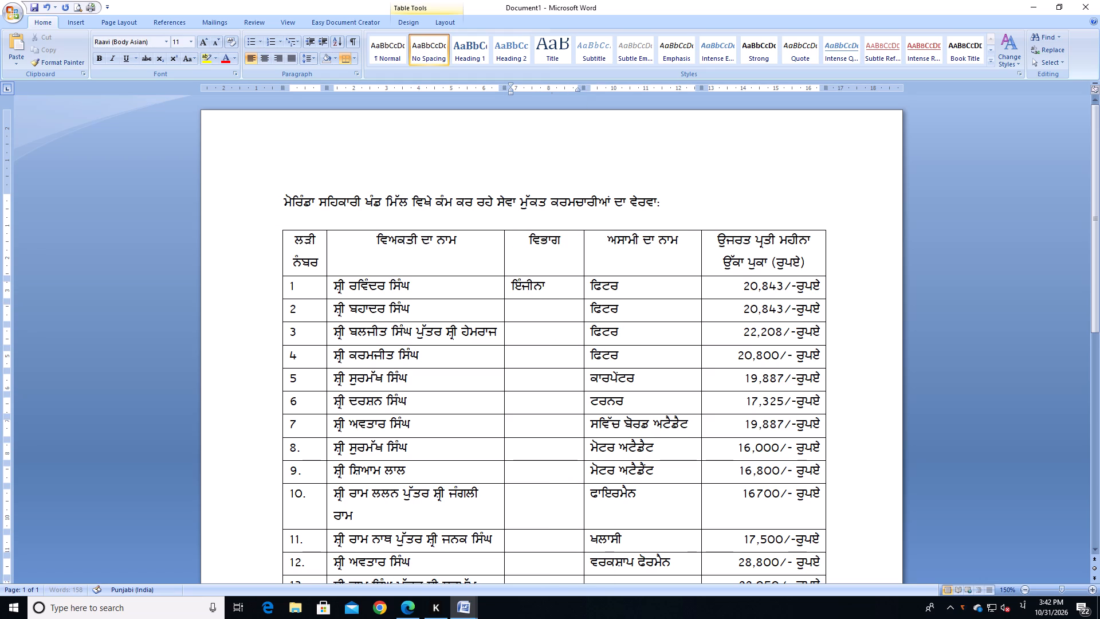
pyautogui.press('BackSpace')
pyautogui.write('ੀਅਰਿੰਦ')
pyautogui.press('BackSpace')
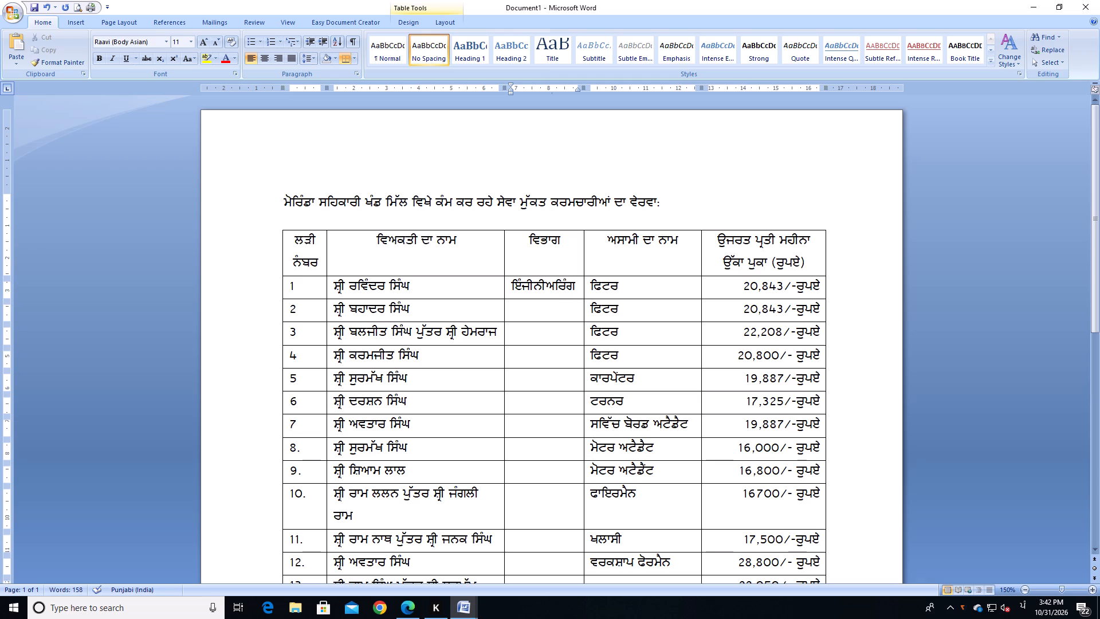
# Copy the department ਇੰਜੀਨੀਅਰਿੰਗ from row 1 into the ਵਿਭਾਗ cells of rows 2 to 12.
pyautogui.hotkey('shift', 'Home')
pyautogui.hotkey('ctrl', 'c')
pyautogui.press('Down')
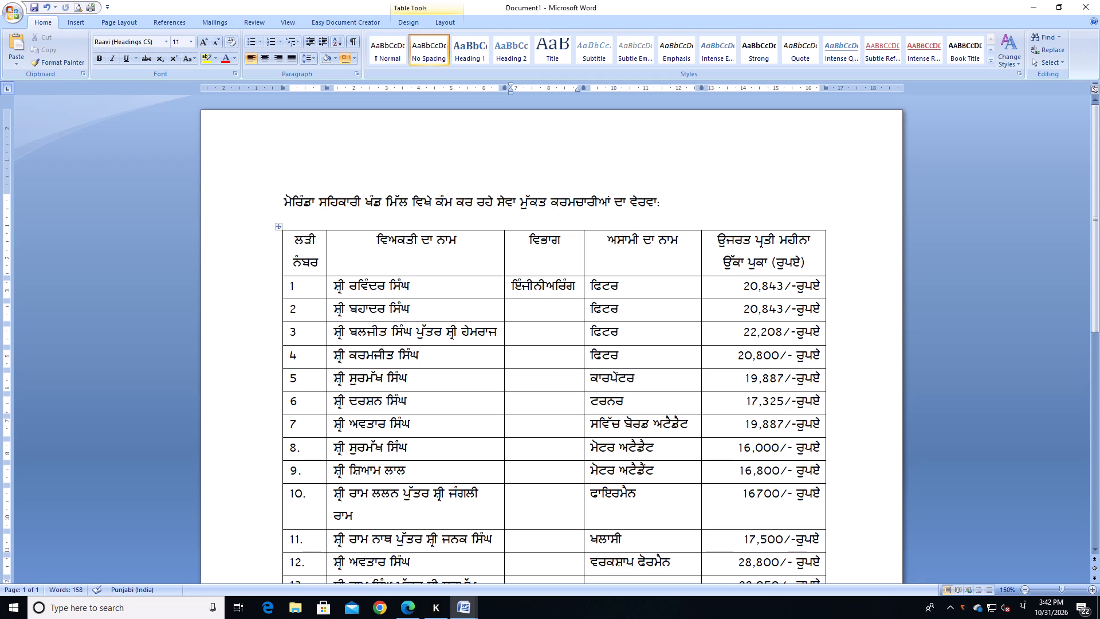
pyautogui.hotkey('ctrl', 'v')
pyautogui.press('Down')
pyautogui.hotkey('ctrl', 'v')
pyautogui.press('Down')
pyautogui.hotkey('ctrl', 'v')
pyautogui.press('Down')
pyautogui.hotkey('ctrl', 'v')
pyautogui.press('Down')
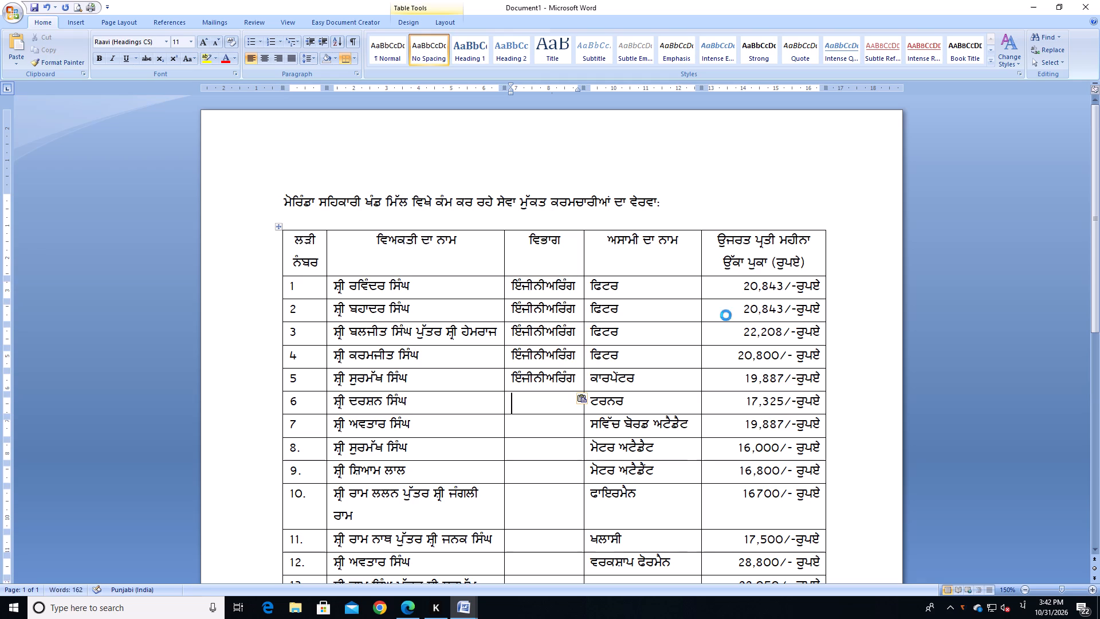
pyautogui.hotkey('ctrl', 'v')
pyautogui.press('Down')
pyautogui.hotkey('ctrl', 'v')
pyautogui.press('Down')
pyautogui.hotkey('ctrl', 'v')
pyautogui.press('Down')
pyautogui.hotkey('ctrl', 'v')
pyautogui.press('Down')
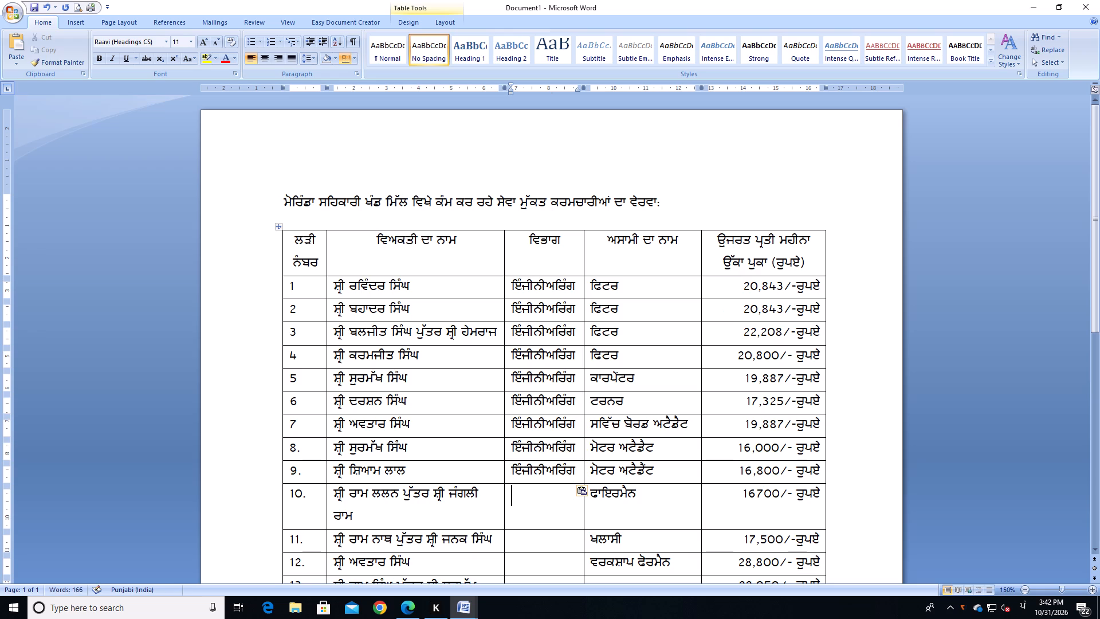
pyautogui.hotkey('ctrl', 'v')
pyautogui.press('Down')
pyautogui.hotkey('ctrl', 'v')
pyautogui.press('Down')
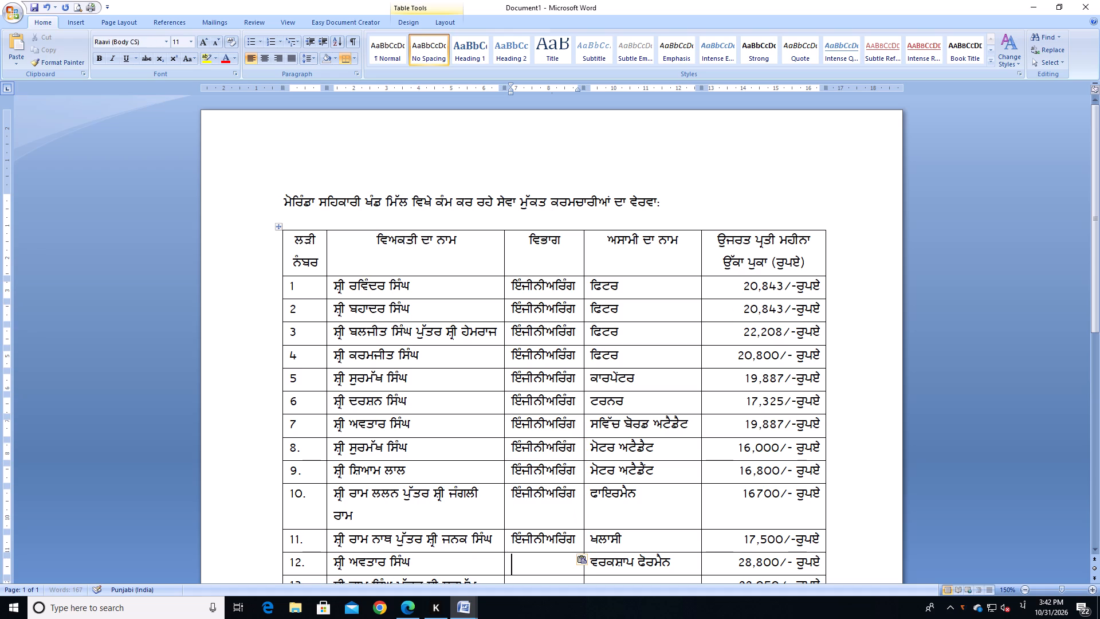
pyautogui.hotkey('ctrl', 'v')
pyautogui.scroll(-5, 726, 315)
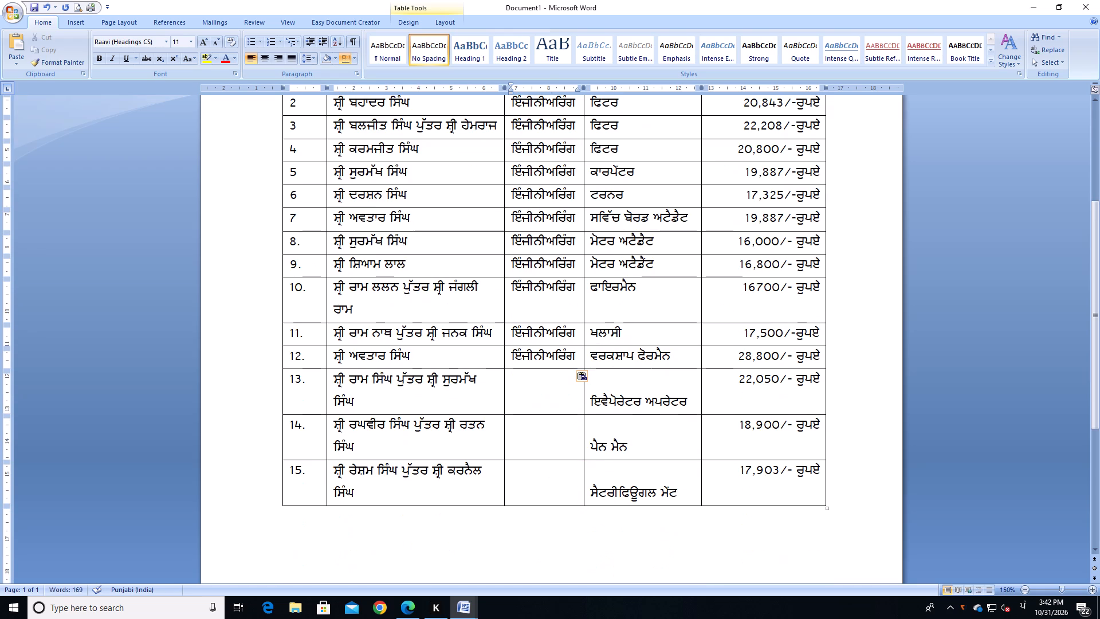
pyautogui.press('Down')
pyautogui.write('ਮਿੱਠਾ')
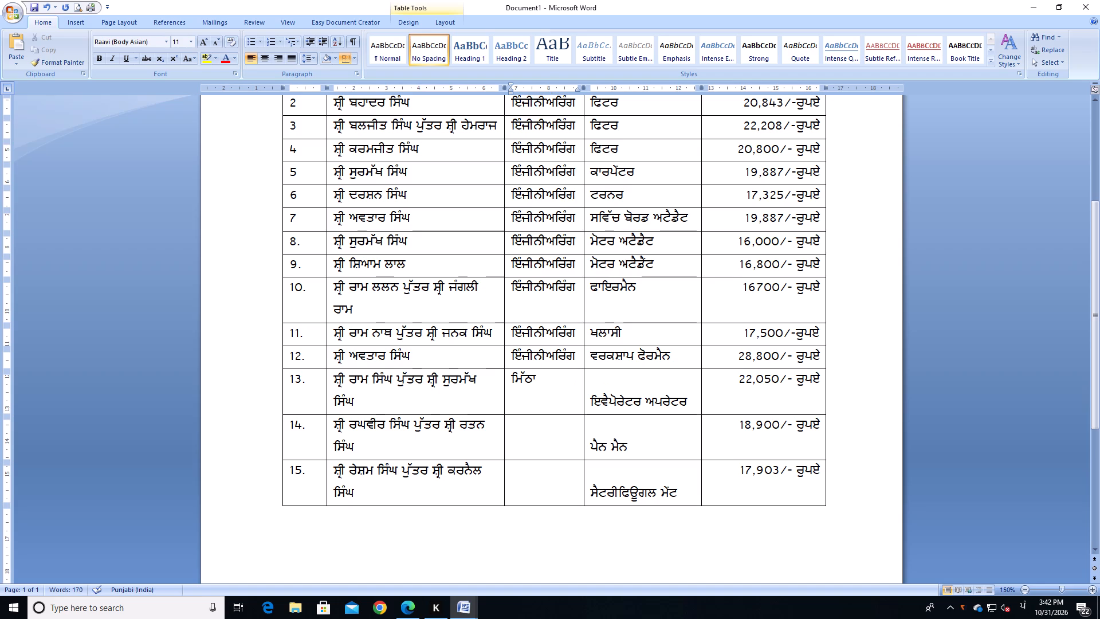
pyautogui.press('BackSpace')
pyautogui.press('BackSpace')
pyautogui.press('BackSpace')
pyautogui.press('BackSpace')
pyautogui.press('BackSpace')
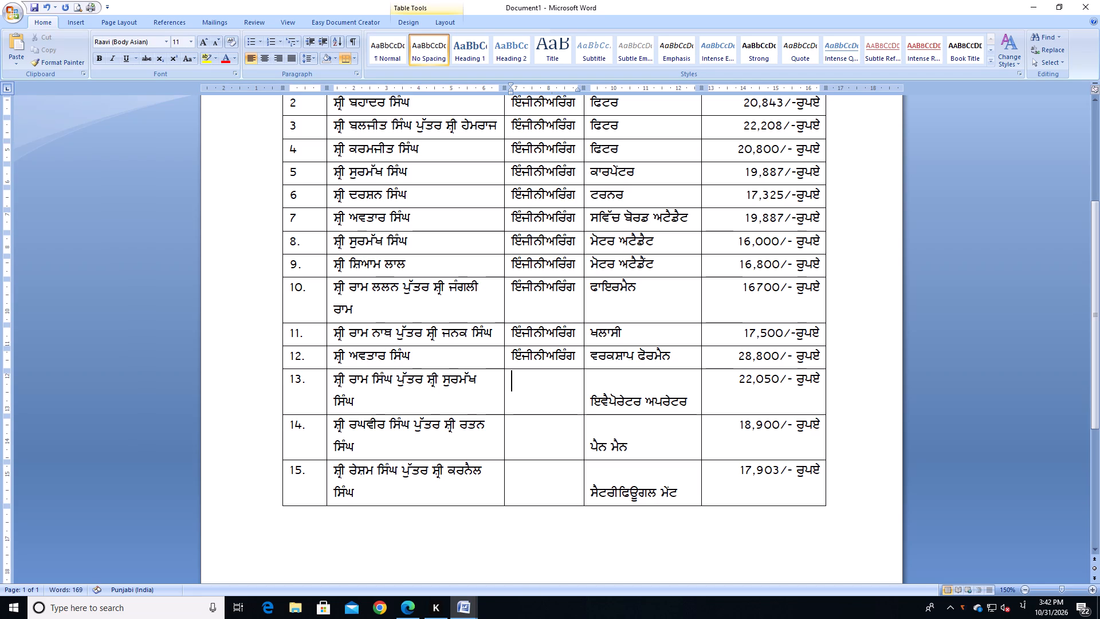
# Enter ਮੈਨੂੰਫੇਕਚਰਿੰਗ as the department in row 13.
pyautogui.write('ੰਮੈਨੂੰਫੇਕਟ')
pyautogui.press('BackSpace')
pyautogui.write('ਚਰਿੰਗ')
# Copy the department ਮੈਨੂੰਫੇਕਚਰਿੰਗ from row 13 into rows 14 and 15.
pyautogui.hotkey('shift', 'Home')
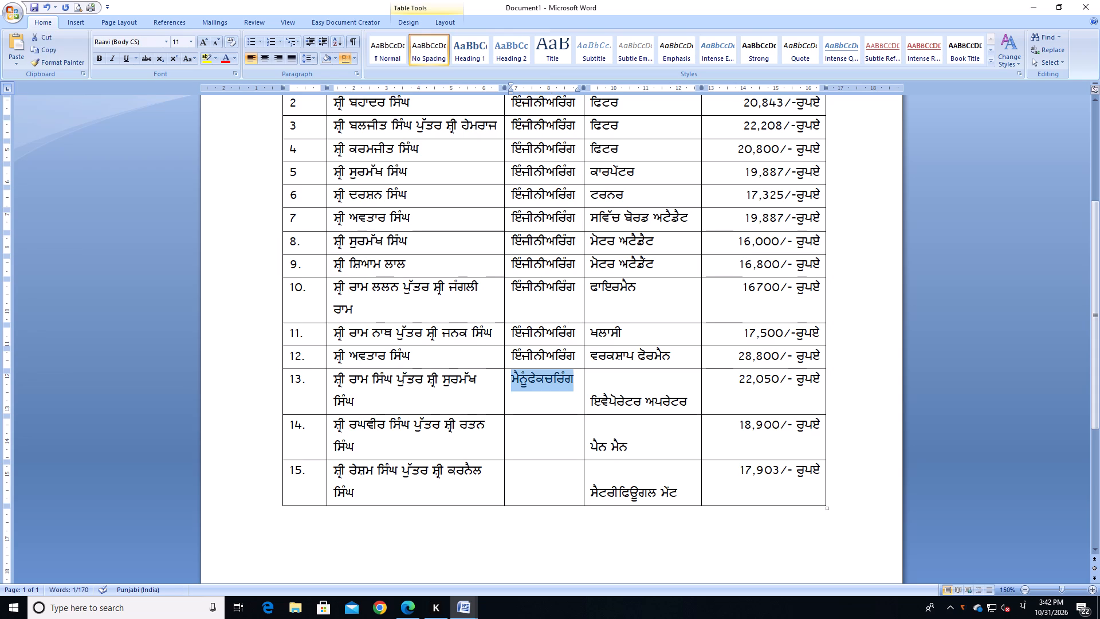
pyautogui.hotkey('ctrl', 'c')
pyautogui.press('Down')
pyautogui.press('Down')
pyautogui.press('Up')
pyautogui.hotkey('ctrl', 'v')
pyautogui.press('Down')
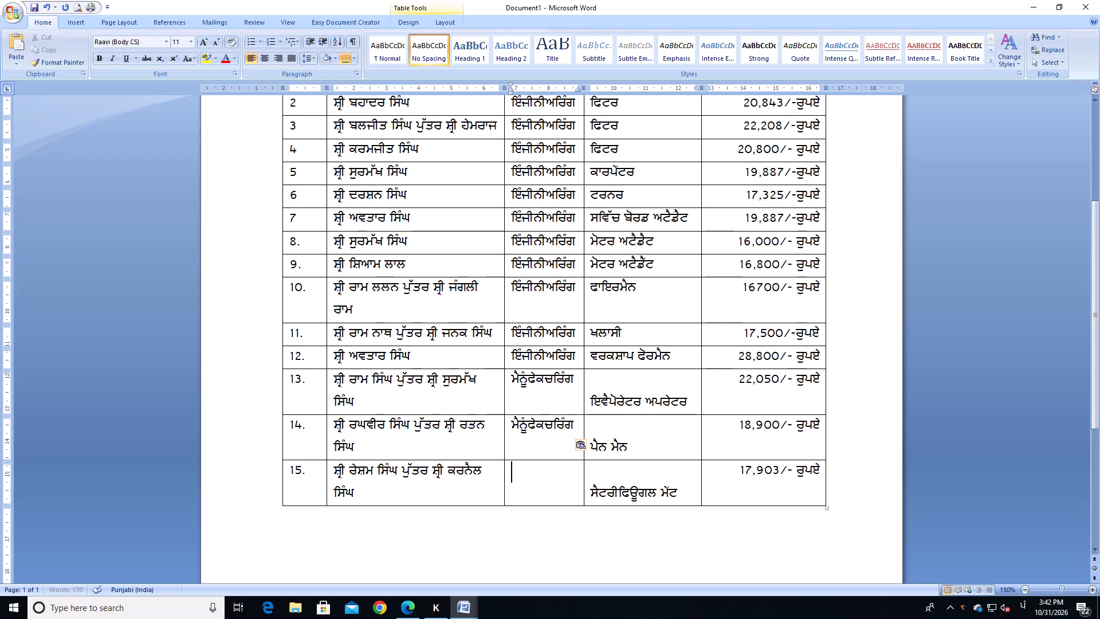
pyautogui.hotkey('ctrl', 'v')
# Widen the ਵਿਭਾਗ column and narrow the rate column so the post in row 7 still fits on one line.
pyautogui.scroll(4, 757, 365)
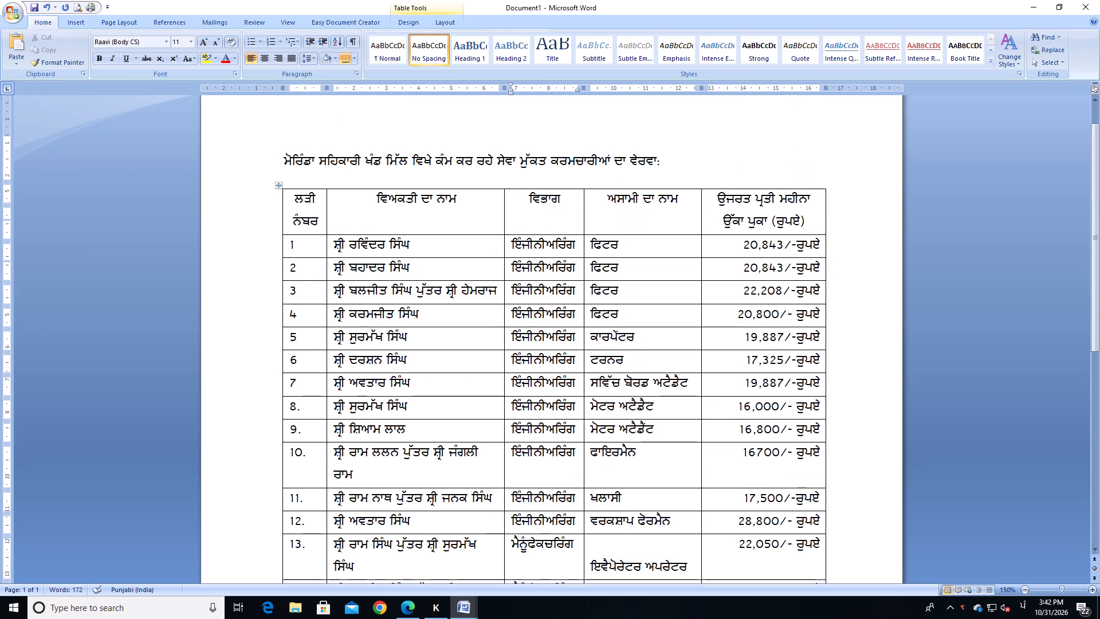
pyautogui.moveTo(701, 216); pyautogui.dragTo(716, 218)
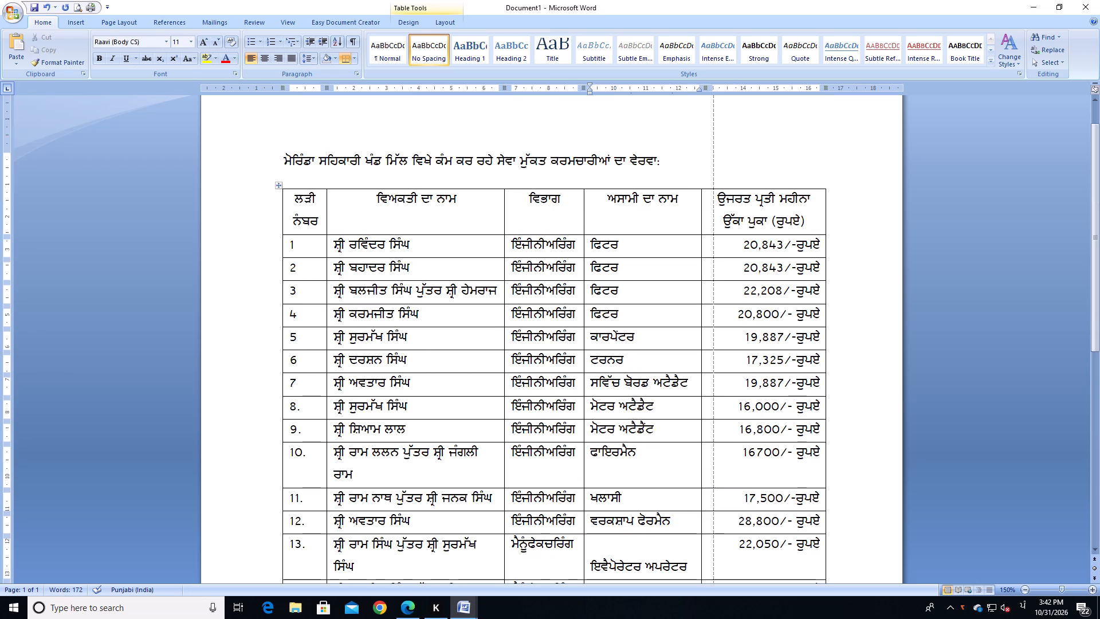
pyautogui.moveTo(716, 218); pyautogui.dragTo(718, 218)
pyautogui.scroll(4, 713, 273)
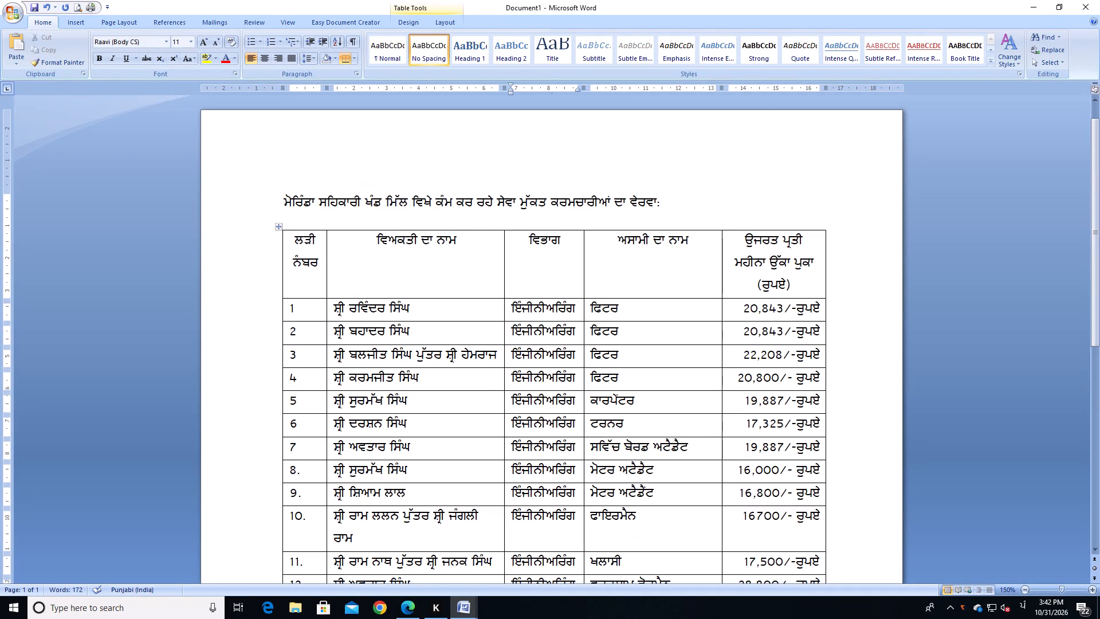
pyautogui.moveTo(583, 267); pyautogui.dragTo(615, 272)
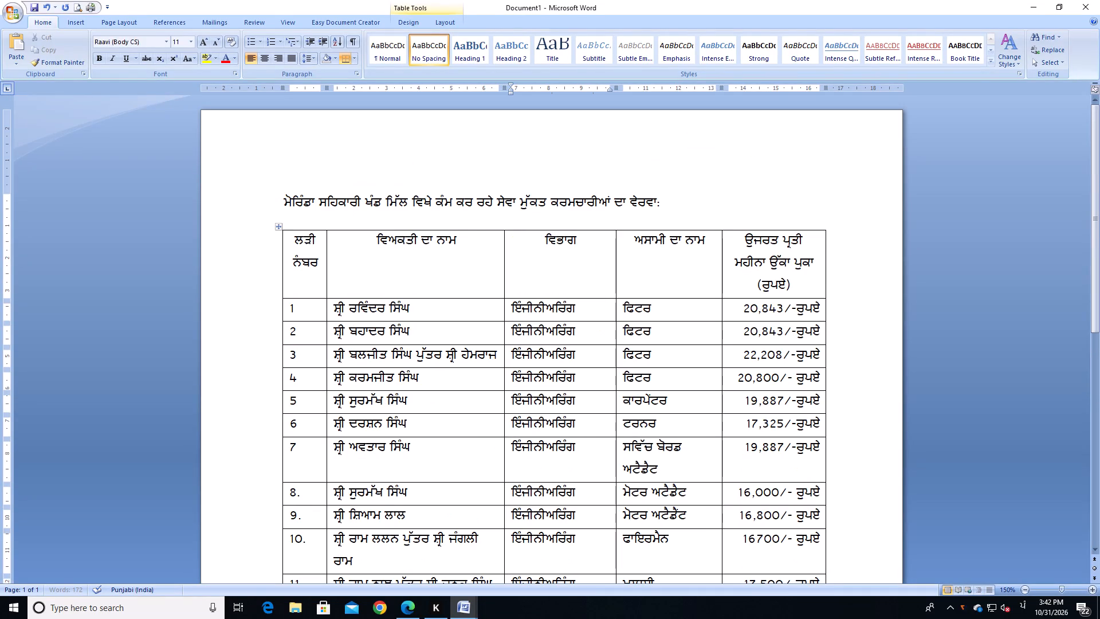
pyautogui.scroll(-4, 581, 351)
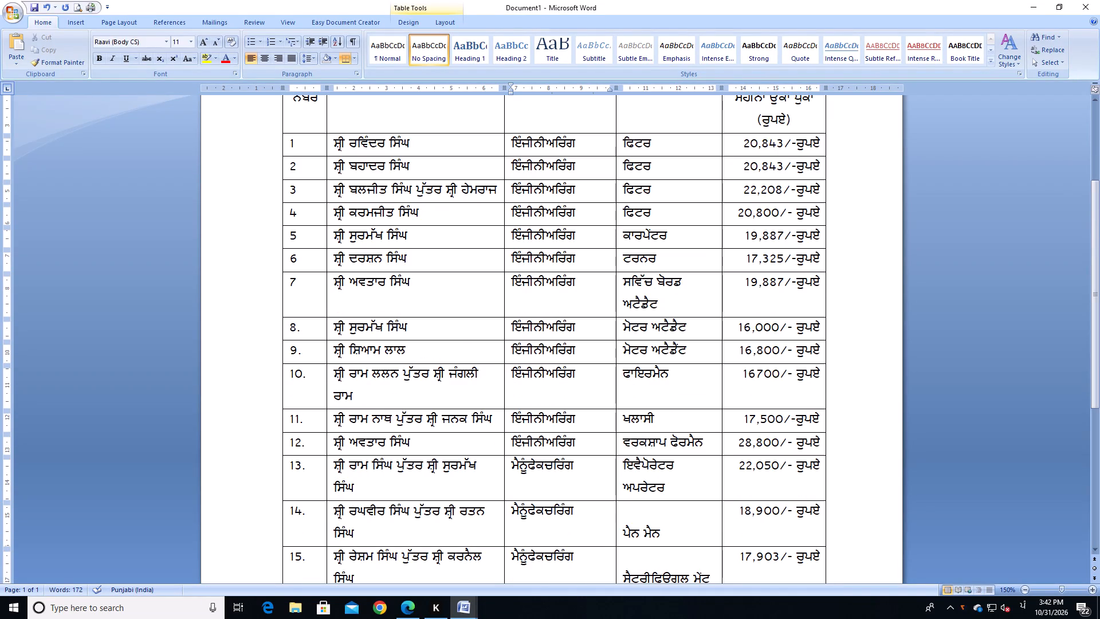
pyautogui.moveTo(720, 258); pyautogui.dragTo(730, 264)
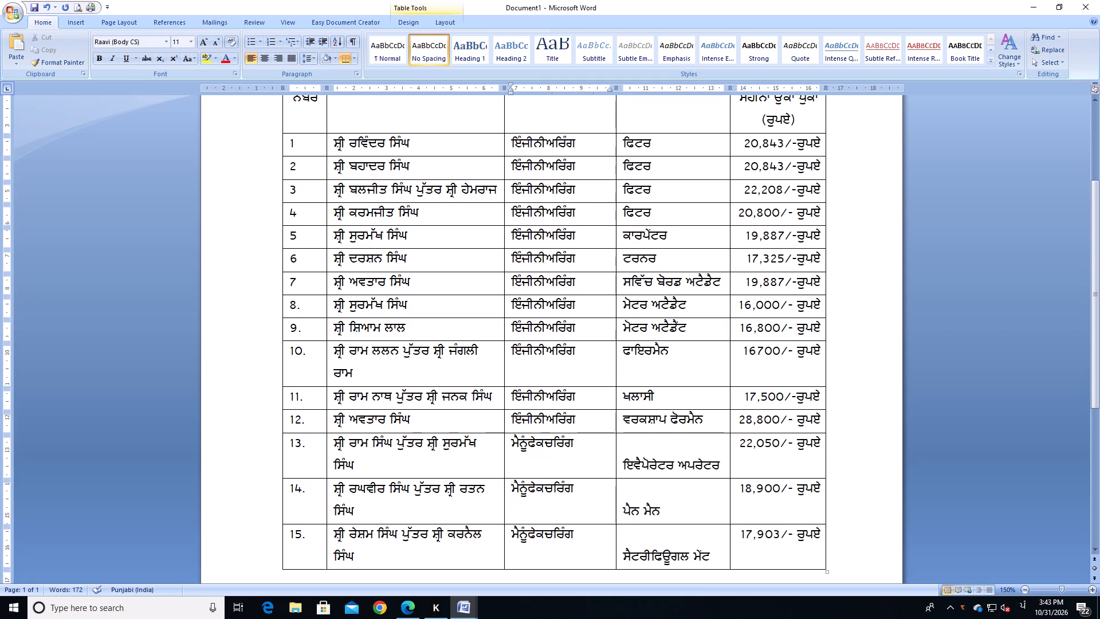
# Widen the ਵਿਅਕਤੀ ਦਾ ਨਾਮ column slightly so the names in rows 10 and 13 fit on one line.
pyautogui.scroll(2, 400, 220)
pyautogui.moveTo(326, 174); pyautogui.dragTo(320, 174)
pyautogui.click(325, 177)
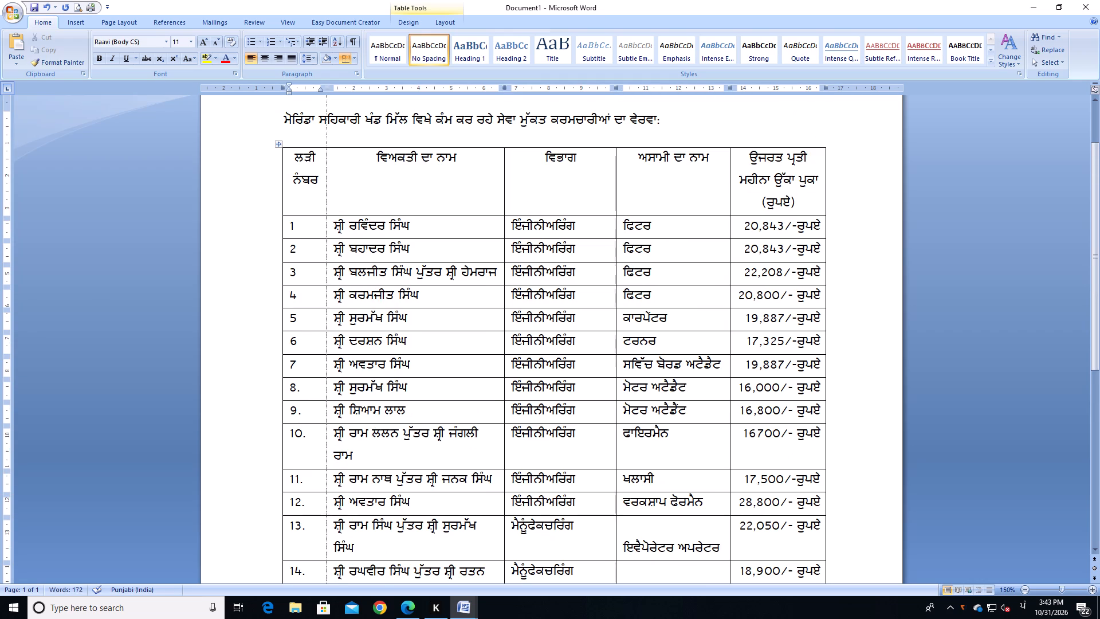
pyautogui.click(421, 195)
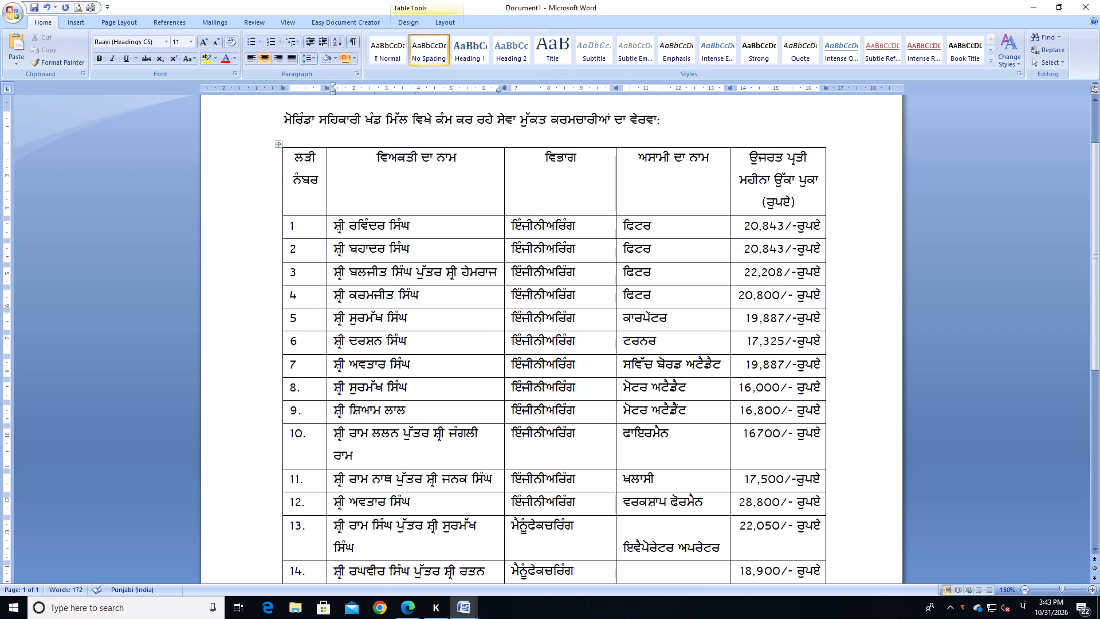
pyautogui.moveTo(504, 190); pyautogui.dragTo(514, 194)
pyautogui.scroll(-5, 531, 288)
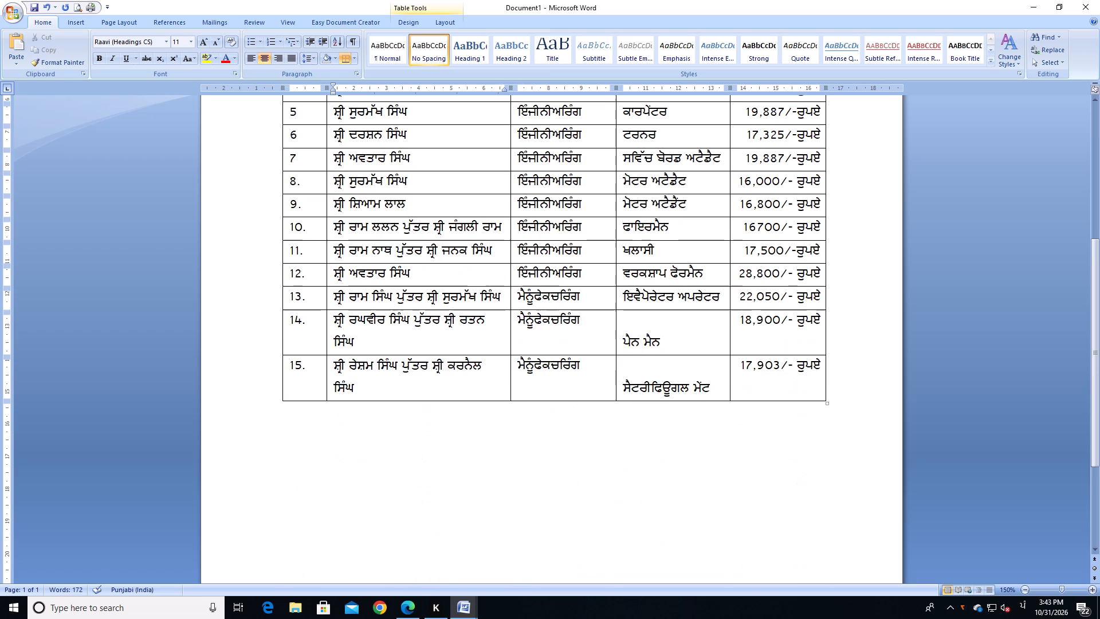
pyautogui.scroll(3, 525, 331)
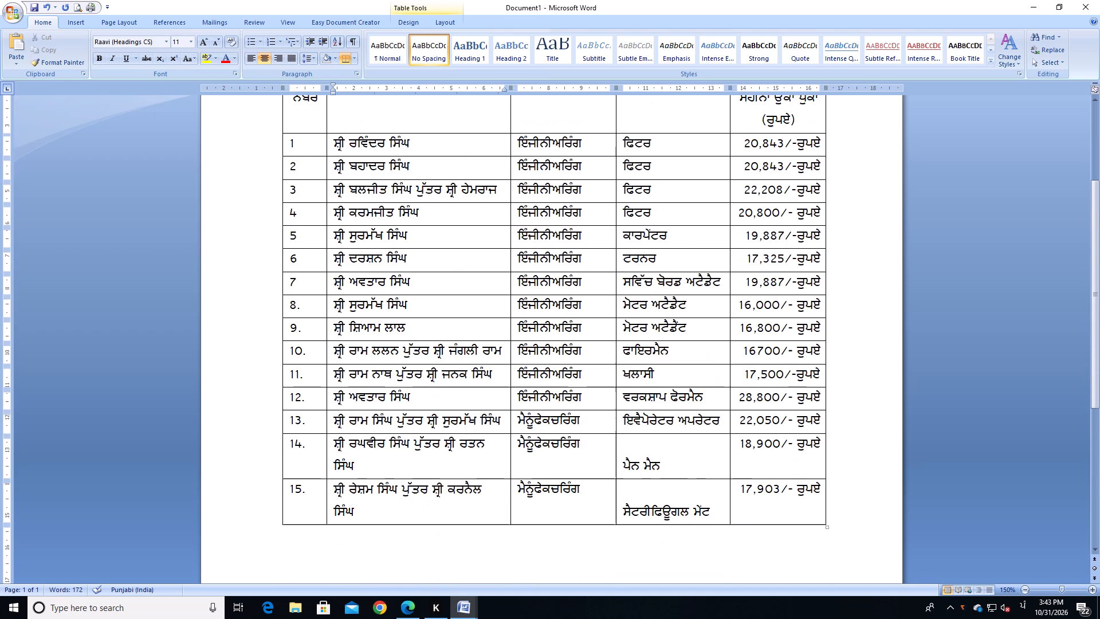
pyautogui.scroll(4, 525, 328)
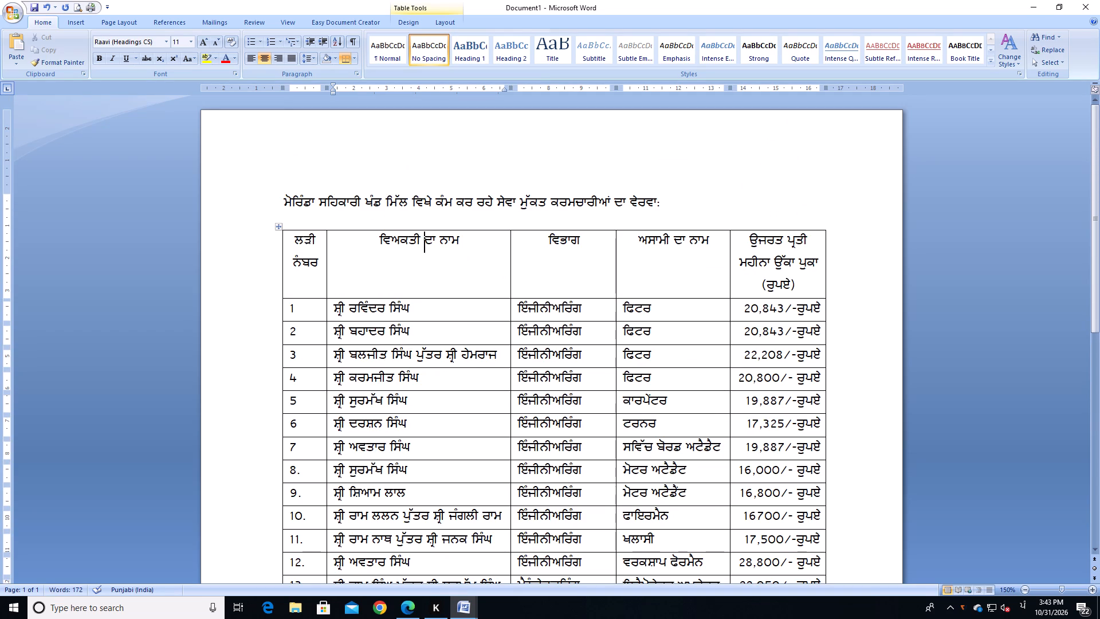
# Add four blank rows at the end of the table, below row 15.
pyautogui.click(832, 283)
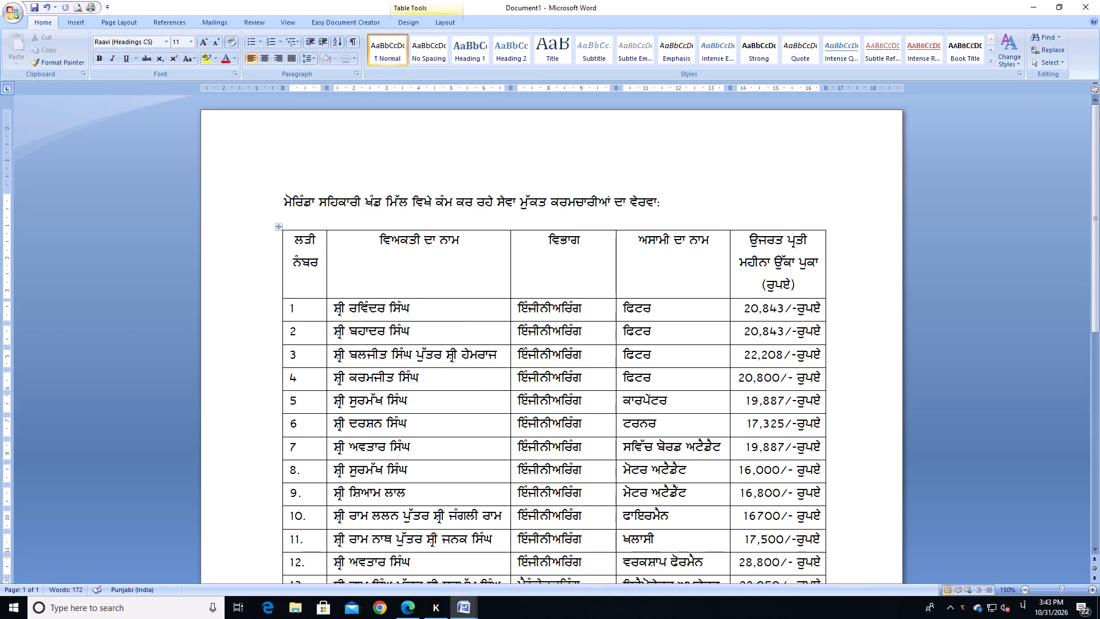
pyautogui.scroll(-6, 824, 307)
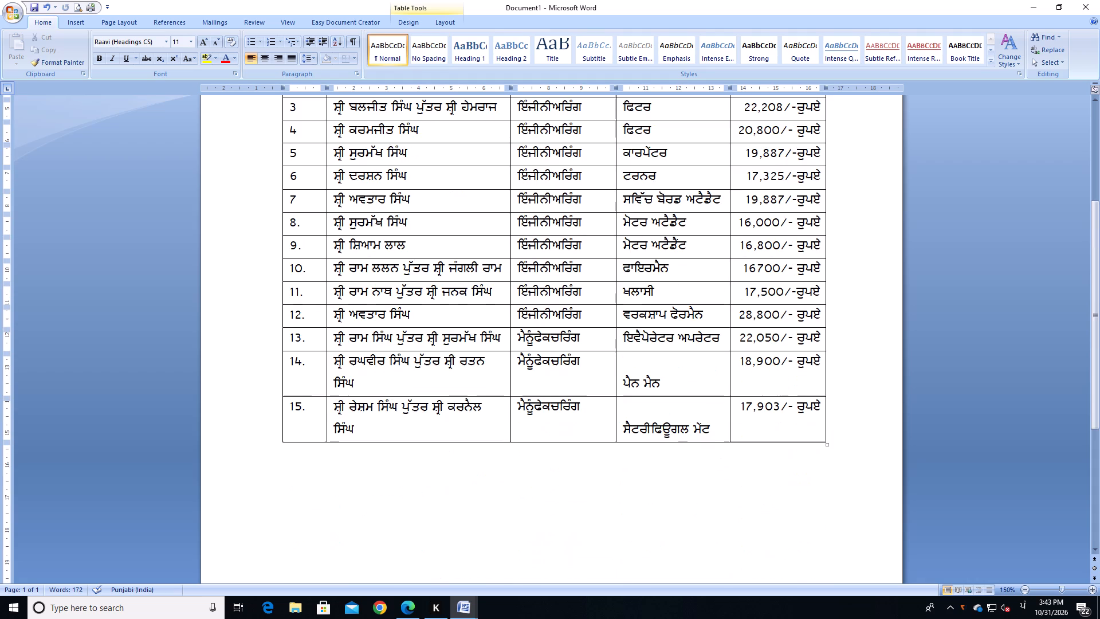
pyautogui.click(756, 420)
pyautogui.press('Tab')
pyautogui.press('Tab')
pyautogui.press('Tab')
pyautogui.press('Tab')
pyautogui.press('Tab')
pyautogui.press('Tab')
pyautogui.press('Tab')
pyautogui.press('Tab')
pyautogui.press('Tab')
pyautogui.press('Tab')
pyautogui.press('Tab')
pyautogui.press('Tab')
pyautogui.press('Tab')
pyautogui.press('Tab')
pyautogui.press('Tab')
pyautogui.press('Tab')
pyautogui.press('Tab')
pyautogui.press('Tab')
pyautogui.press('Tab')
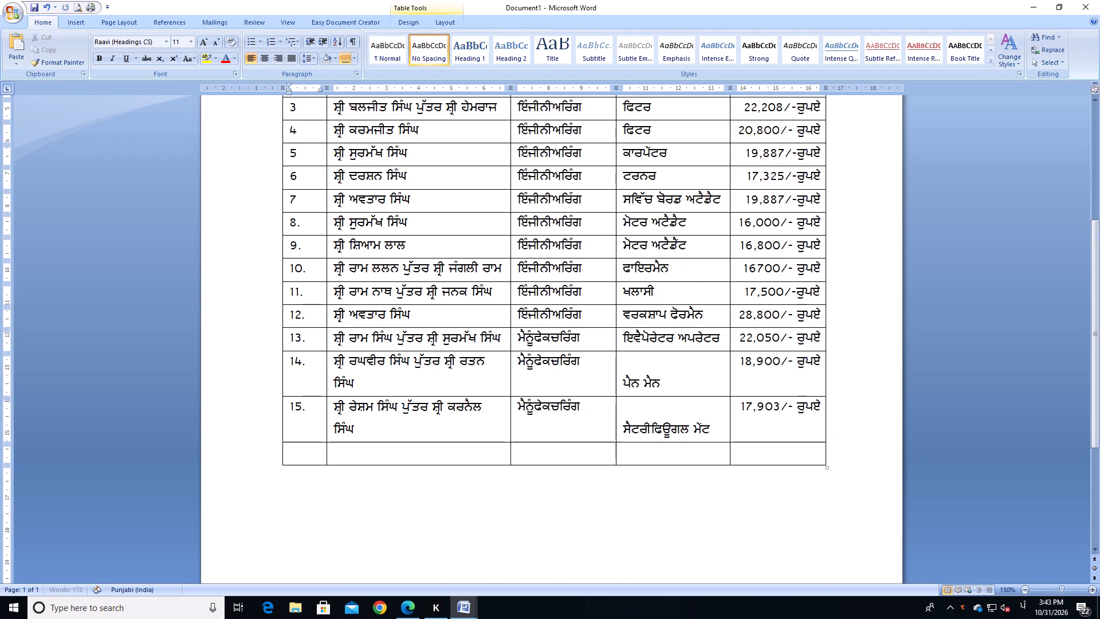
# Copy the table from the heading row through row 15.
pyautogui.scroll(11, 685, 425)
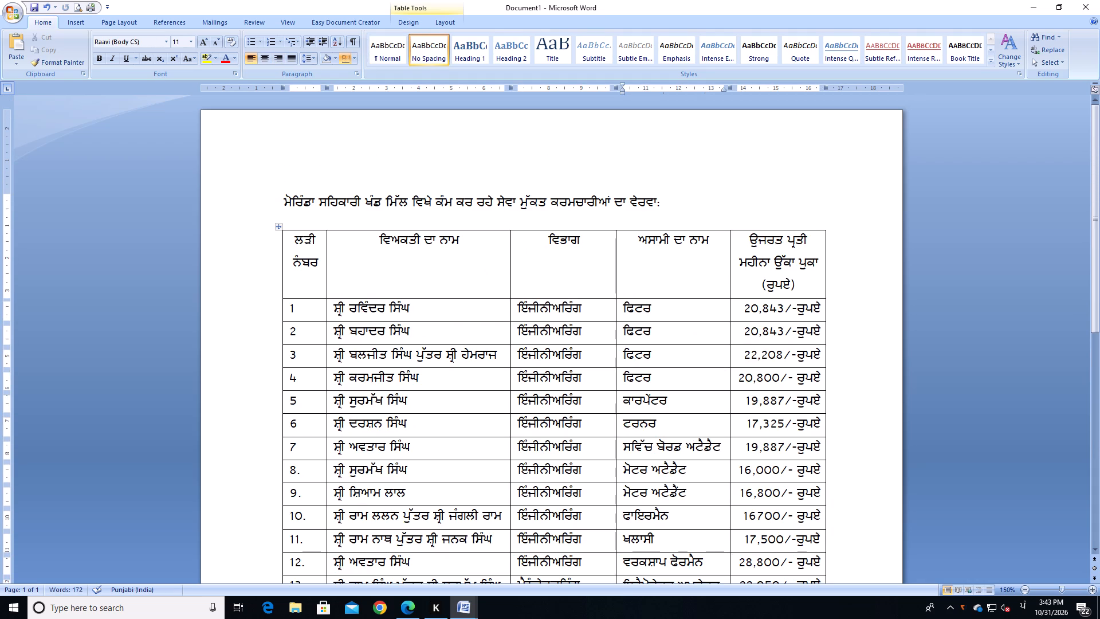
pyautogui.moveTo(302, 245); pyautogui.dragTo(639, 458)
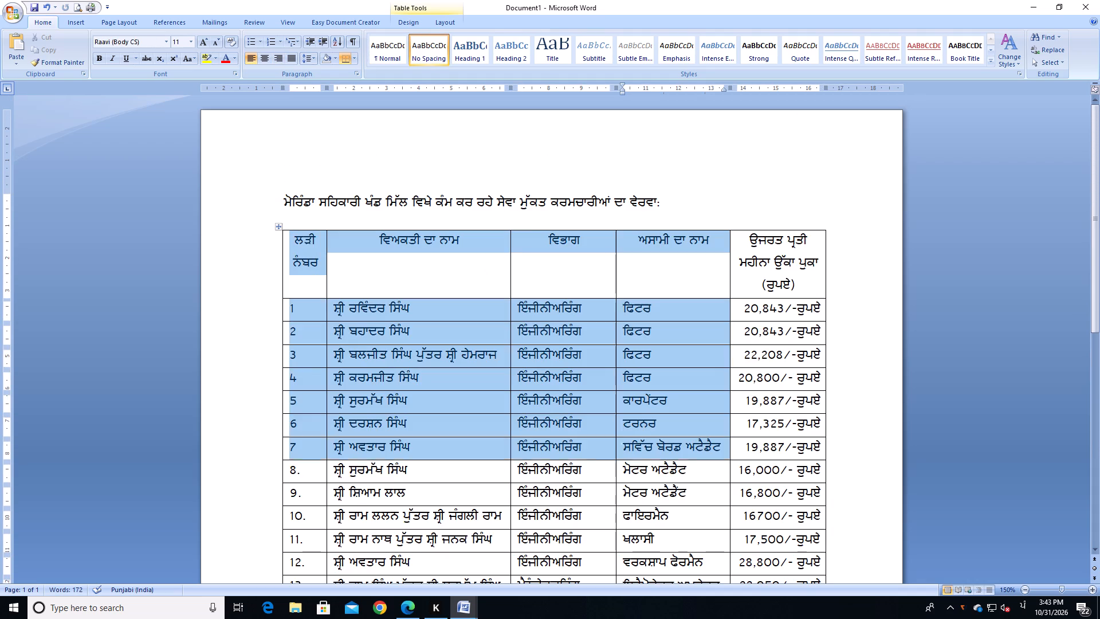
pyautogui.moveTo(639, 458); pyautogui.dragTo(754, 474)
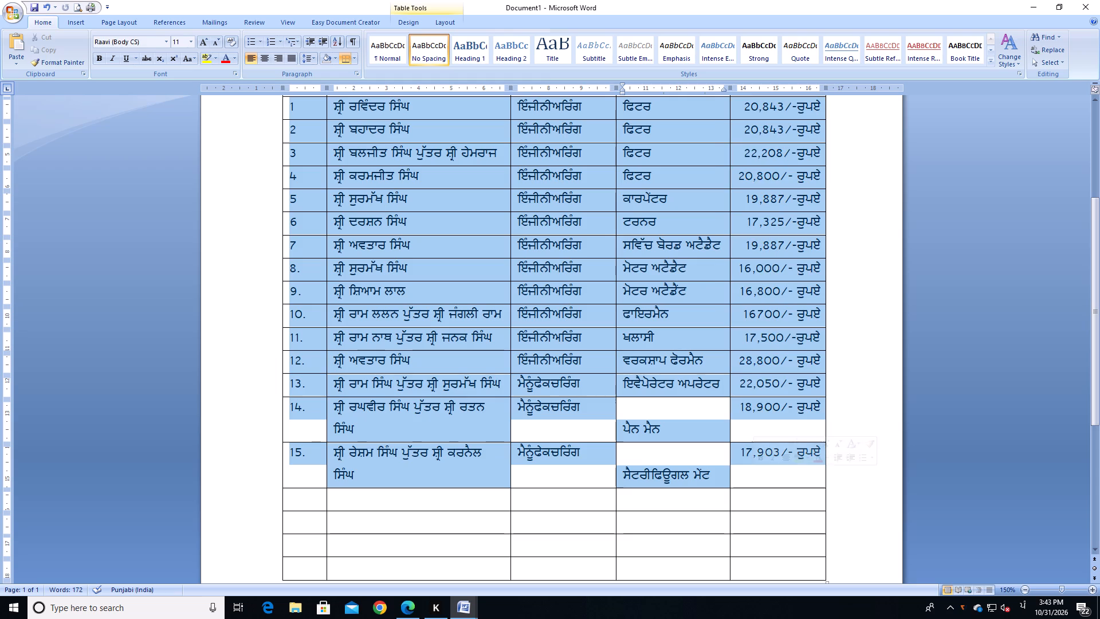
pyautogui.hotkey('ctrl', 'c')
# Minimise the document window.
pyautogui.click(7, 610)
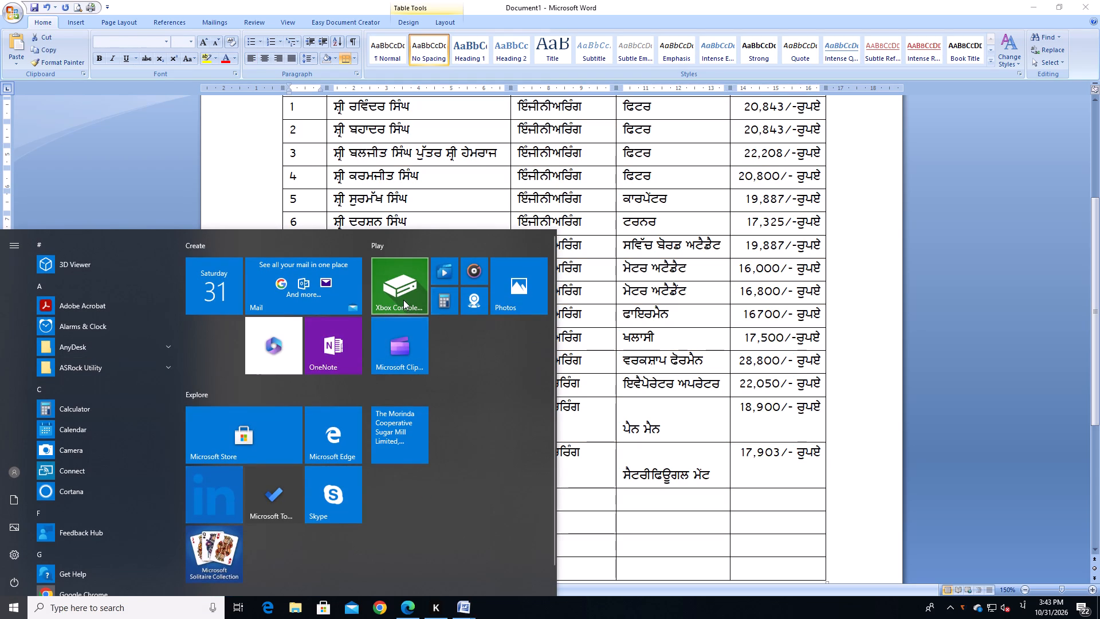
pyautogui.click(1032, 0)
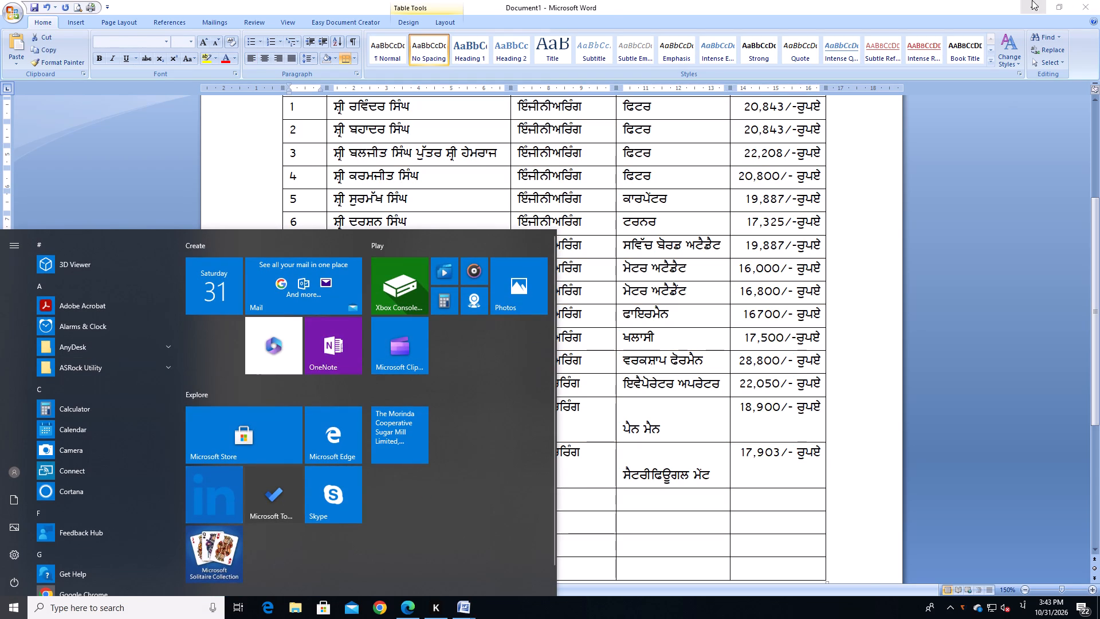
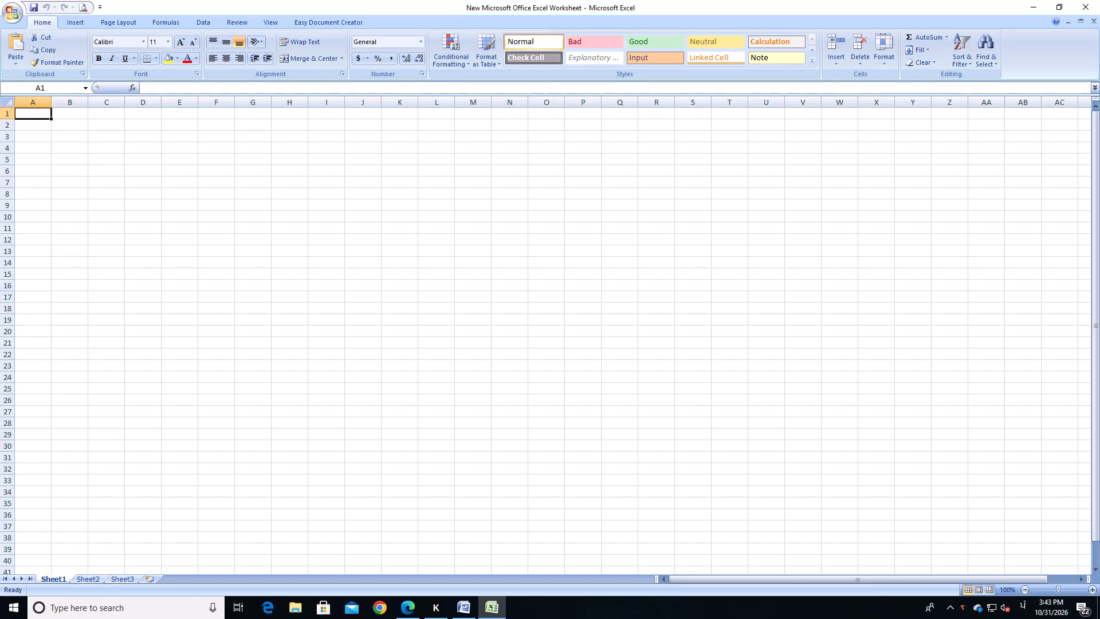
# Paste the copied workers table into Sheet1 of the blank Excel worksheet, starting at cell A4.
pyautogui.hotkey('ctrl', 'v')
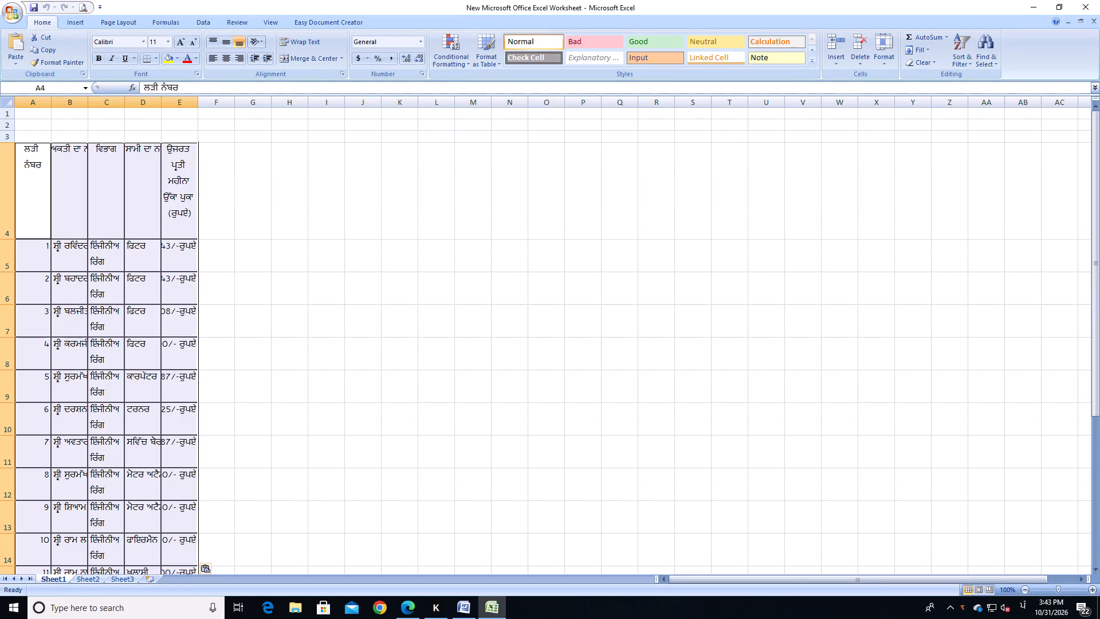
pyautogui.click(291, 202)
# Widen columns B, C, D and E so the names, departments, posts and monthly rates are readable on one line.
pyautogui.moveTo(89, 103); pyautogui.dragTo(204, 120)
pyautogui.moveTo(238, 103); pyautogui.dragTo(293, 107)
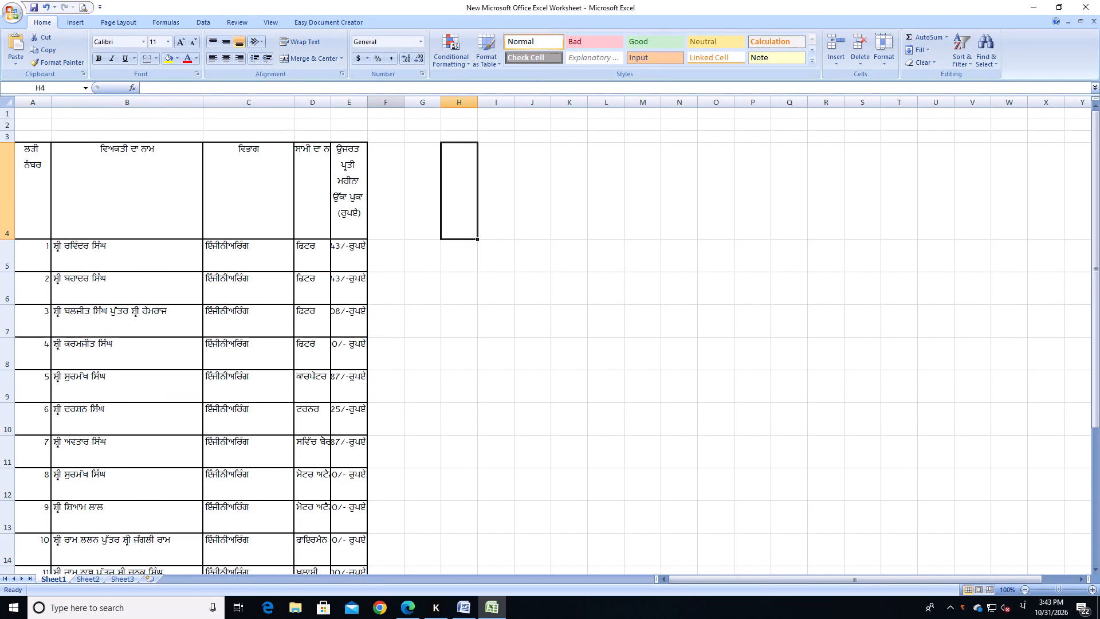
pyautogui.moveTo(329, 103); pyautogui.dragTo(359, 106)
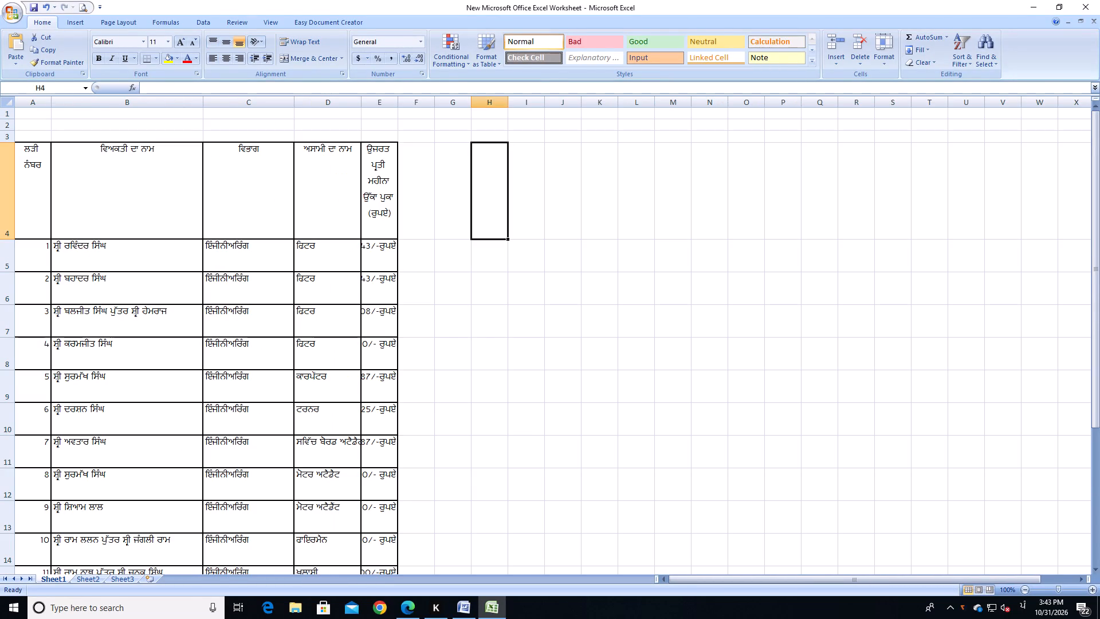
pyautogui.moveTo(397, 104); pyautogui.dragTo(455, 109)
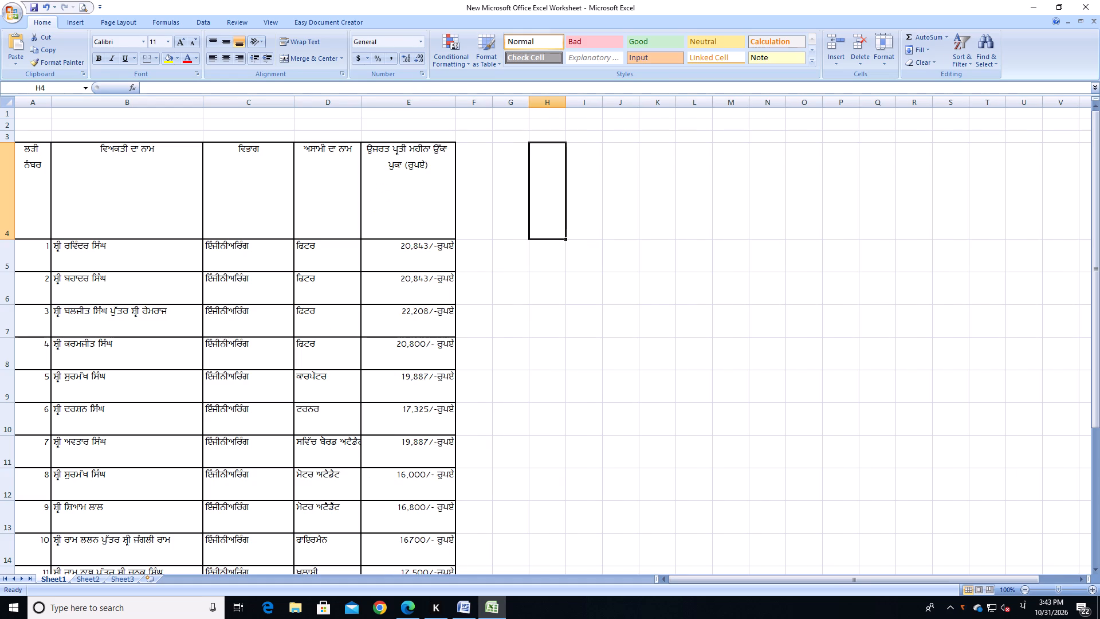
# Auto-fit the row heights of the whole sheet to their contents.
pyautogui.click(374, 252)
pyautogui.click(10, 99)
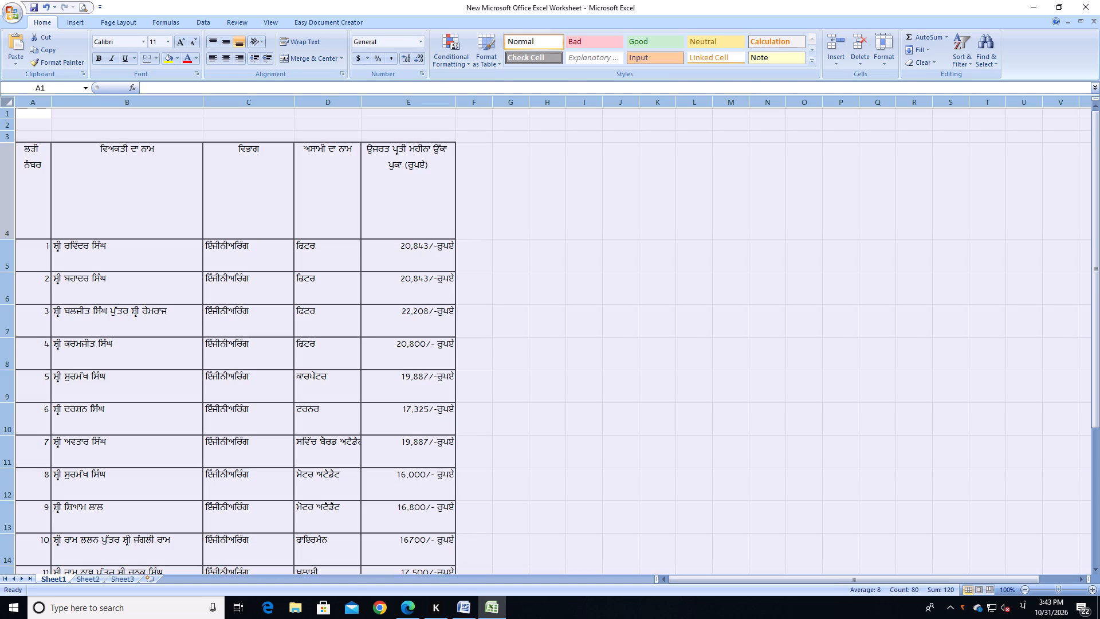
pyautogui.doubleClick(12, 239)
pyautogui.click(524, 251)
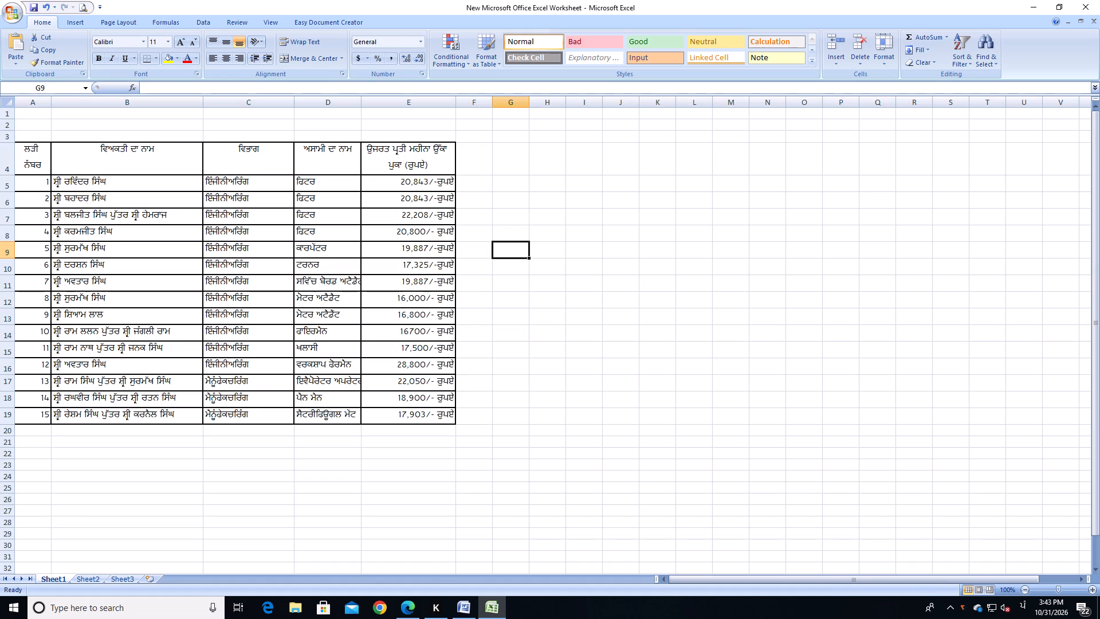
# Apply All Borders to the whole table, from the heading row through serial number 15.
pyautogui.moveTo(40, 159); pyautogui.dragTo(427, 413)
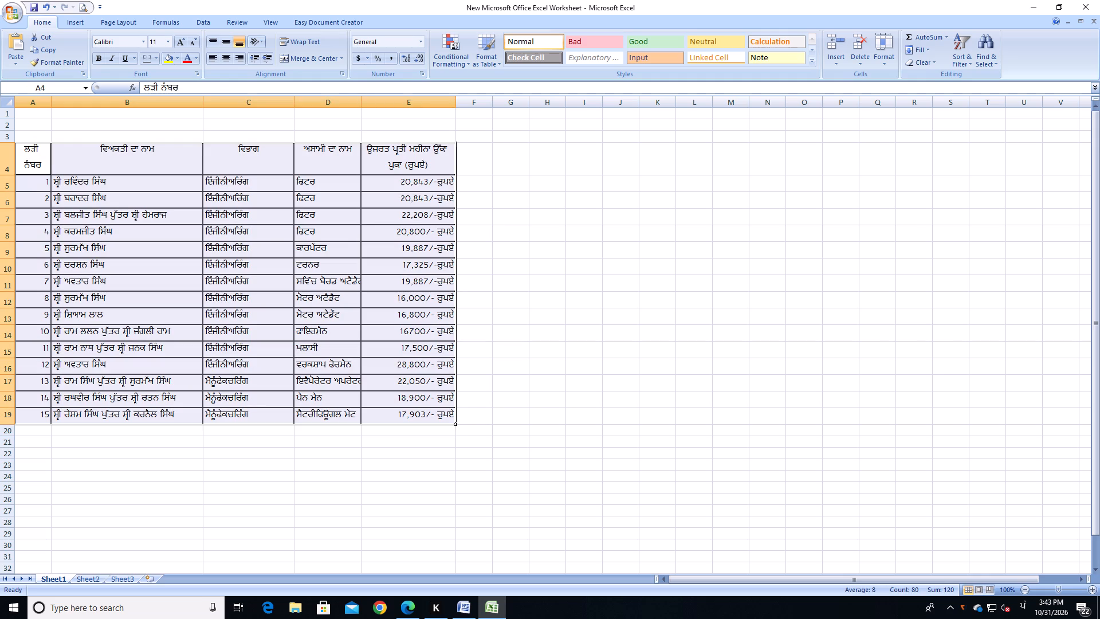
pyautogui.click(156, 59)
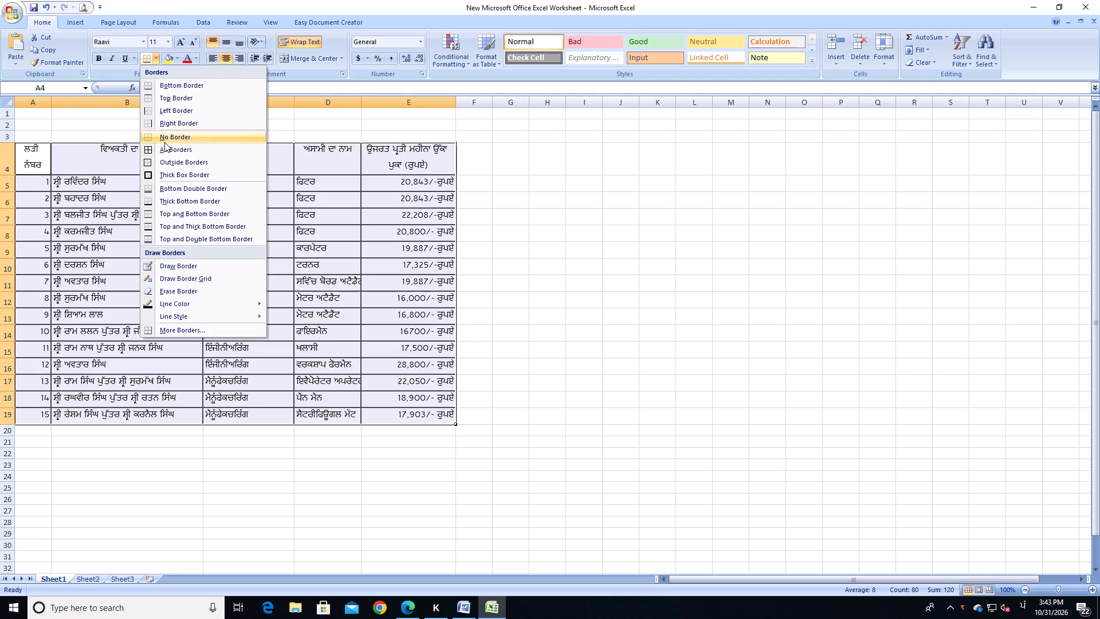
pyautogui.click(167, 149)
pyautogui.click(576, 242)
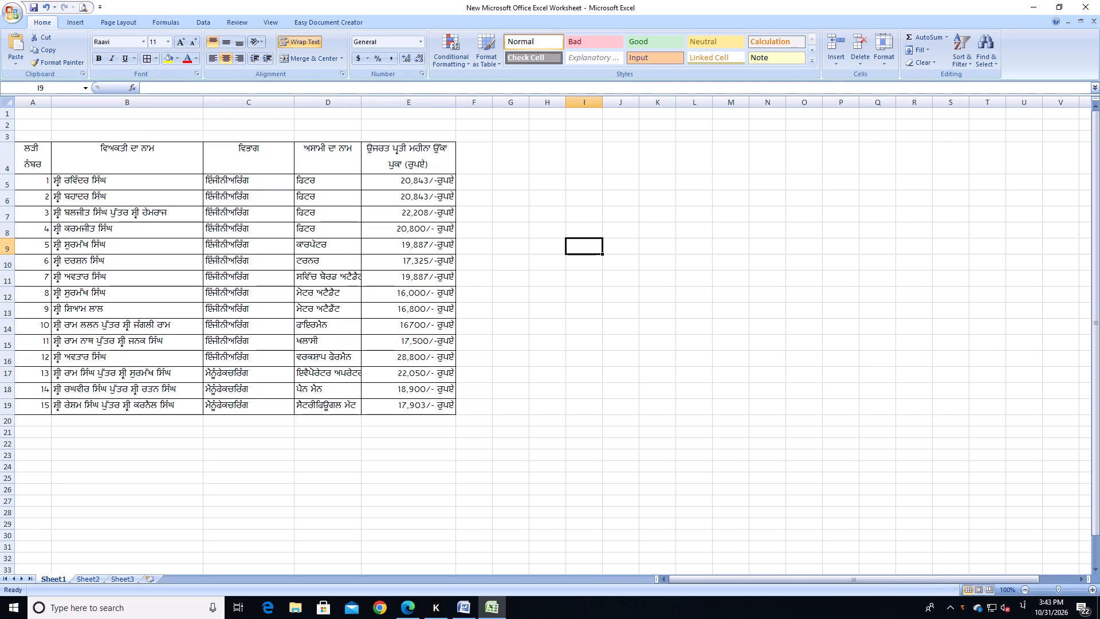
# Widen the ਅਸਾਮੀ ਦਾ ਨਾਮ column to fit its longest posts and slightly narrow the ਵਿਭਾਗ column.
pyautogui.moveTo(359, 105); pyautogui.dragTo(379, 113)
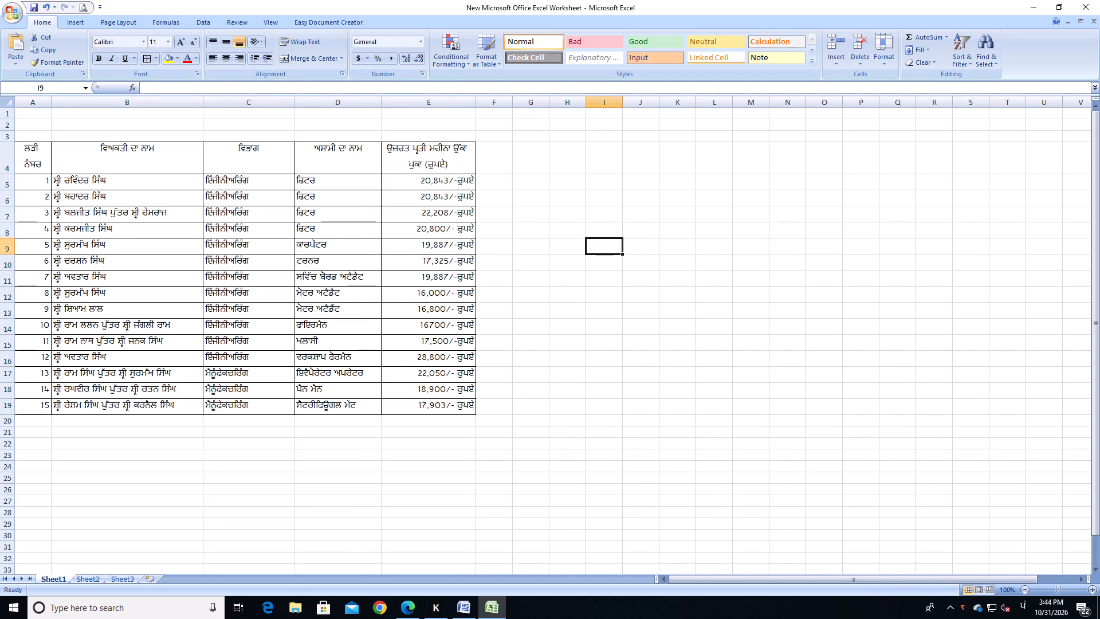
pyautogui.moveTo(291, 103); pyautogui.dragTo(279, 104)
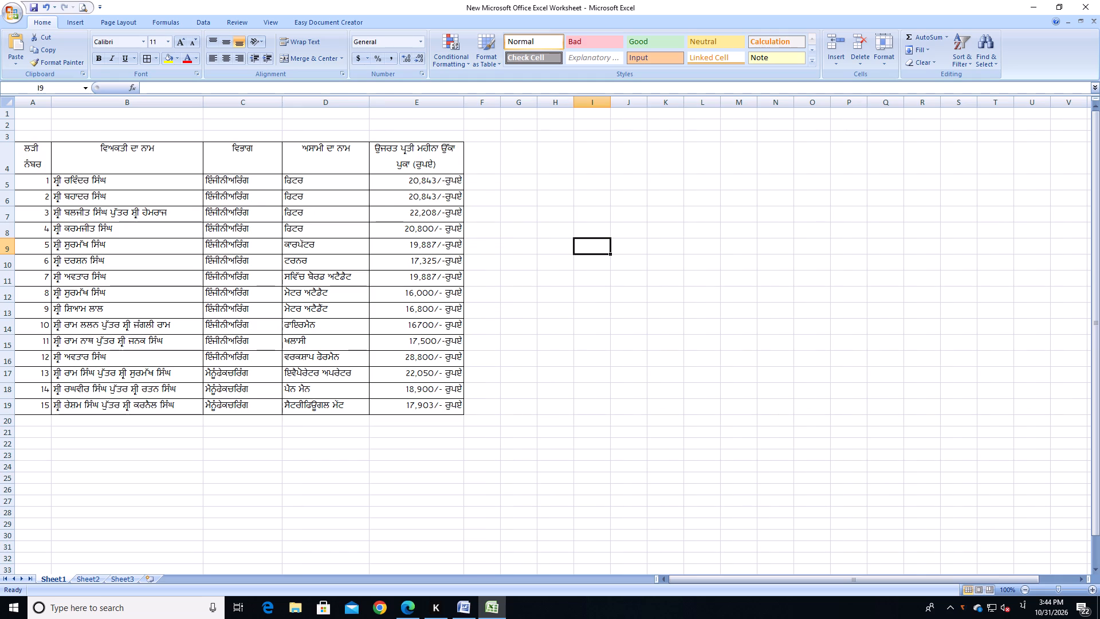
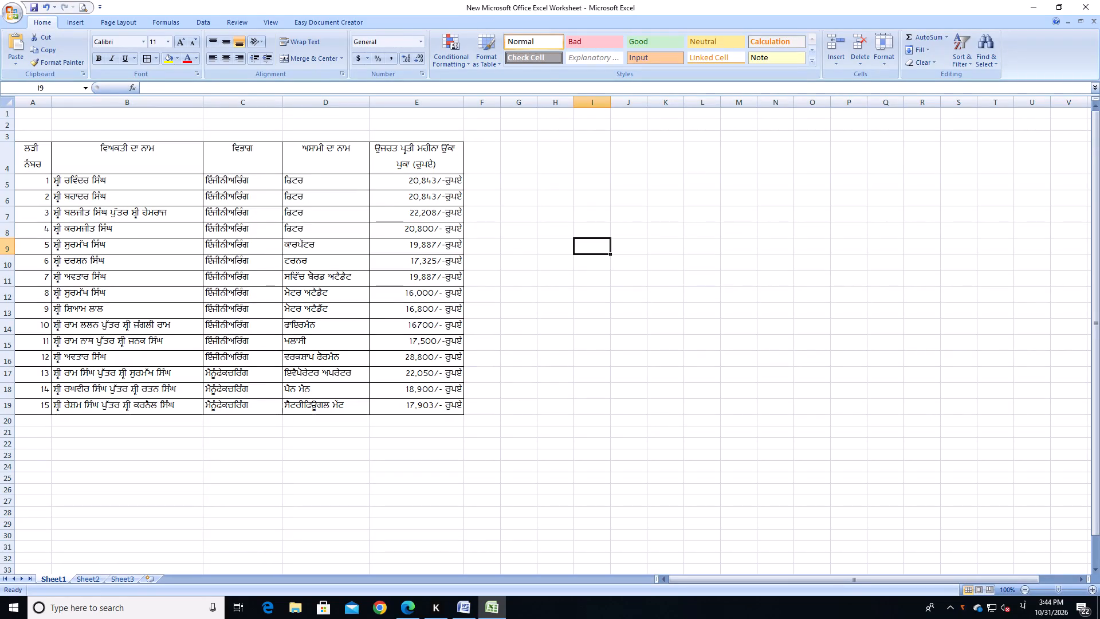
# In row 20, enter the next worker's name with his father's name and the post ਐਸ.ਐਸ. ਮੇਟ.
pyautogui.click(86, 423)
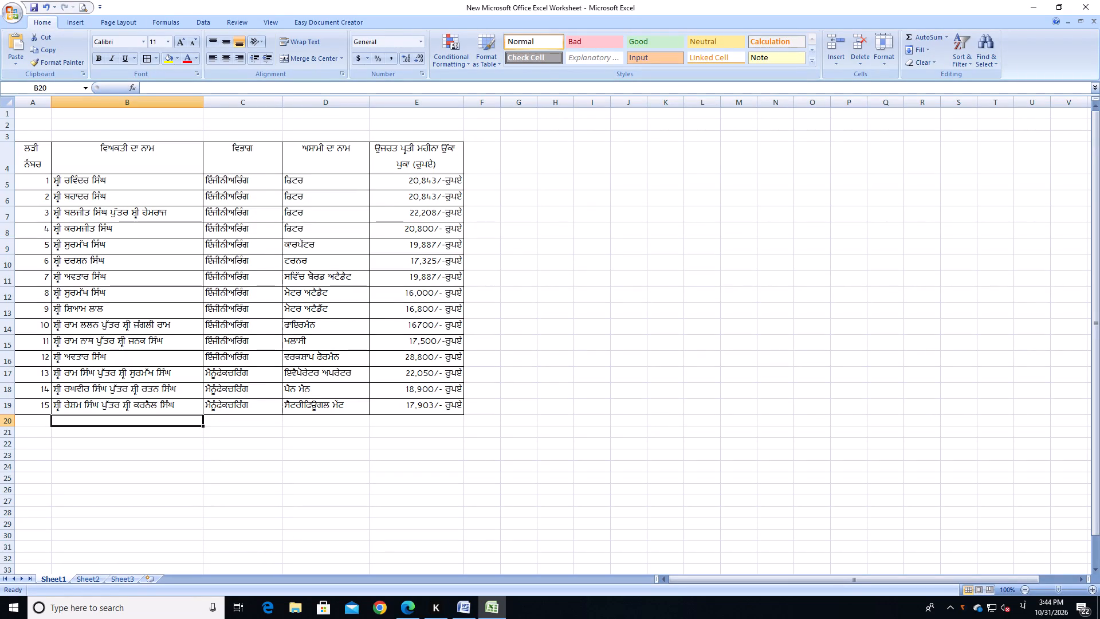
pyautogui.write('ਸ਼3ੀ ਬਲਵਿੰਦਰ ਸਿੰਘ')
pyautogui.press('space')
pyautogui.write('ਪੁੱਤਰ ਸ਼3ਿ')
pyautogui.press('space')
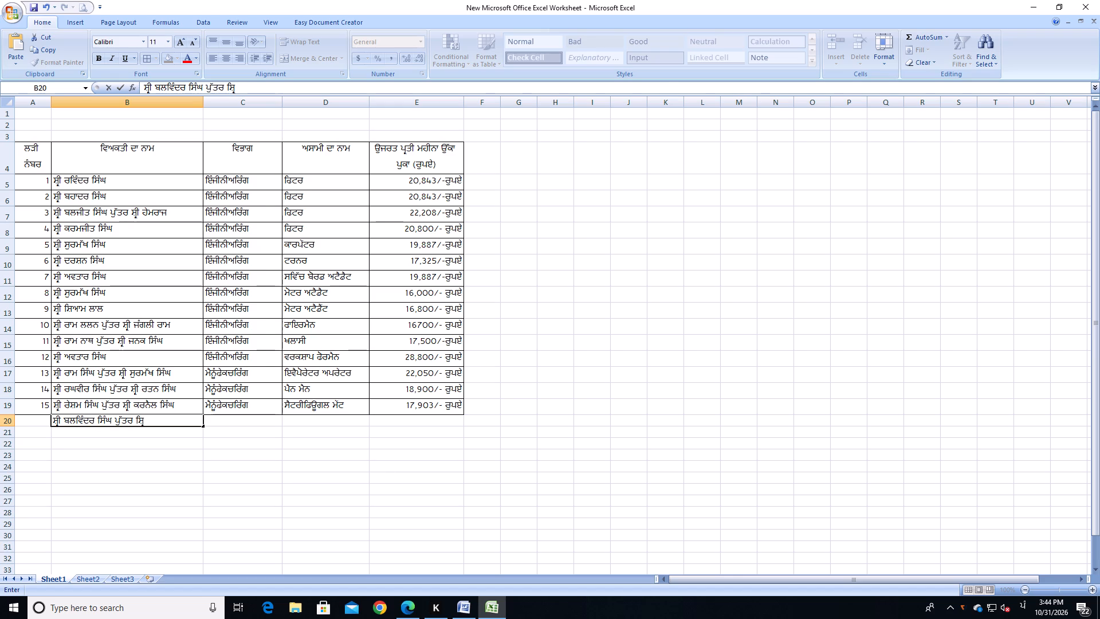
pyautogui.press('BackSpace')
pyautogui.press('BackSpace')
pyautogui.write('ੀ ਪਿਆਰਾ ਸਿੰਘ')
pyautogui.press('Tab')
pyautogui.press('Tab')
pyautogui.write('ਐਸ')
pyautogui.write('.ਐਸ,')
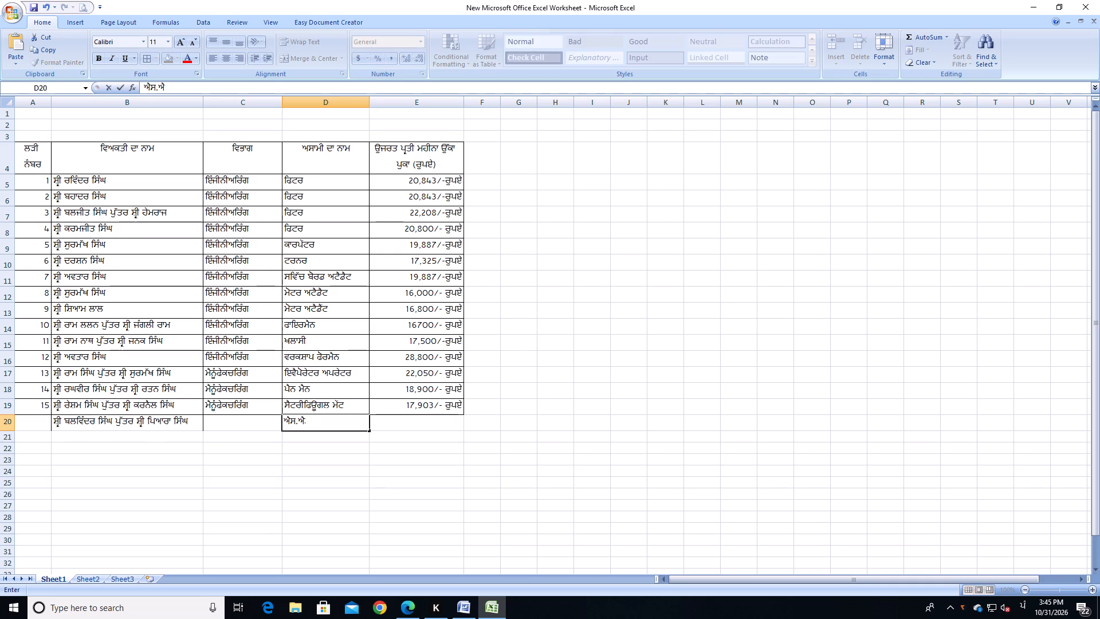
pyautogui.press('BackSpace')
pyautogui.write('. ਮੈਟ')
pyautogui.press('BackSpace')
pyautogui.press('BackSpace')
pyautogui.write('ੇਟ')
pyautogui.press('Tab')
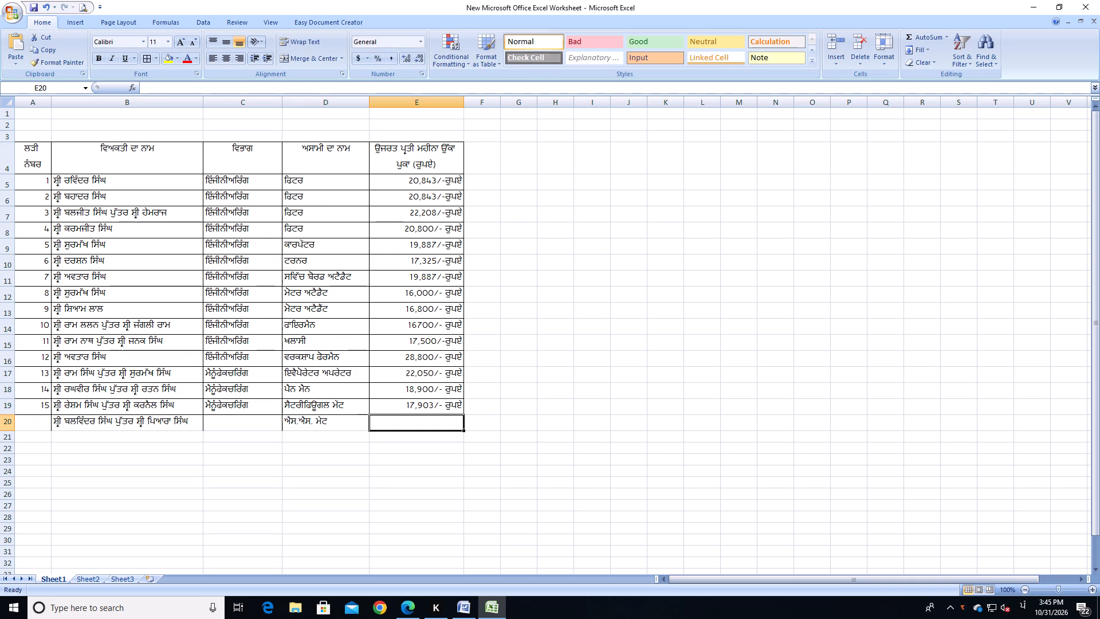
# Copy the monthly rate from the row above into row 20 and change it to 18,000/- ਰੁਪਏ.
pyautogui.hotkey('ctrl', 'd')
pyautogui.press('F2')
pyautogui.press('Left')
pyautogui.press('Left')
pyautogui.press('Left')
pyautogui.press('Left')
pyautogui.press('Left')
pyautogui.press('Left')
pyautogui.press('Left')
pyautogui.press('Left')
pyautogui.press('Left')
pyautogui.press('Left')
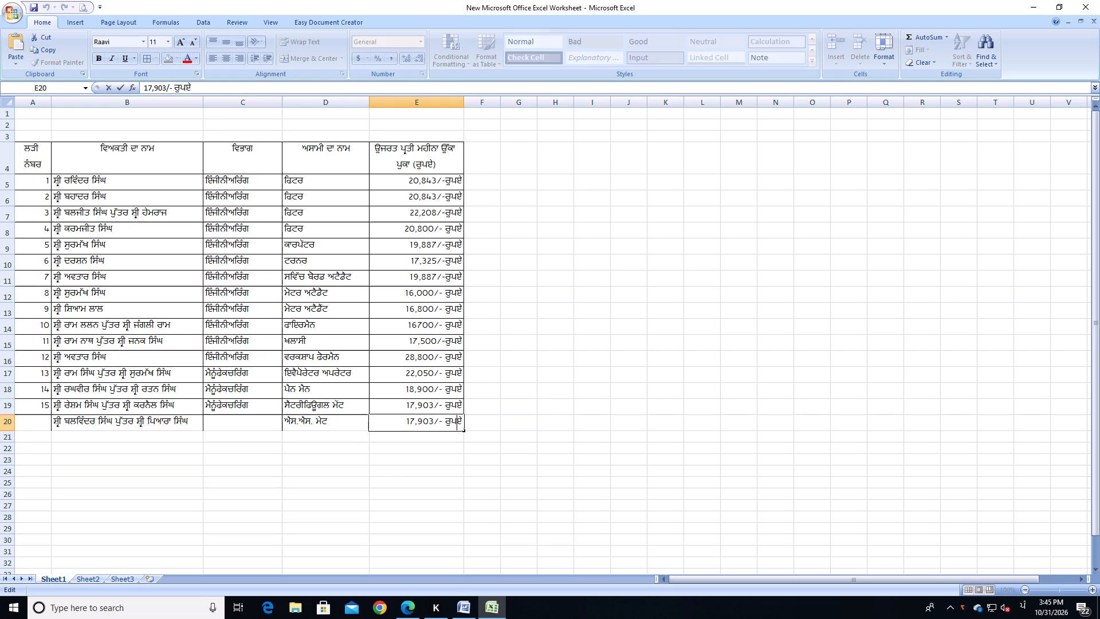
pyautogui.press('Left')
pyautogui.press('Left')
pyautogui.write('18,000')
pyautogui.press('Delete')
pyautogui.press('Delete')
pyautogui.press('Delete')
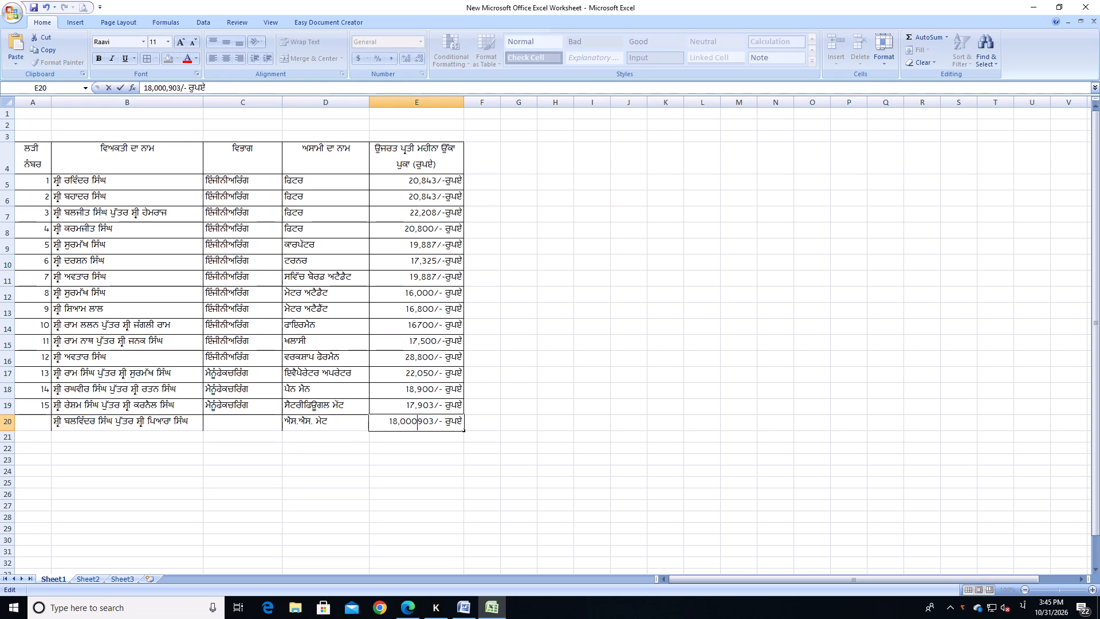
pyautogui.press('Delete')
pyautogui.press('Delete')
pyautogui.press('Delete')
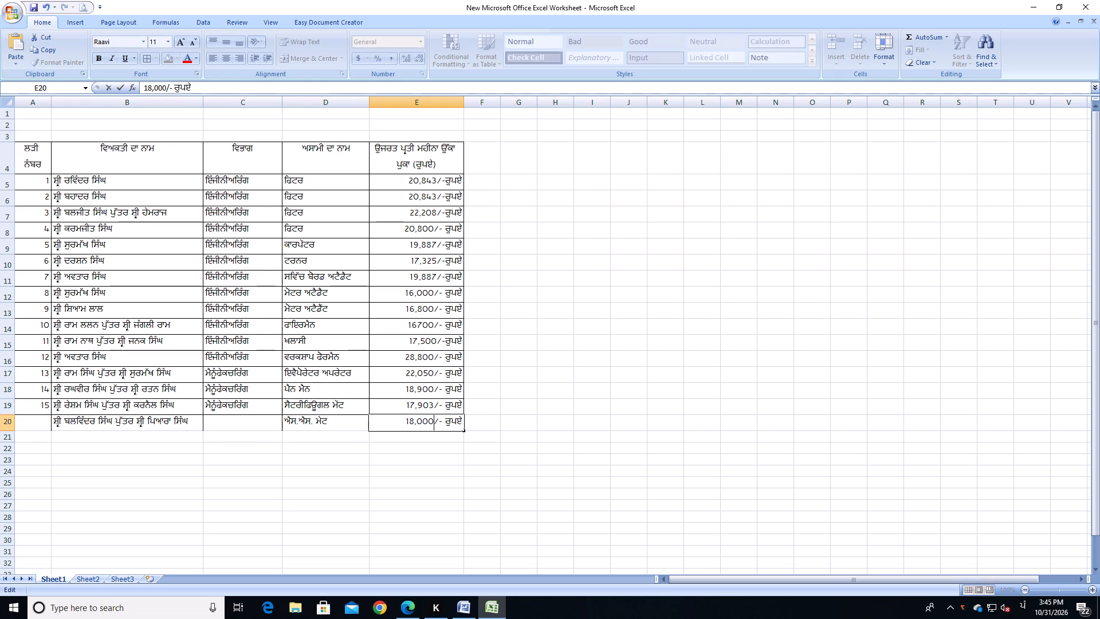
# Fill row 20's department with ਮੈਨੂੰਫੇਕਚਰਿੰਗ from the row above.
pyautogui.click(248, 425)
pyautogui.hotkey('ctrl', 'd')
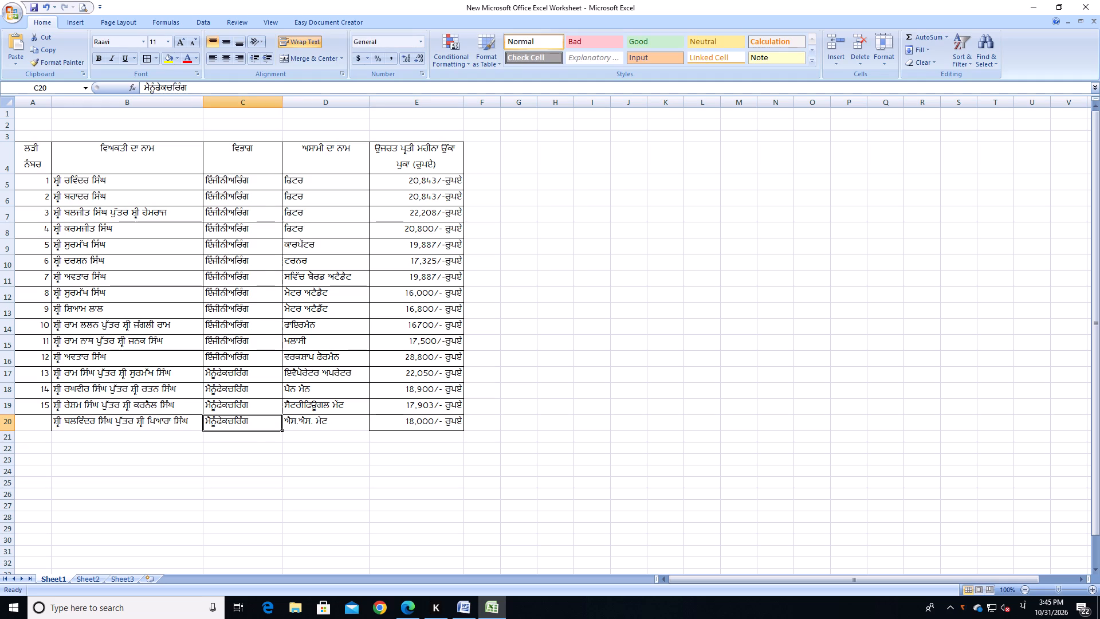
# In row 21, enter the next worker's name and the post ਫੀਡ ਪੰਪ ਅਟੈਡੈਟ, leaving the department blank.
pyautogui.click(93, 440)
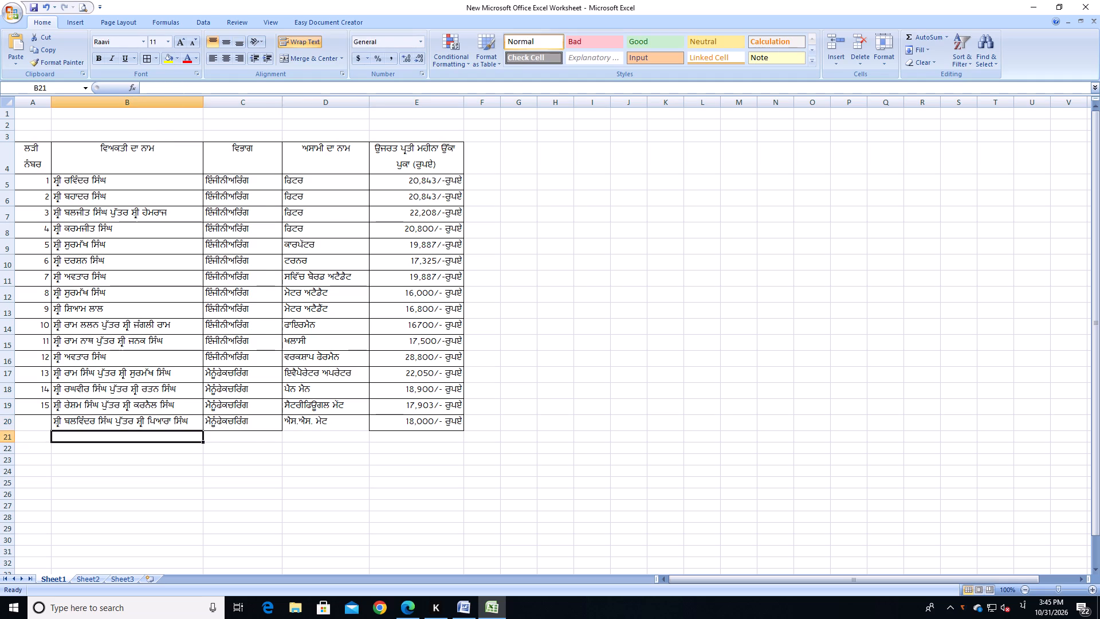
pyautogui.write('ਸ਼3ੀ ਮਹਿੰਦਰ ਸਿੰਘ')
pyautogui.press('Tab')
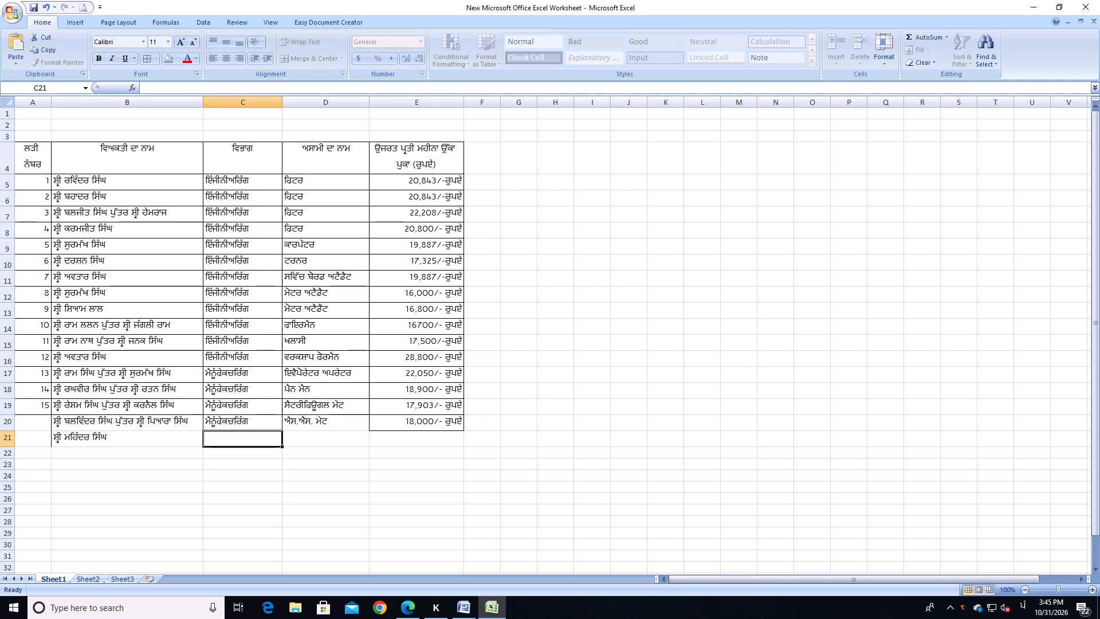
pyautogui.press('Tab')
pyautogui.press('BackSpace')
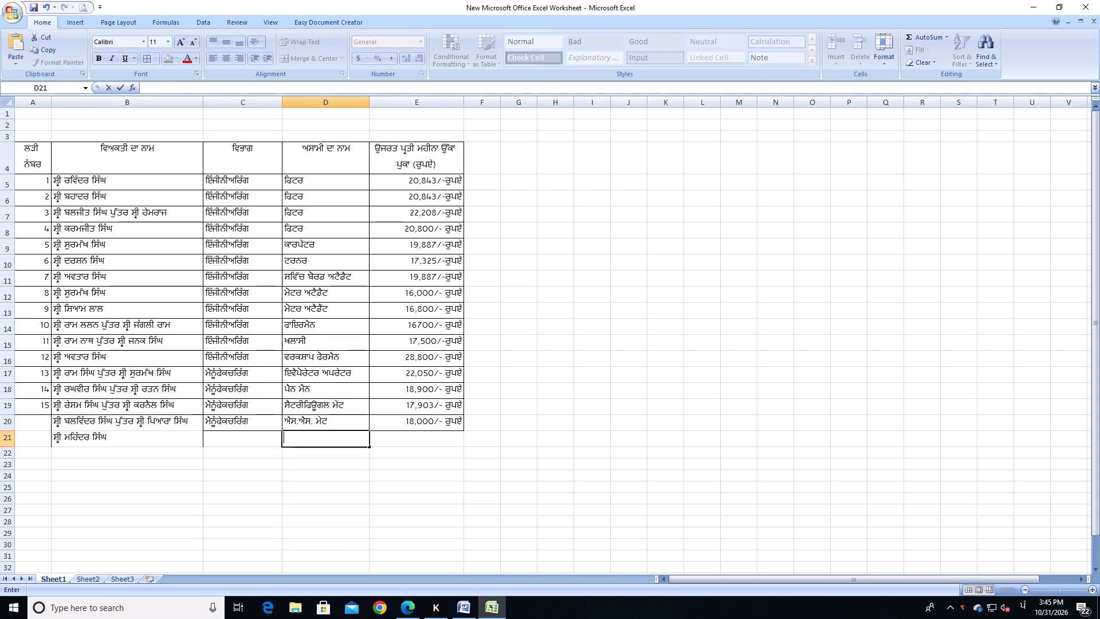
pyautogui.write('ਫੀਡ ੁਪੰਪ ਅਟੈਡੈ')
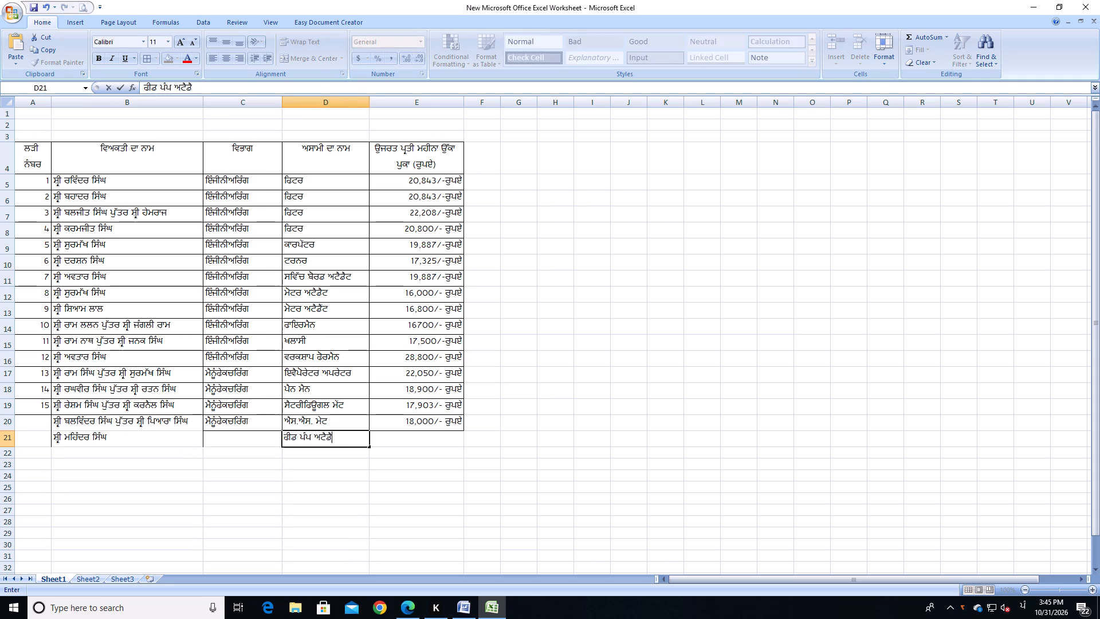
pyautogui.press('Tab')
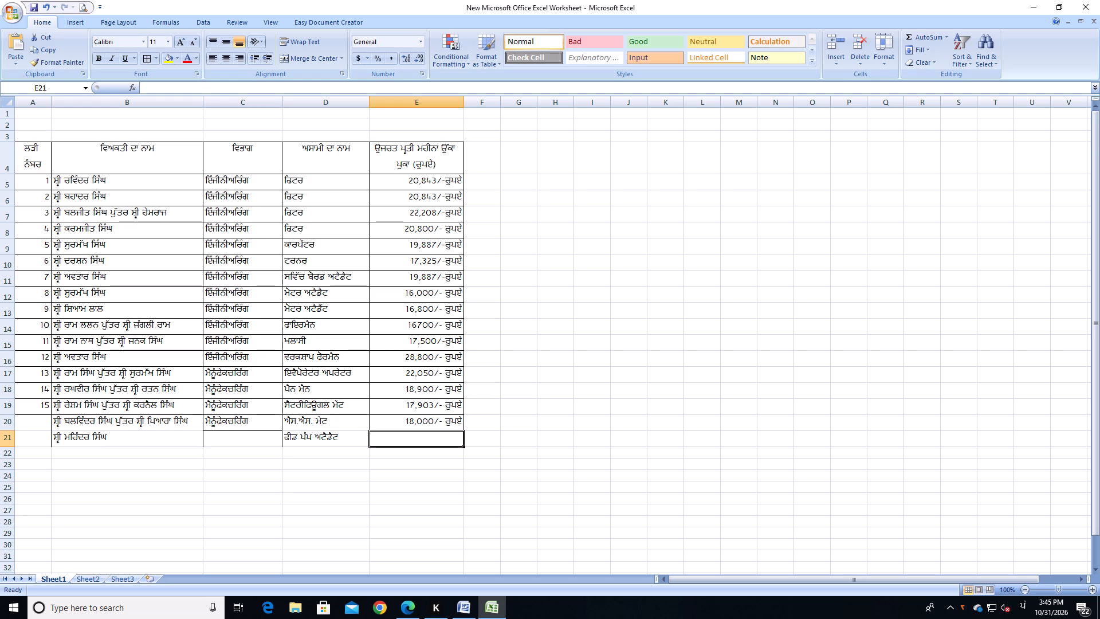
# Copy the monthly rate from the row above into row 21 and change it to 17,577/- ਰੁਪਏ.
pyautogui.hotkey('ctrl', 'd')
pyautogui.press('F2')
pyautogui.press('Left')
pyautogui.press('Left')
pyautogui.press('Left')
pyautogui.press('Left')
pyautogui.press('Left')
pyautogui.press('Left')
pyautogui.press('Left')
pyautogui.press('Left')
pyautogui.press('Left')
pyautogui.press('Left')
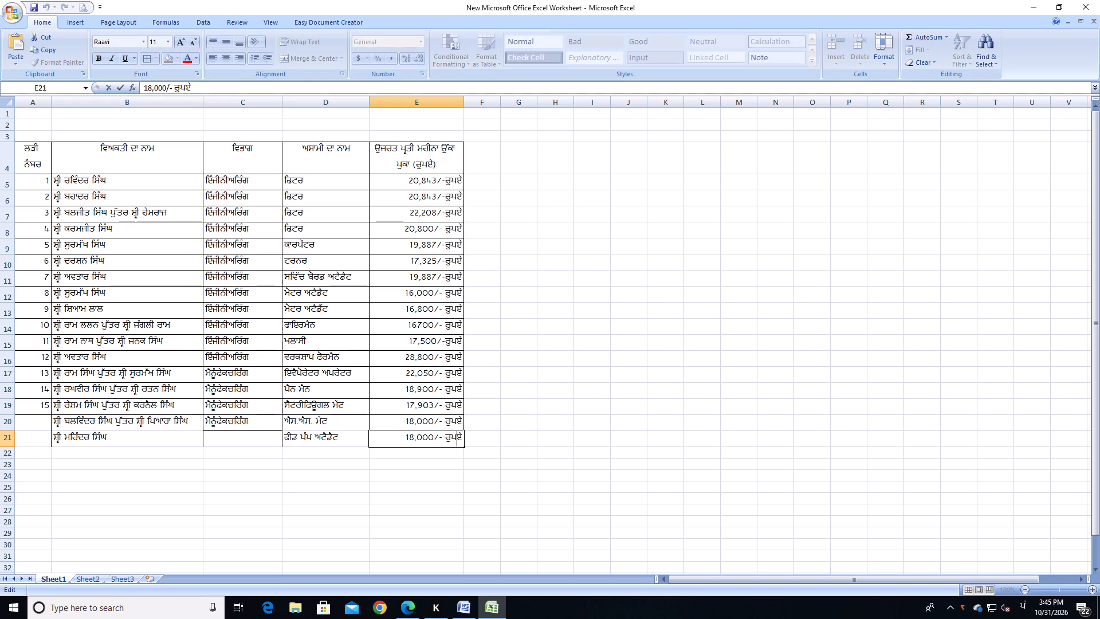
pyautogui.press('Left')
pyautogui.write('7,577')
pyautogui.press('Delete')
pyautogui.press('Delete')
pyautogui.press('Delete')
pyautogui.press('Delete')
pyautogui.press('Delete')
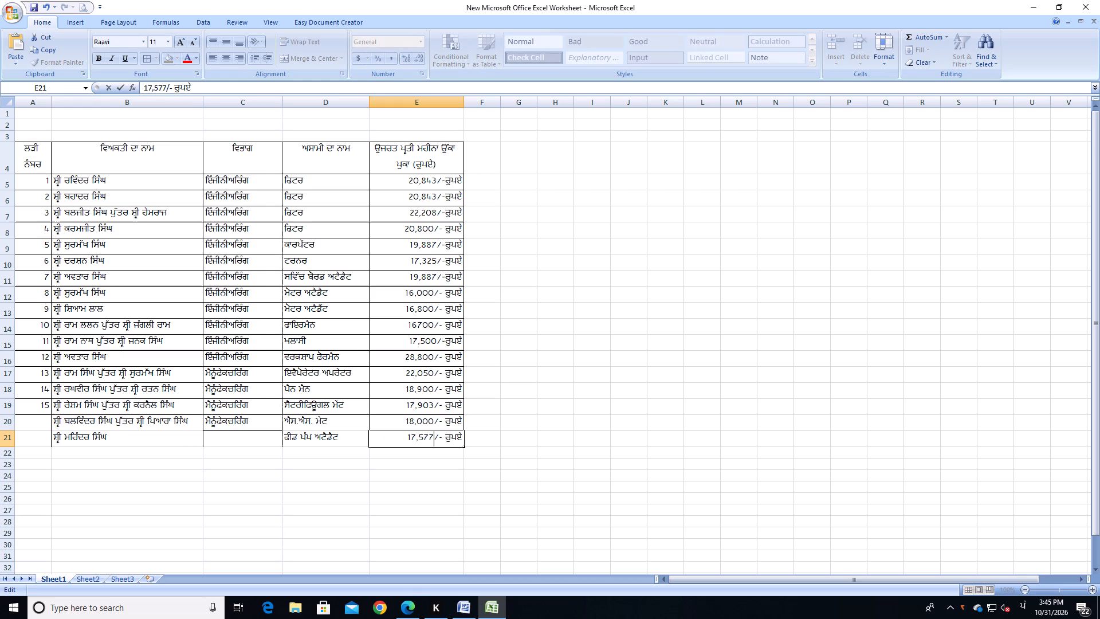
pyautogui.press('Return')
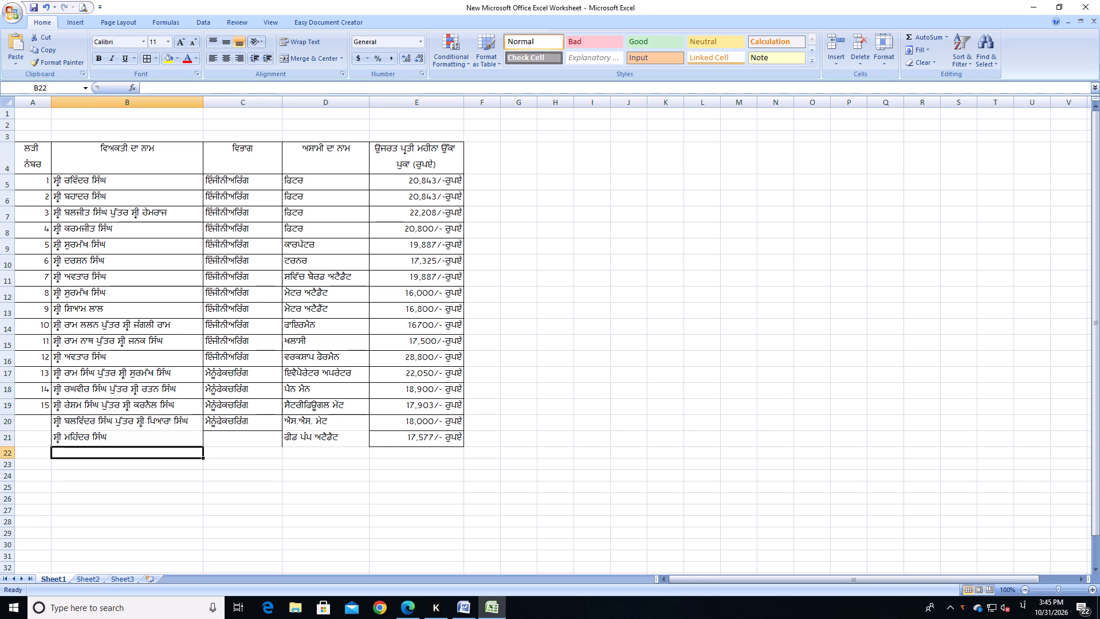
# In row 22, enter the next worker's name and the post ਟਰਨਰ.
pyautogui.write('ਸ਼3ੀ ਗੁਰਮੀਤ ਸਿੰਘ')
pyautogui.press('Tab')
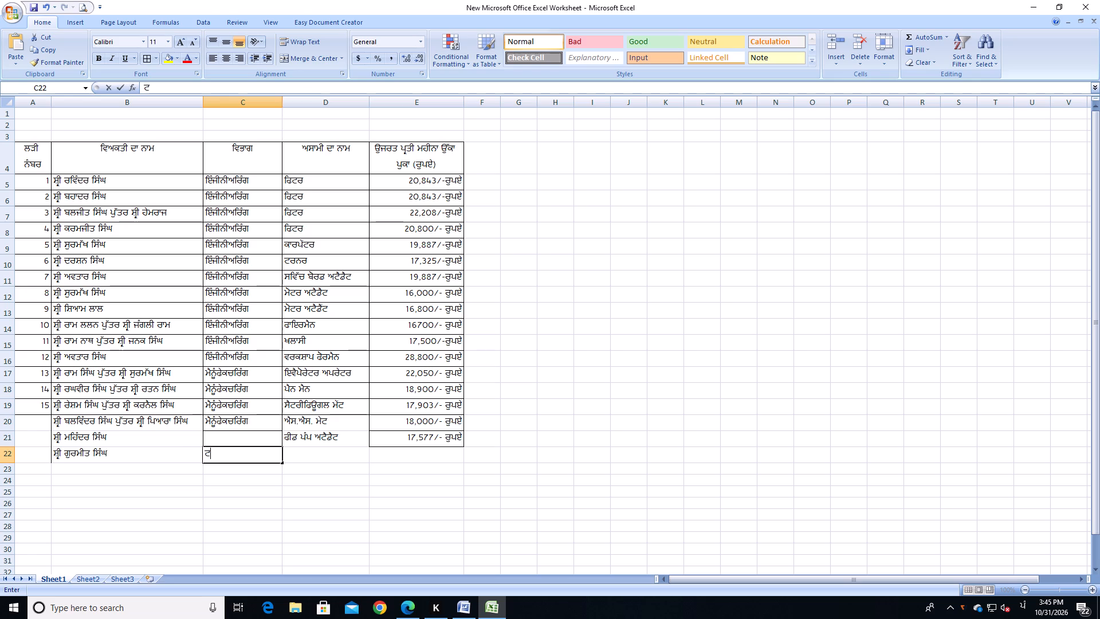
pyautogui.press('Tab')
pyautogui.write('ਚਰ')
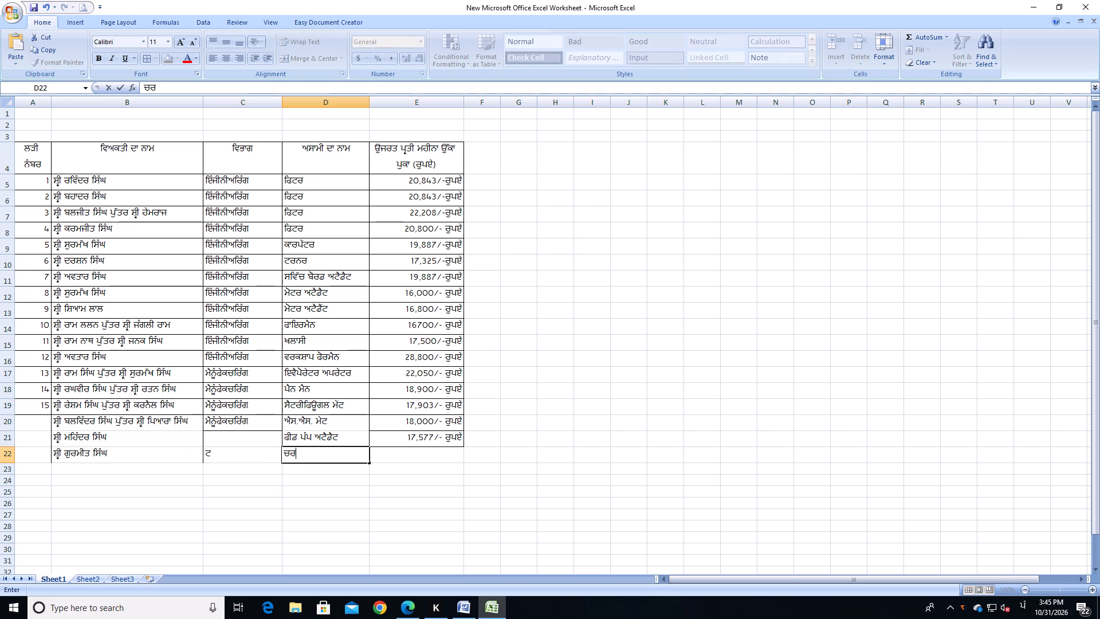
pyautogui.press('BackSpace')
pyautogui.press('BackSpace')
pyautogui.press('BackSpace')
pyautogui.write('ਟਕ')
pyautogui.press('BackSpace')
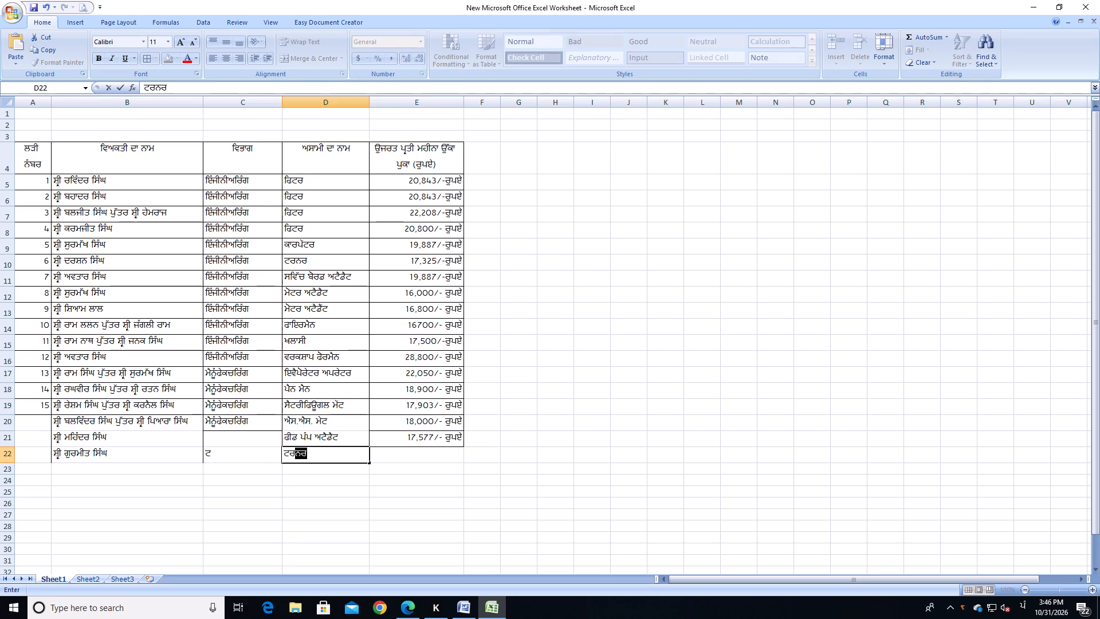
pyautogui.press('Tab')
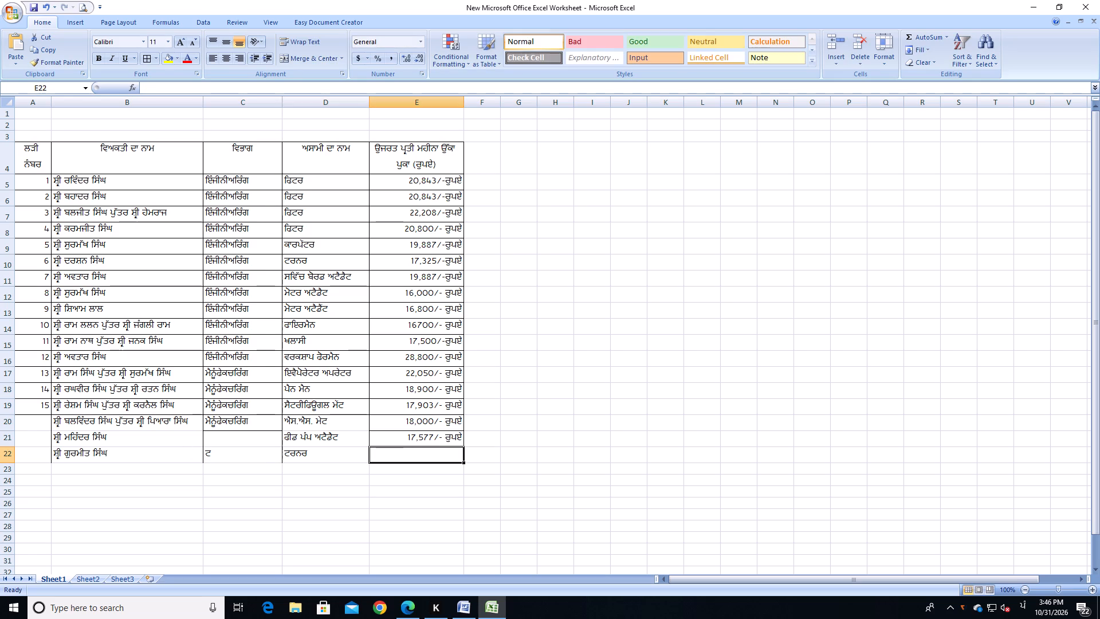
# Copy the monthly rate from the row above into row 22 and change it to 19,887/- ਰੁਪਏ.
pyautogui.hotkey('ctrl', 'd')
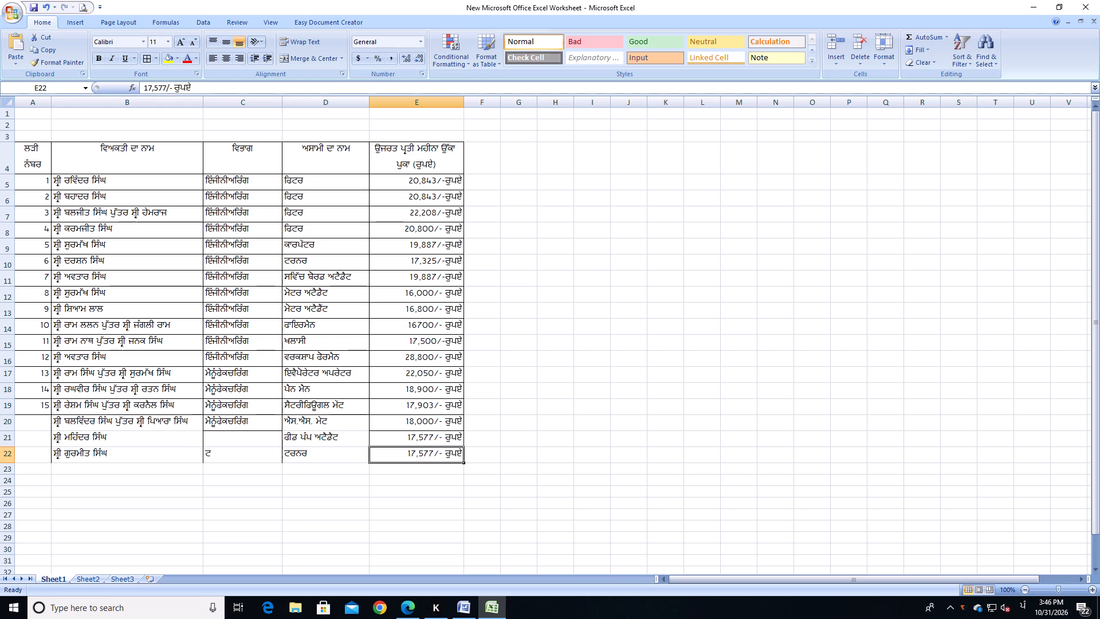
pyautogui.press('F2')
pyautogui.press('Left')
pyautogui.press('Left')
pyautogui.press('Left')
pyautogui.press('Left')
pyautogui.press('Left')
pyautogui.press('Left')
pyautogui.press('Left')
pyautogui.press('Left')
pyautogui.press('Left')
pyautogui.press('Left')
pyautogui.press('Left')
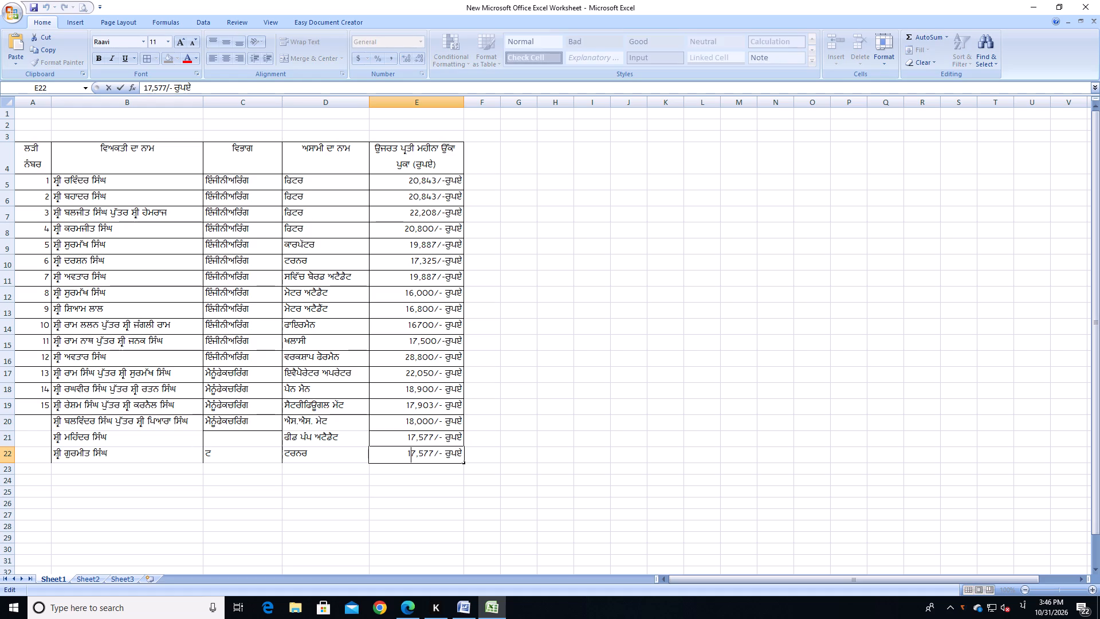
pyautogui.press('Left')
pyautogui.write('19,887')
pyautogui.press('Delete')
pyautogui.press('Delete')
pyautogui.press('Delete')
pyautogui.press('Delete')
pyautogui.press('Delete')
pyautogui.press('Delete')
# In row 23, enter the next worker's name and the post ਮਸ਼ੀਨਿਸਟ, leaving the department blank.
pyautogui.click(119, 469)
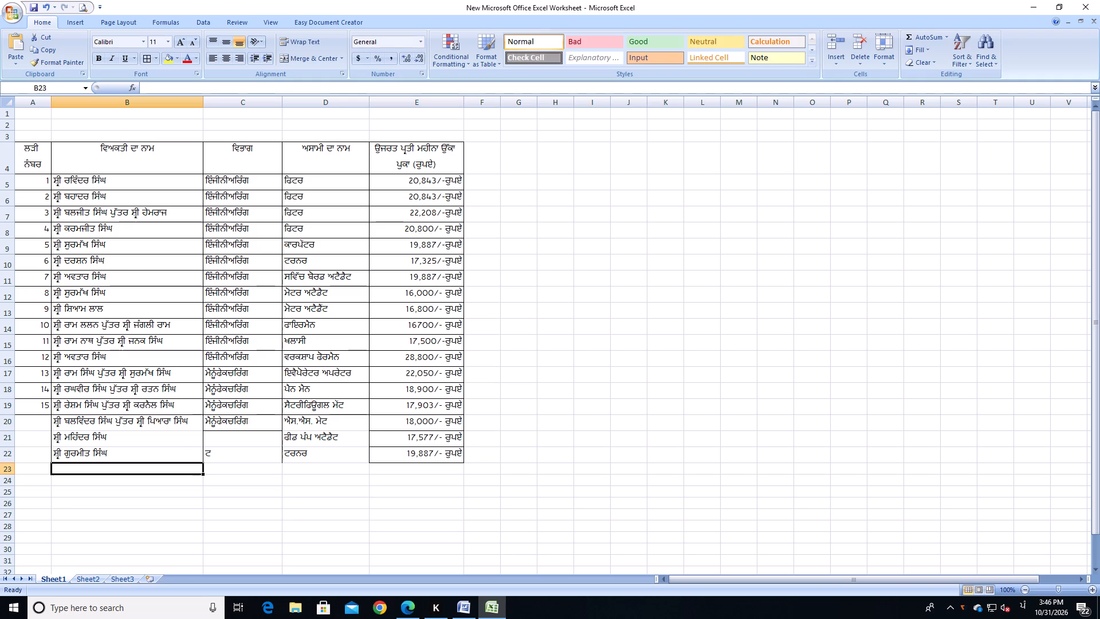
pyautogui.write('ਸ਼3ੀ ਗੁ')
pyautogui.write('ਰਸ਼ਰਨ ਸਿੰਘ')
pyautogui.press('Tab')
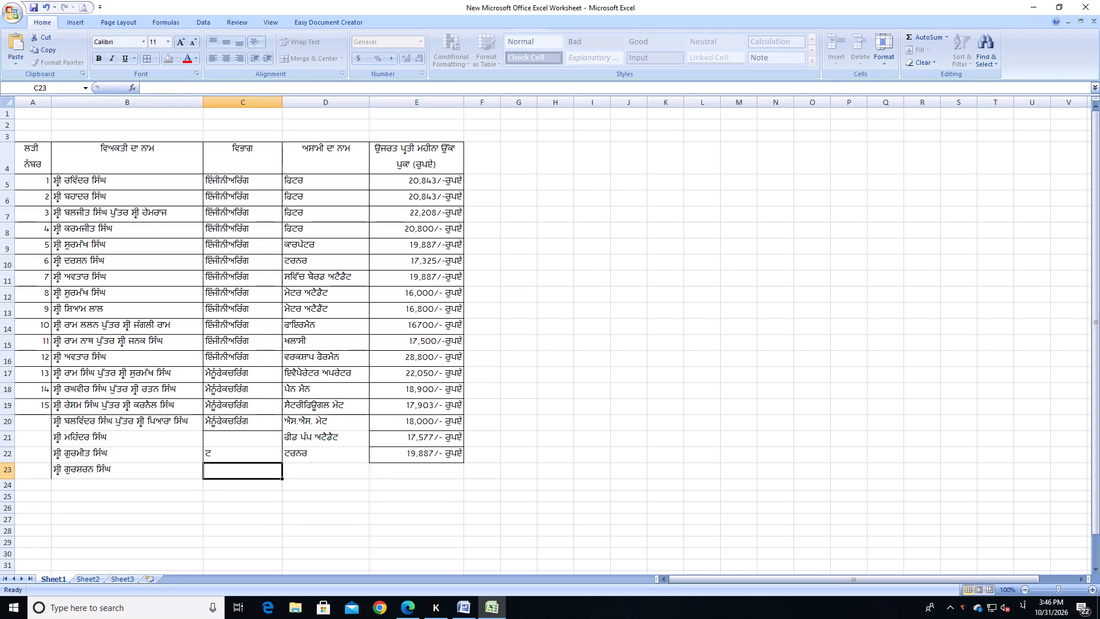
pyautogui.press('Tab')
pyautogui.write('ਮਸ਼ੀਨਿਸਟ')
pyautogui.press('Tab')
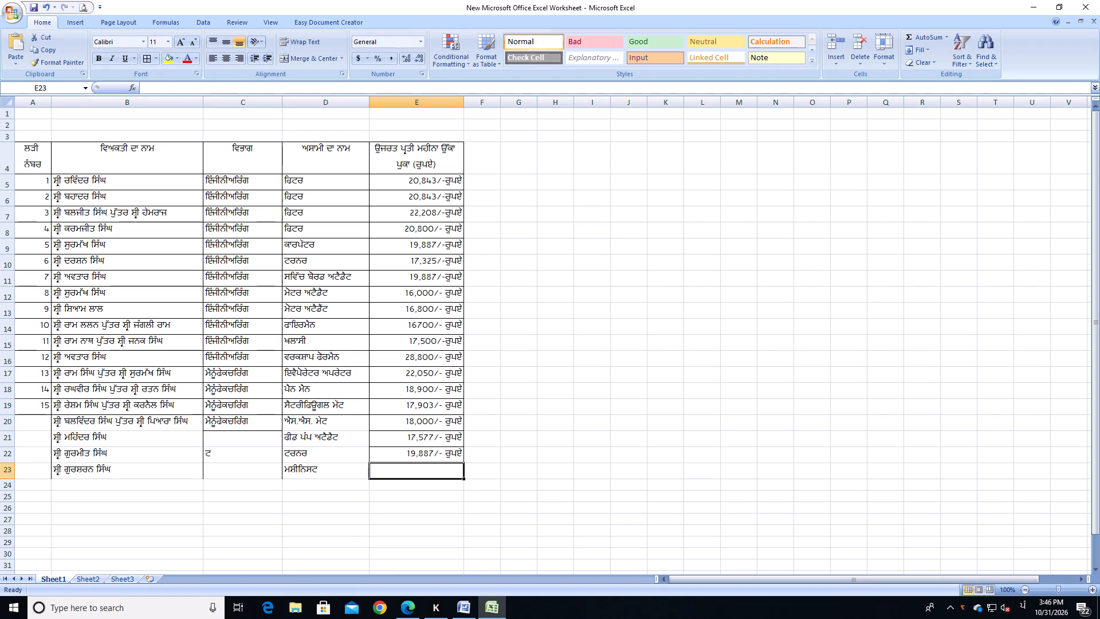
# Copy the monthly rate from the row above into row 23 and change it to 19,300/- ਰੁਪਏ.
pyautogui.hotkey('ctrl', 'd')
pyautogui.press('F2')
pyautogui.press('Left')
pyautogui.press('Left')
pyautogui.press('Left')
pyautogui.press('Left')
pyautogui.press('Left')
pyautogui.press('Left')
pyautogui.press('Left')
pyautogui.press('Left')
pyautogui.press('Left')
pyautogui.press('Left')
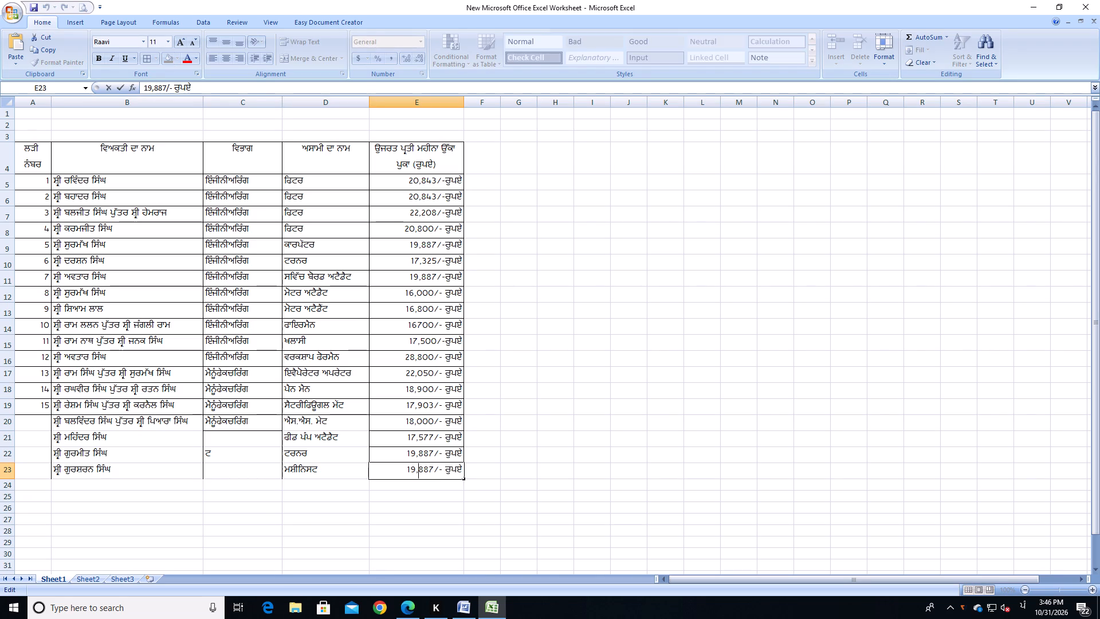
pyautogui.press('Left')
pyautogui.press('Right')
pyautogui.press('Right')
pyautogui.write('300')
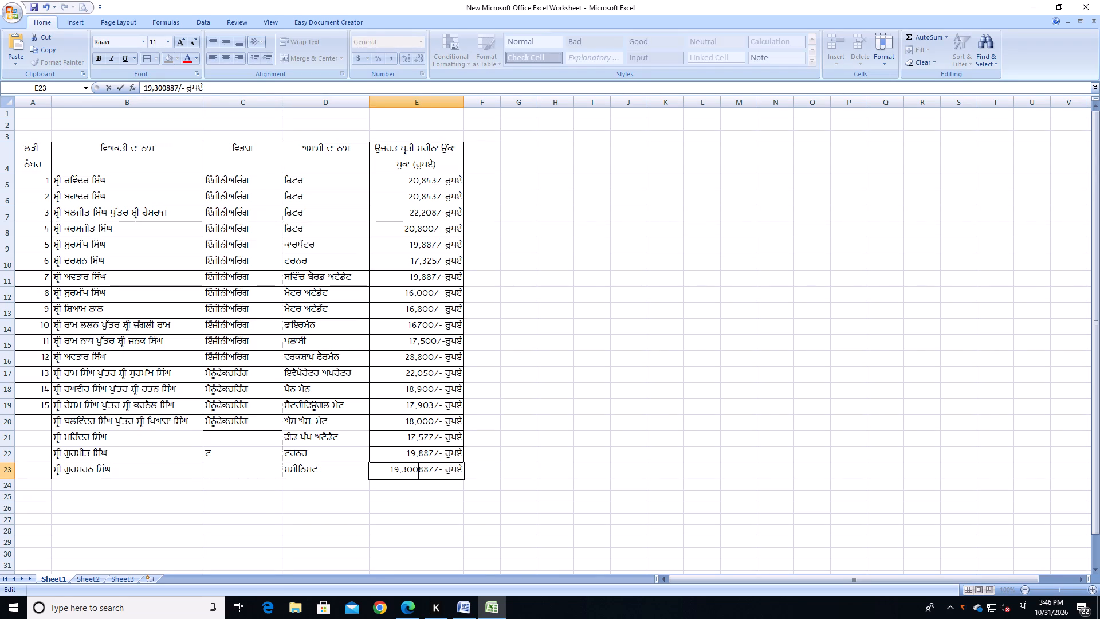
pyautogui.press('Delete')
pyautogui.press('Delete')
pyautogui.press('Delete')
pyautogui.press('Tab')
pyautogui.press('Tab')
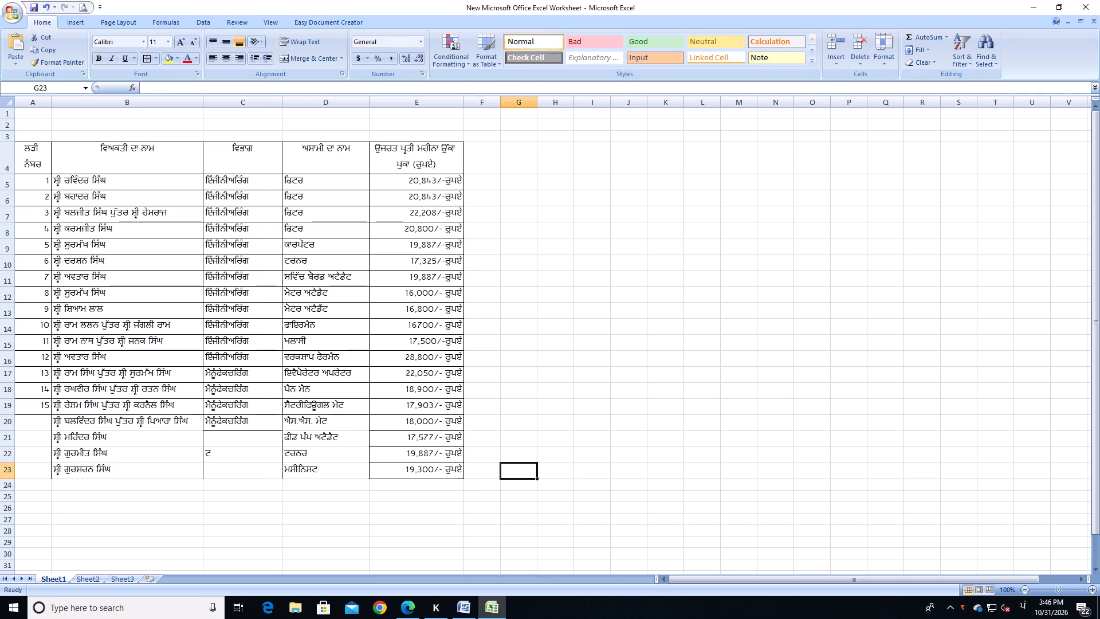
# In row 24, enter the next worker's name and the post ਫਿਟਰ, leaving the department blank.
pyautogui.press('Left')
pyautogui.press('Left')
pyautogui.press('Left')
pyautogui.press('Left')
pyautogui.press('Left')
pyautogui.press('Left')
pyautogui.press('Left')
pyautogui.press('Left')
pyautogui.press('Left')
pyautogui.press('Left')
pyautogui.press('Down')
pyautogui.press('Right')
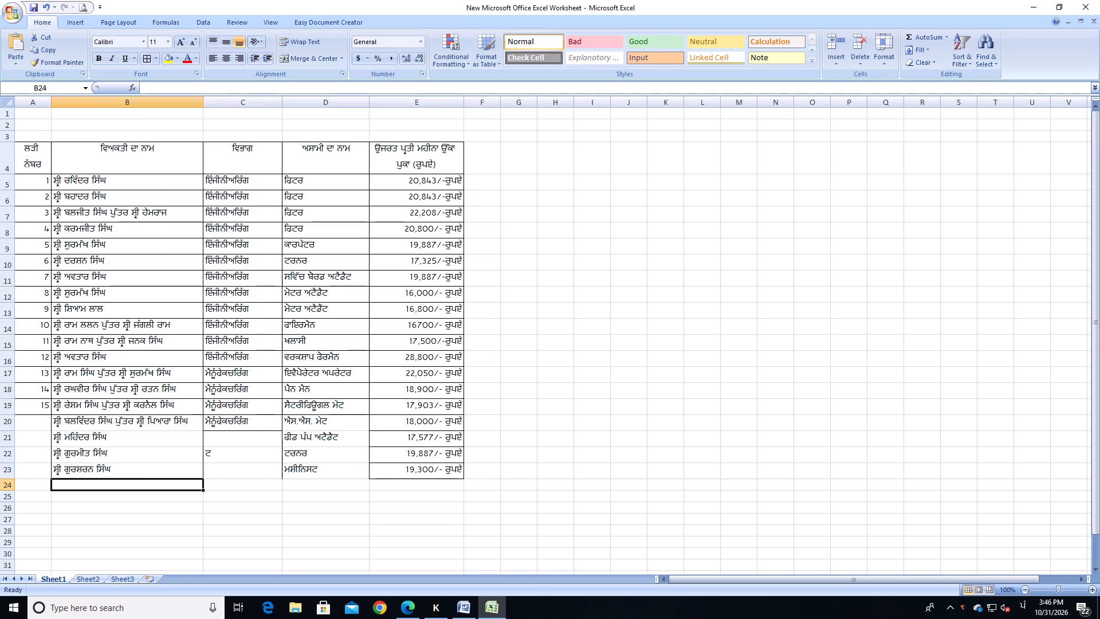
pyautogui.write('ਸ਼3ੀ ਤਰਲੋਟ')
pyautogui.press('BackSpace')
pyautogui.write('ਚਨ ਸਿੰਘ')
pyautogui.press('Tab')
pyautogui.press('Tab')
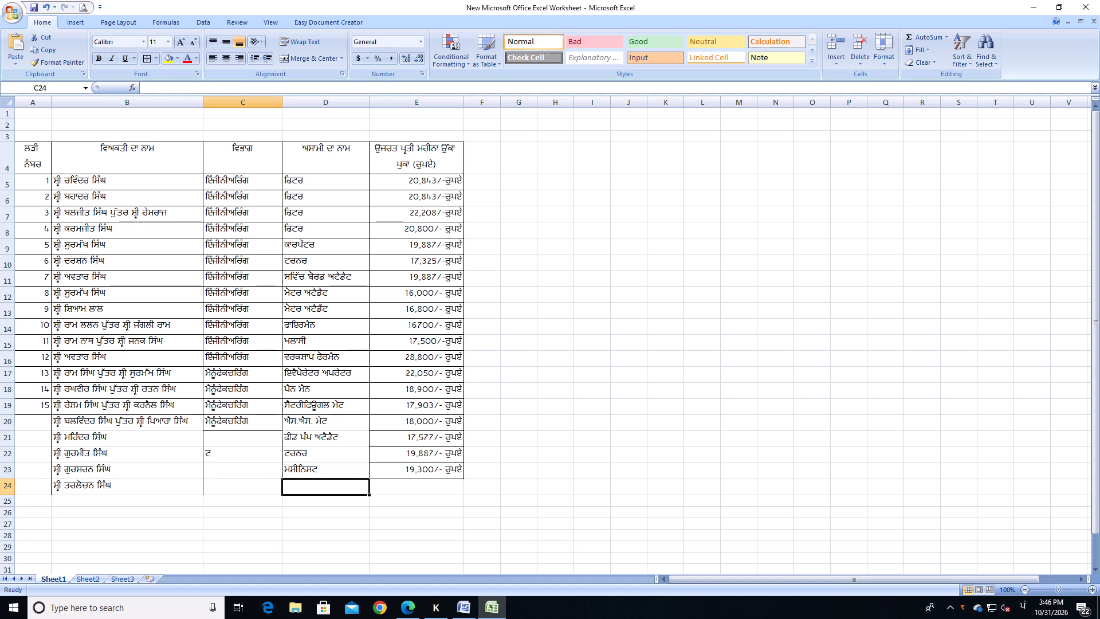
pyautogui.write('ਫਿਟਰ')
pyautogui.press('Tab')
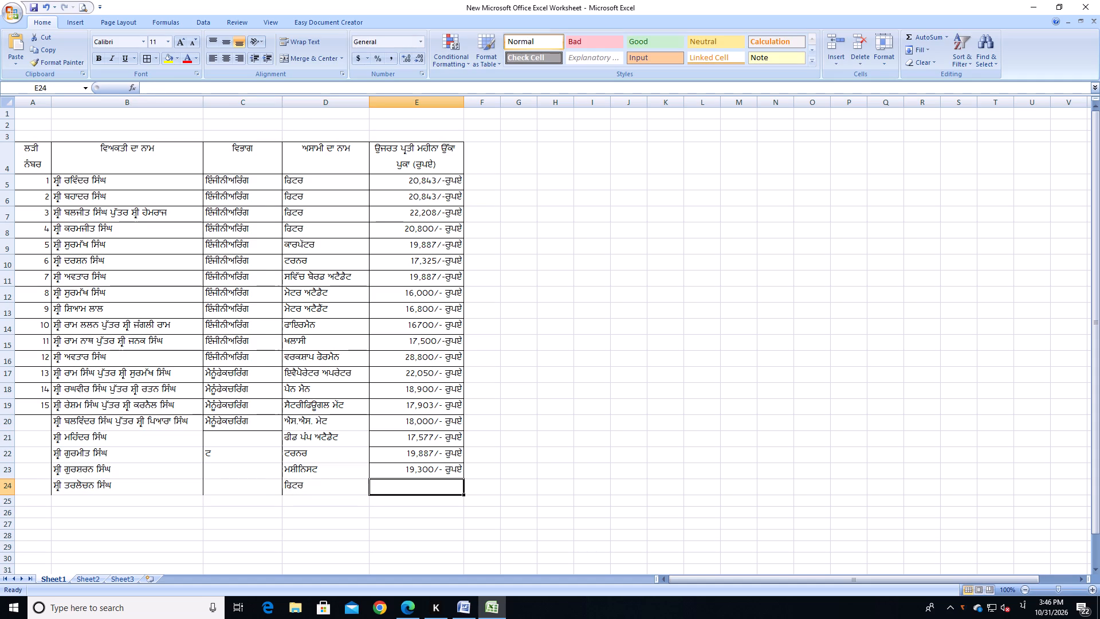
# Copy the monthly rate from the row above into row 24 and change it to 17,577/- ਰੁਪਏ.
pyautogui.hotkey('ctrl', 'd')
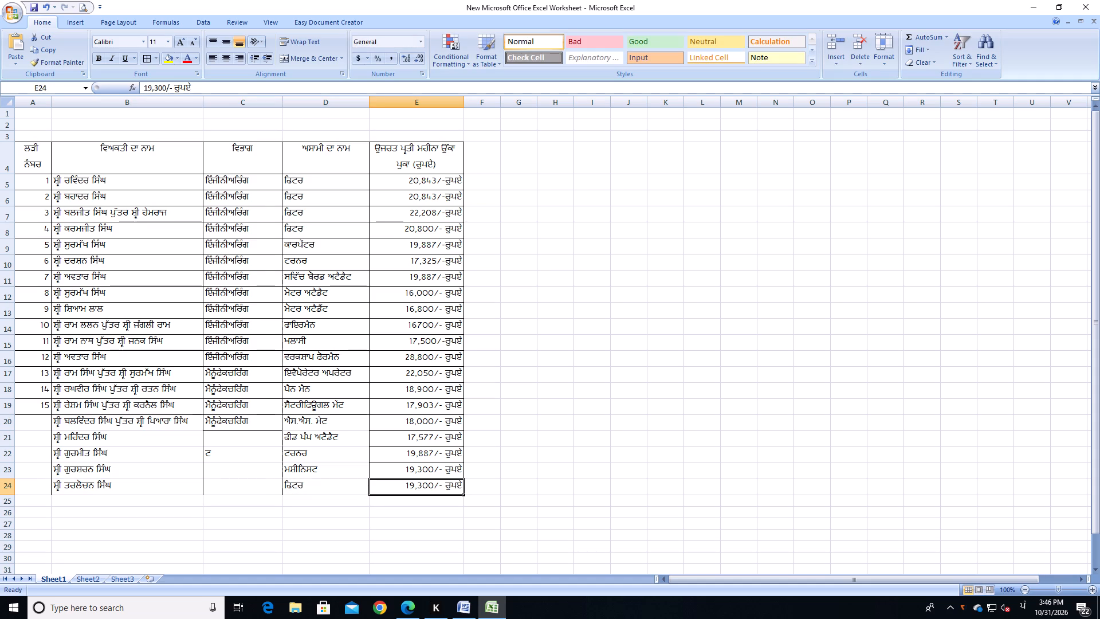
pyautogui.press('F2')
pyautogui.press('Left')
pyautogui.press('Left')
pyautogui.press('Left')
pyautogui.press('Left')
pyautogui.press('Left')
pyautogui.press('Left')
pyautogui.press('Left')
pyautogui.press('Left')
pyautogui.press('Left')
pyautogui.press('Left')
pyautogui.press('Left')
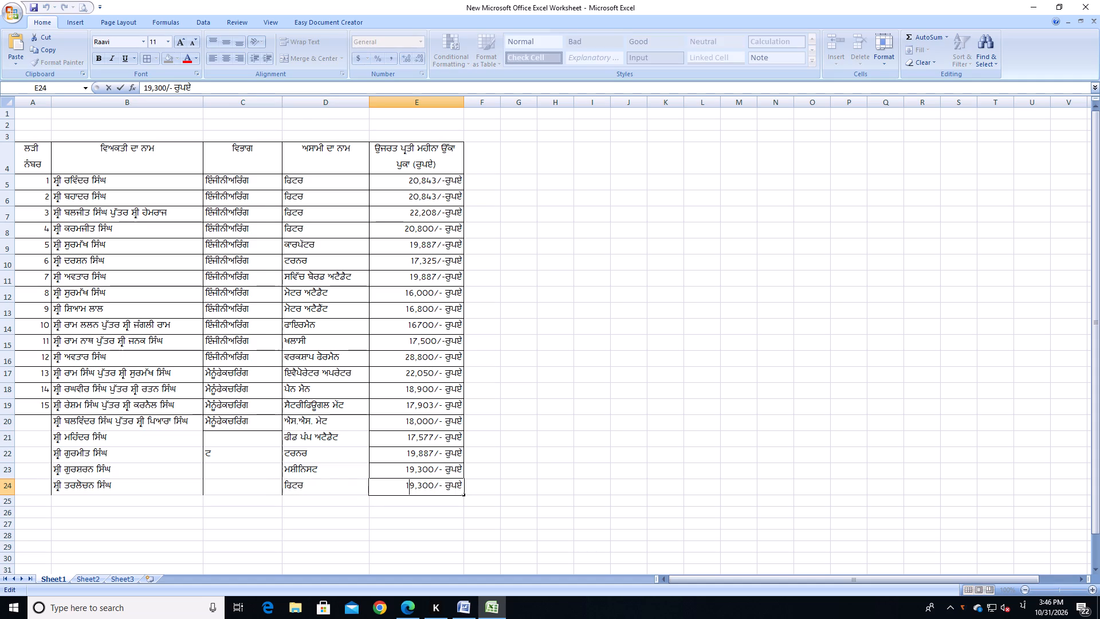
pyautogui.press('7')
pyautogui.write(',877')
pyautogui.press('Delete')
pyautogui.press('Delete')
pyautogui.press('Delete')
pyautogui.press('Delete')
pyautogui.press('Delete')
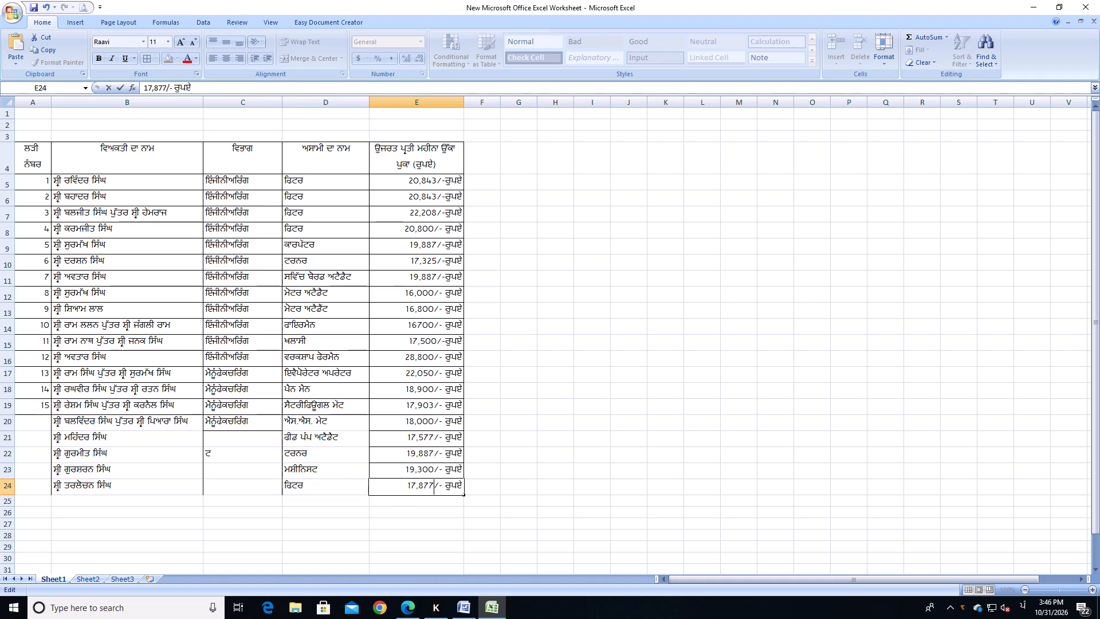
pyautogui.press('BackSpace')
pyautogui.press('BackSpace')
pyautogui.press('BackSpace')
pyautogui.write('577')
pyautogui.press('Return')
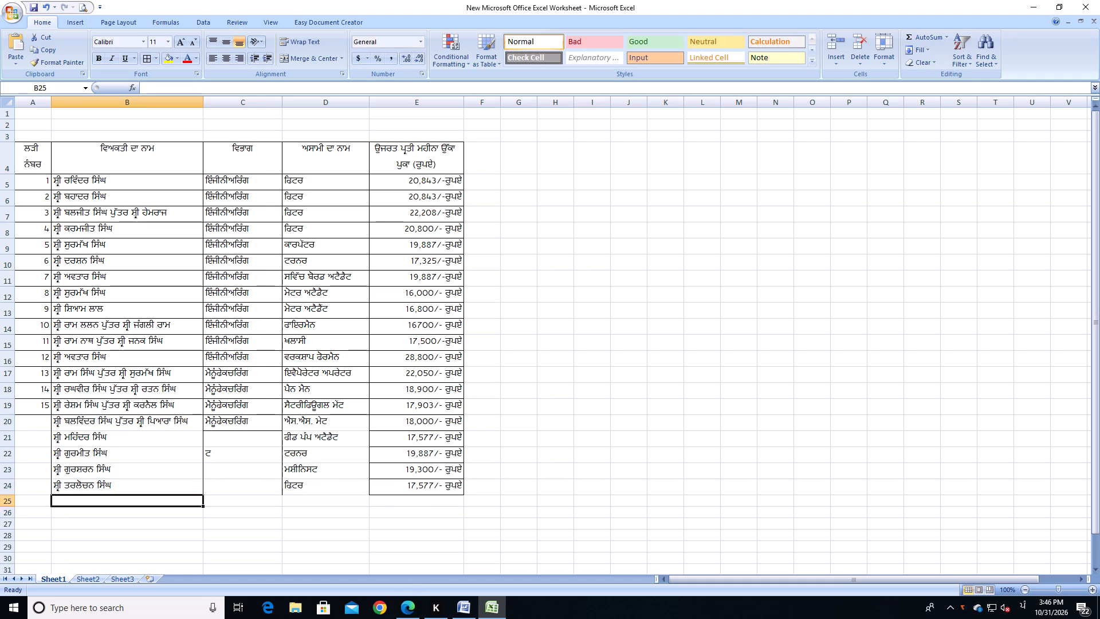
# In row 25, enter the next worker's name with his father's name and the post ਫਿਟਰ, leaving the department blank.
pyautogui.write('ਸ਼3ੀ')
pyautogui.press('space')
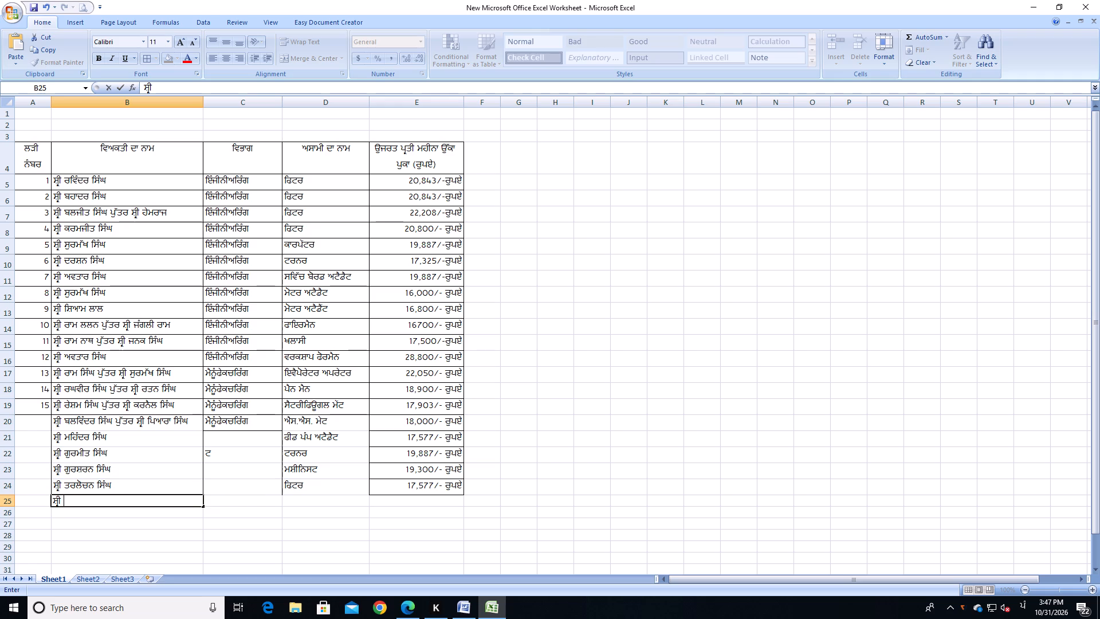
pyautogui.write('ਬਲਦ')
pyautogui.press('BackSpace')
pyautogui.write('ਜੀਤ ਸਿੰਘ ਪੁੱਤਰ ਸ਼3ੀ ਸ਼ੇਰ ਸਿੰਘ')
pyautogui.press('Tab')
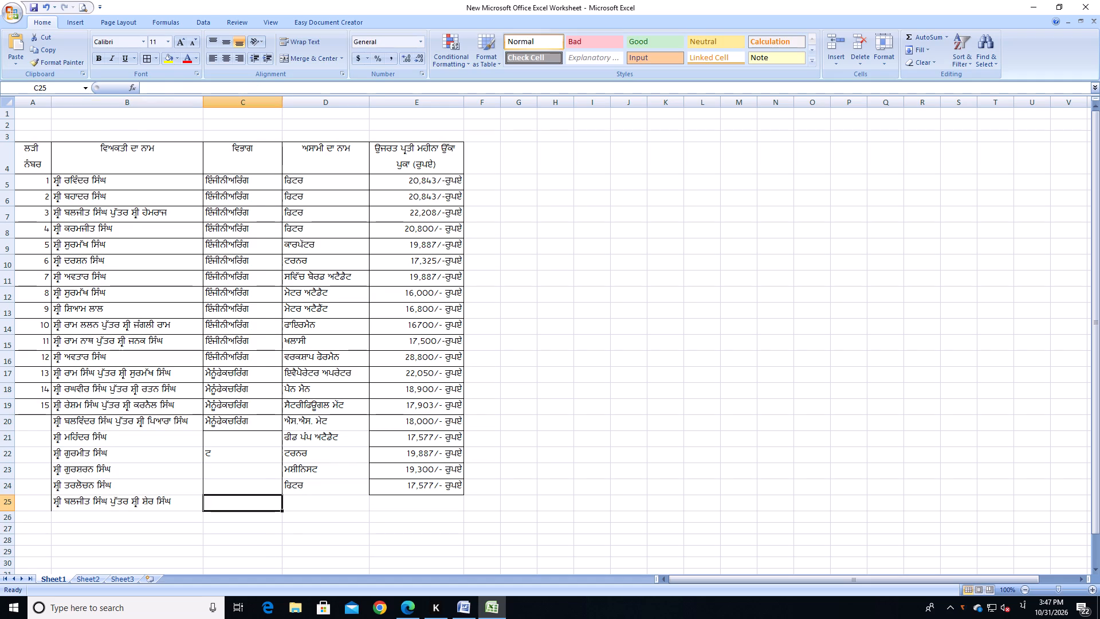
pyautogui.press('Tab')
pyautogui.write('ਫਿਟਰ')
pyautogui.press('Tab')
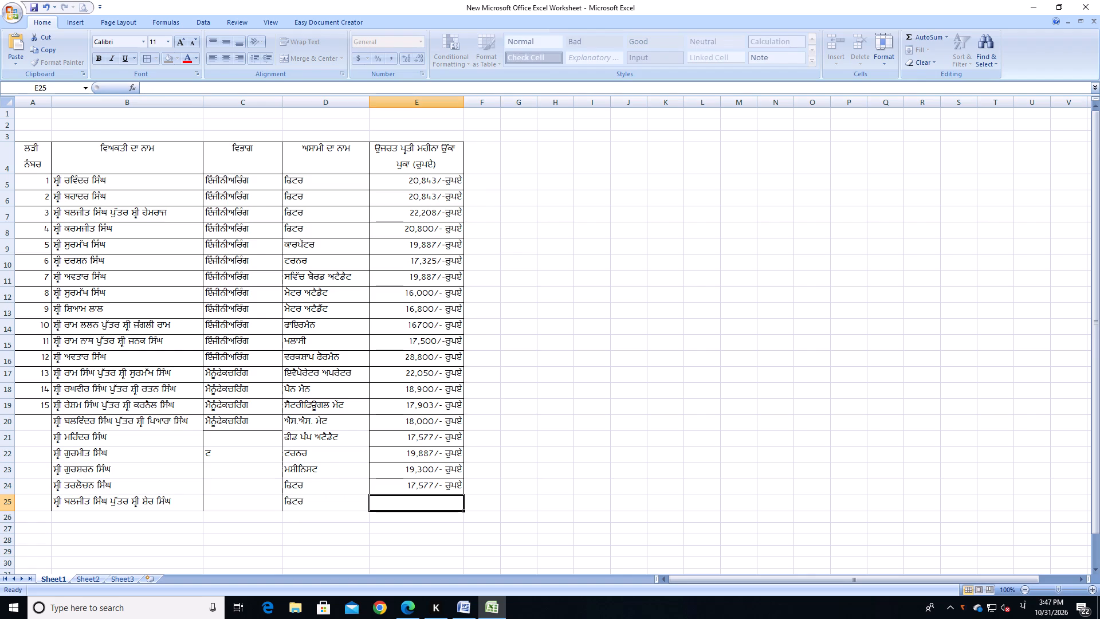
# Fill row 25's monthly rate by copying the 22,208/-ਰੁਪਏ rate from row 7.
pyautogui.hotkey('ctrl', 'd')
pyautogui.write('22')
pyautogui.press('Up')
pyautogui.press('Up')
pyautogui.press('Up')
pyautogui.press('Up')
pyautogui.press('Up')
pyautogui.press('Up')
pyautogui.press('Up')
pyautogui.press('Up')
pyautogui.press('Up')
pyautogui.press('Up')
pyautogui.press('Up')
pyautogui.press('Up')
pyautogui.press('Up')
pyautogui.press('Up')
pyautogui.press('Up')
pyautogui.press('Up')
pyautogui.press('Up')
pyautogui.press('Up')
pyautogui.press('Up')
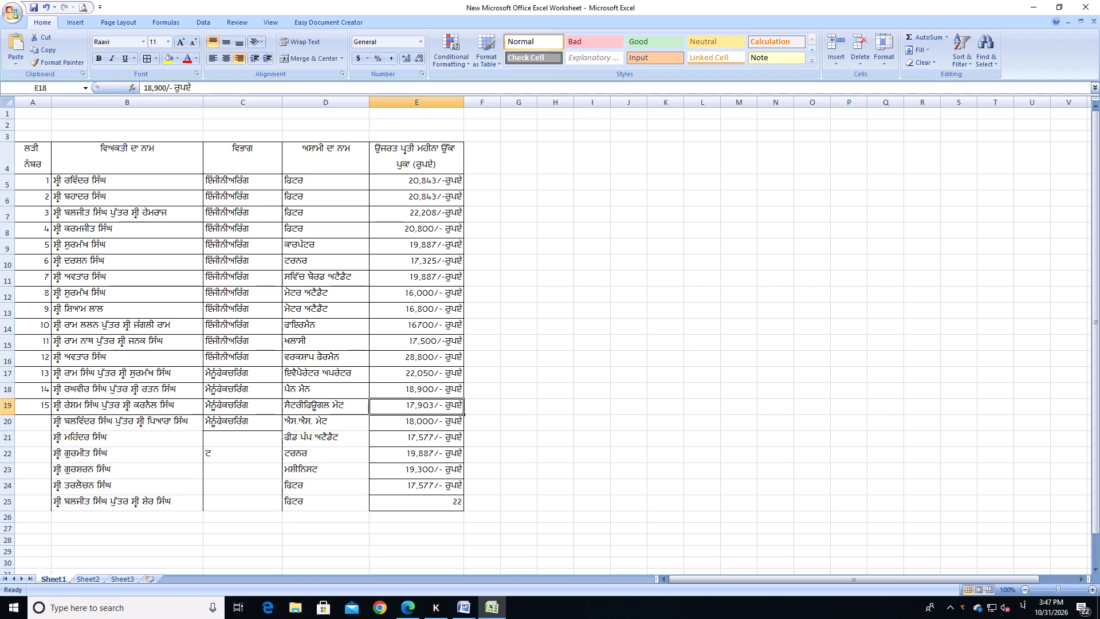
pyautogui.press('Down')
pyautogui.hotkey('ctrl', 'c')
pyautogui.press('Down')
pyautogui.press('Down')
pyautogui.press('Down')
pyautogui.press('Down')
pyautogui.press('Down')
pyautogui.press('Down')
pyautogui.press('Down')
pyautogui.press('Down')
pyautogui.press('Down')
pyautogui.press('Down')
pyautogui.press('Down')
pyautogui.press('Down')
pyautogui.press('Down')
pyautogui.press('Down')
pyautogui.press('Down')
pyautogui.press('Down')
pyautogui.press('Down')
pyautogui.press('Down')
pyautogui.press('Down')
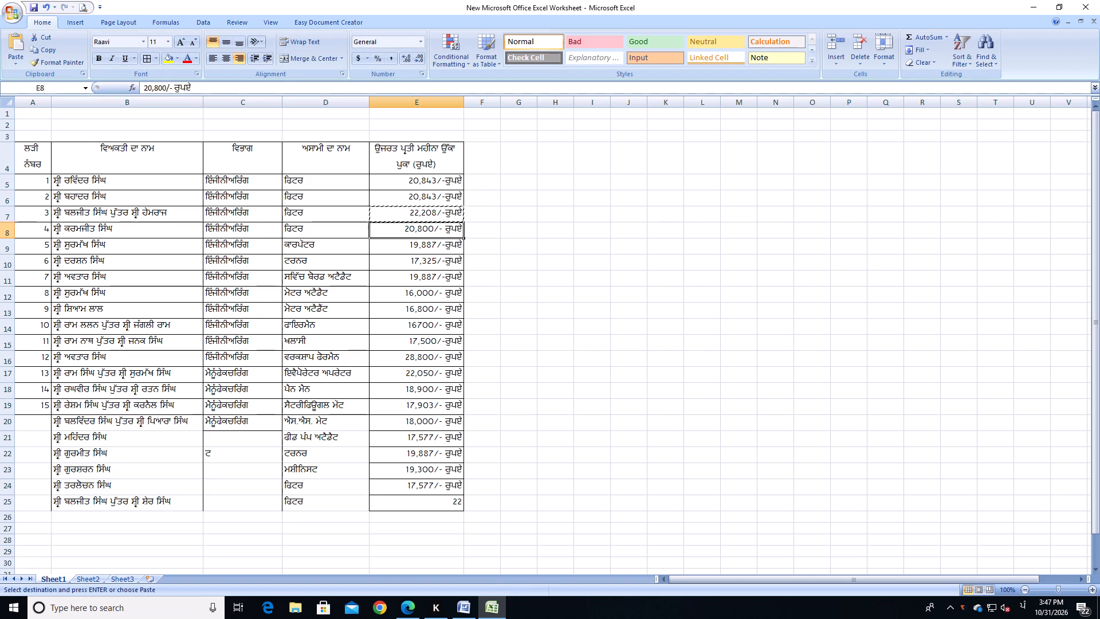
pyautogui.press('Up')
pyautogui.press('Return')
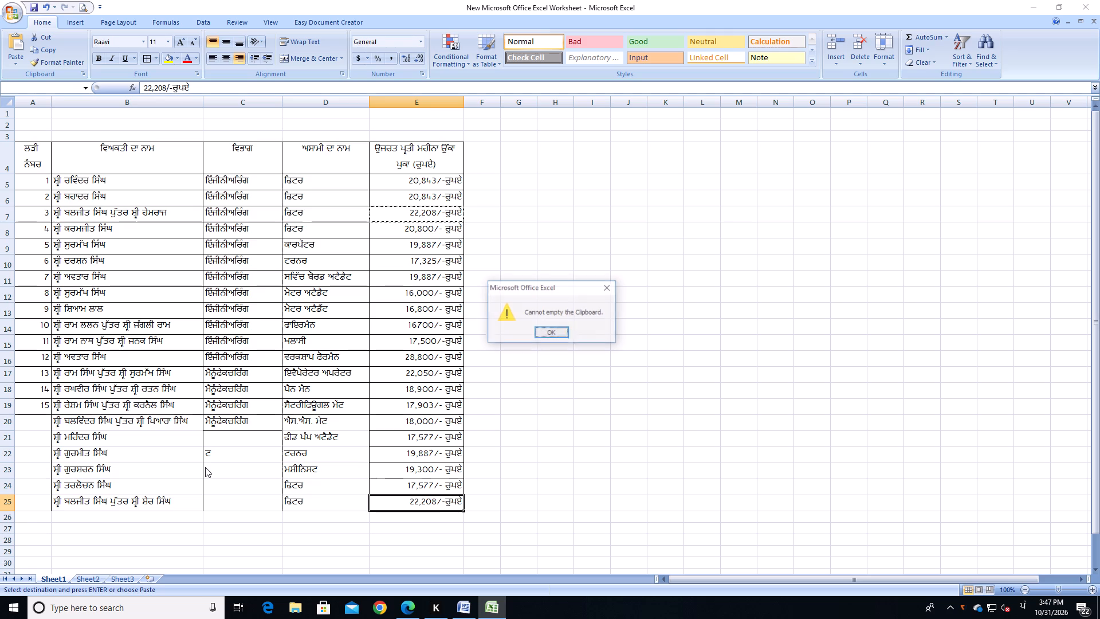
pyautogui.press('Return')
# In row 26, enter the next worker's name and the post ਬੁਆਇਲਰ ਅਟੈਡੈਟ, leaving the department blank.
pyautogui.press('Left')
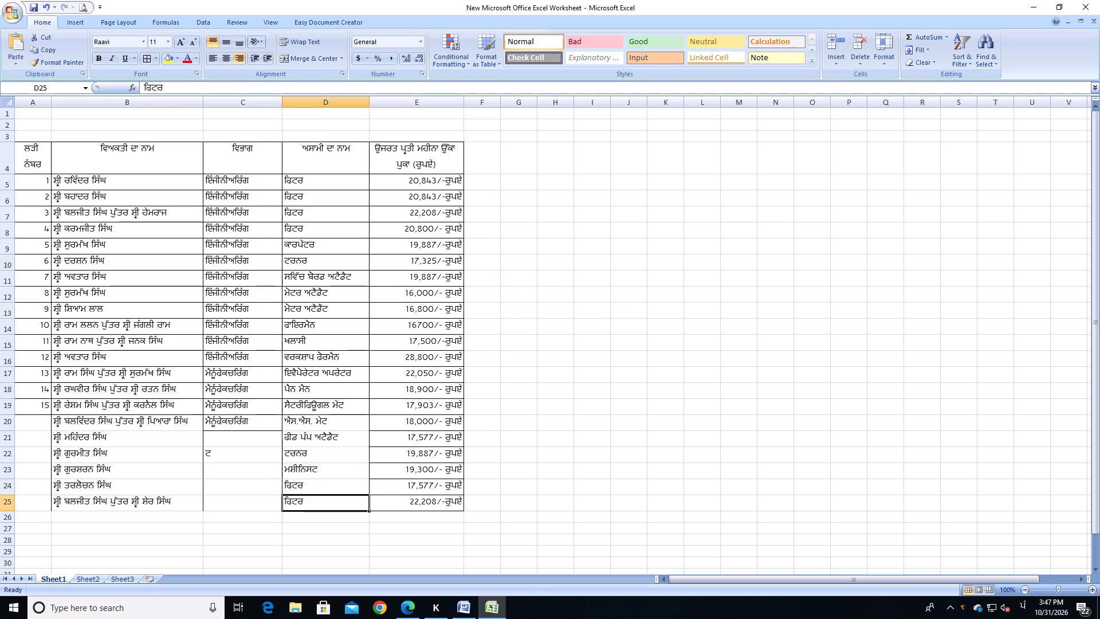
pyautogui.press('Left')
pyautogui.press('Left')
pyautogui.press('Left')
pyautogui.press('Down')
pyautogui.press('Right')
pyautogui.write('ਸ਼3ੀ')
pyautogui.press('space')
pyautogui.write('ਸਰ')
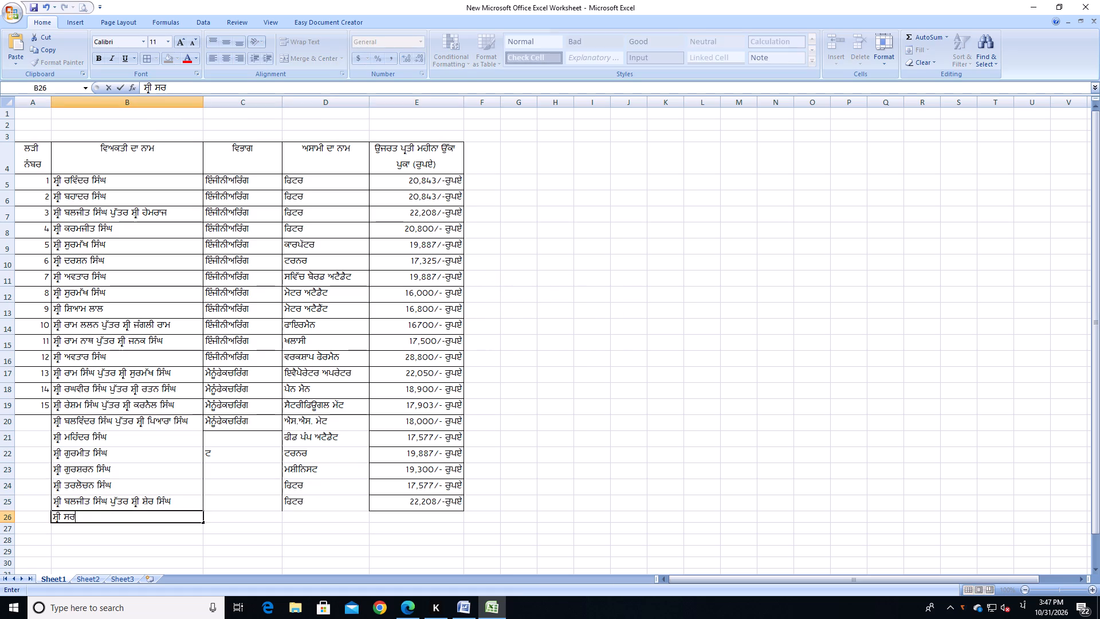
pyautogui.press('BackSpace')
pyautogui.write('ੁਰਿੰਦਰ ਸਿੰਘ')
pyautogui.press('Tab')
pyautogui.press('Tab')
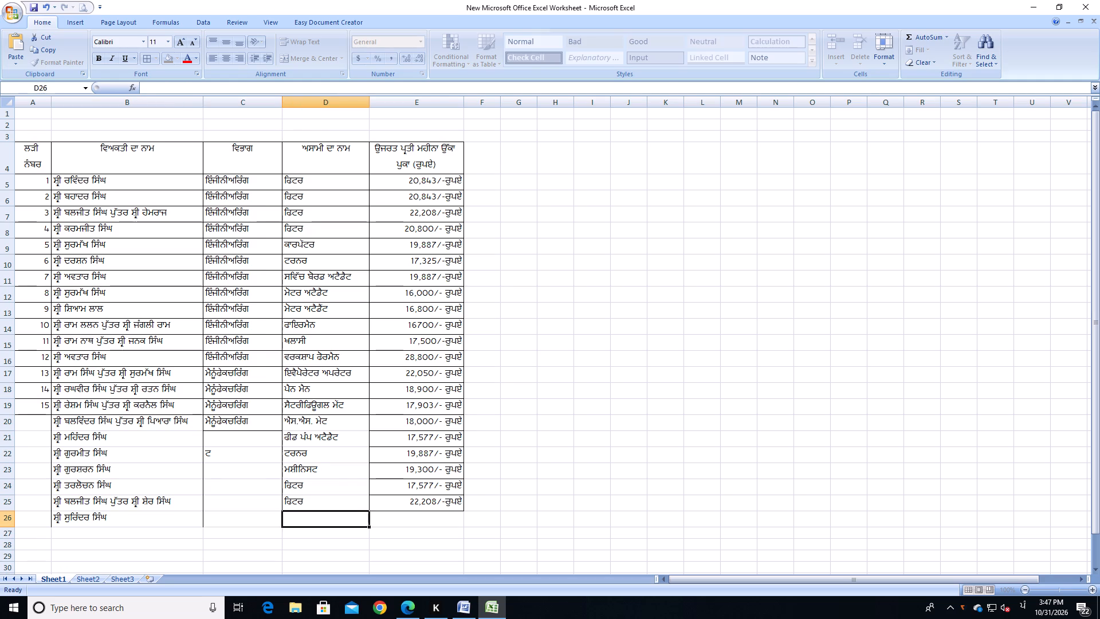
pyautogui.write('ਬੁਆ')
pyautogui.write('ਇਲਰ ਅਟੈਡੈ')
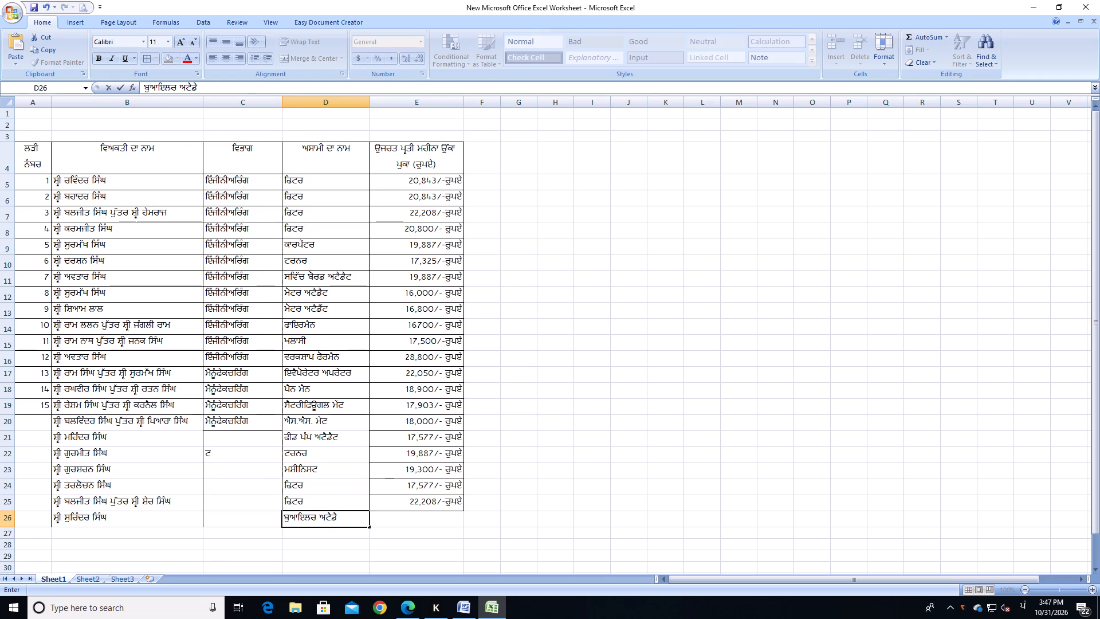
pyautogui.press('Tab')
# Copy the monthly rate from the row above into row 26 and change it to 19,887/-ਰੁਪਏ.
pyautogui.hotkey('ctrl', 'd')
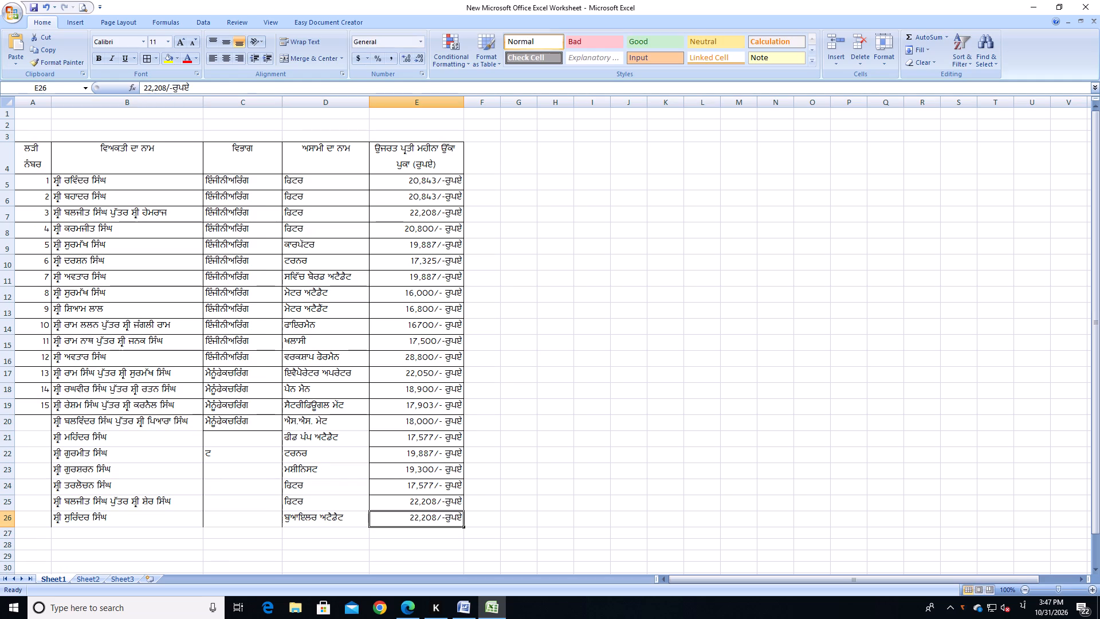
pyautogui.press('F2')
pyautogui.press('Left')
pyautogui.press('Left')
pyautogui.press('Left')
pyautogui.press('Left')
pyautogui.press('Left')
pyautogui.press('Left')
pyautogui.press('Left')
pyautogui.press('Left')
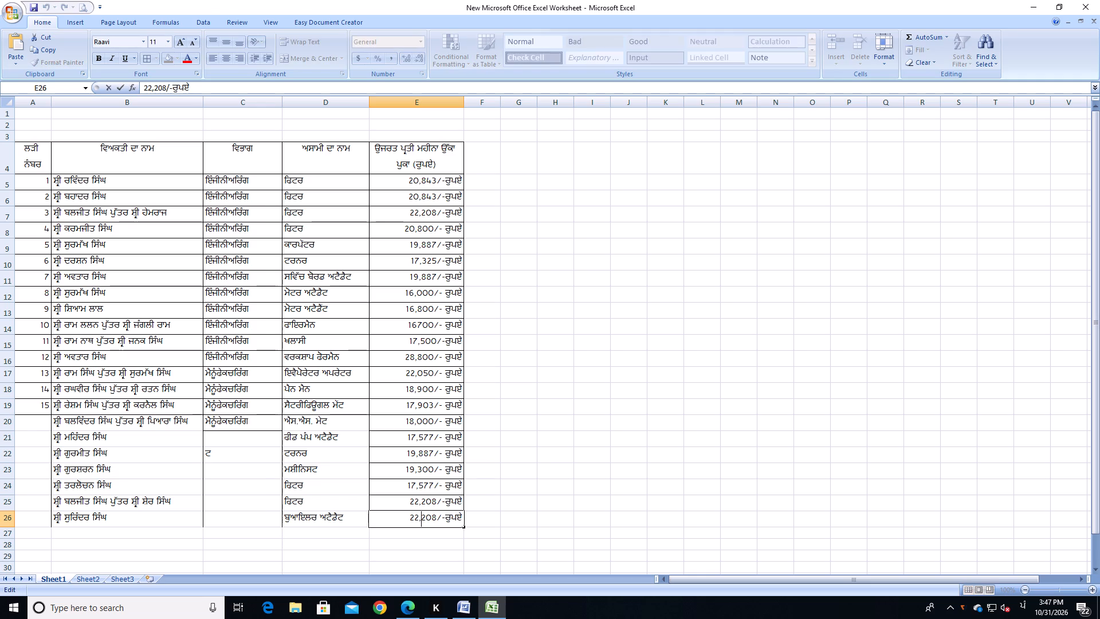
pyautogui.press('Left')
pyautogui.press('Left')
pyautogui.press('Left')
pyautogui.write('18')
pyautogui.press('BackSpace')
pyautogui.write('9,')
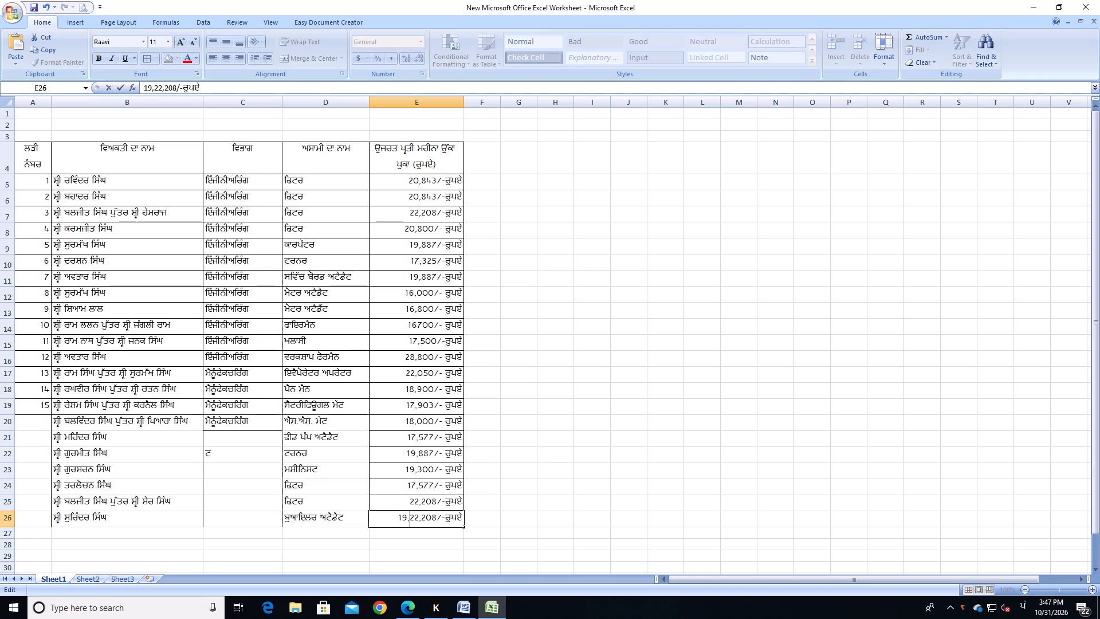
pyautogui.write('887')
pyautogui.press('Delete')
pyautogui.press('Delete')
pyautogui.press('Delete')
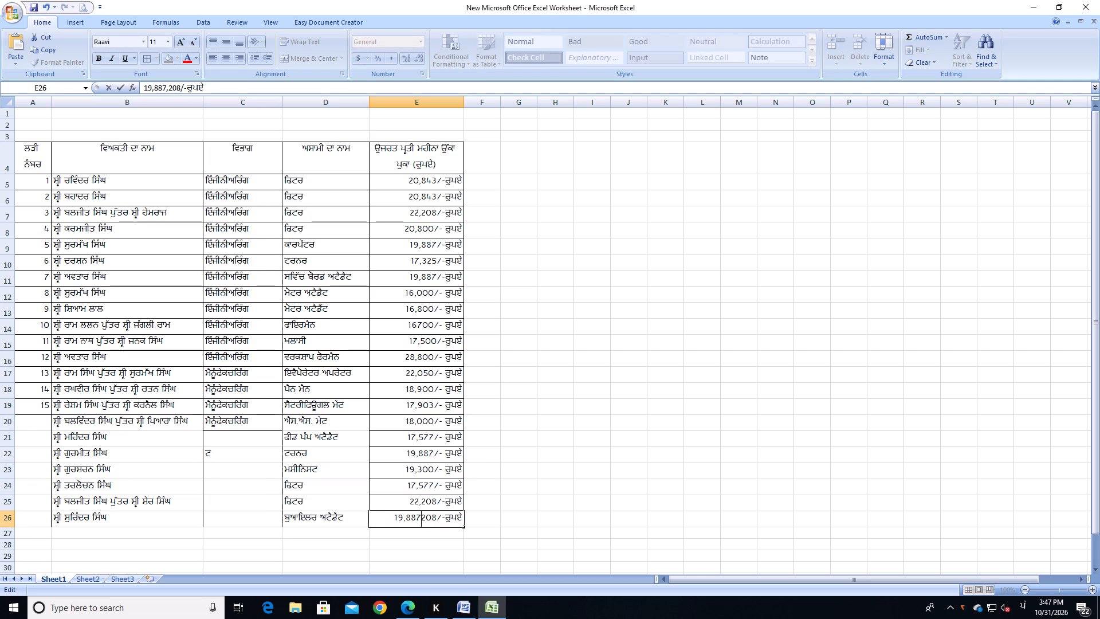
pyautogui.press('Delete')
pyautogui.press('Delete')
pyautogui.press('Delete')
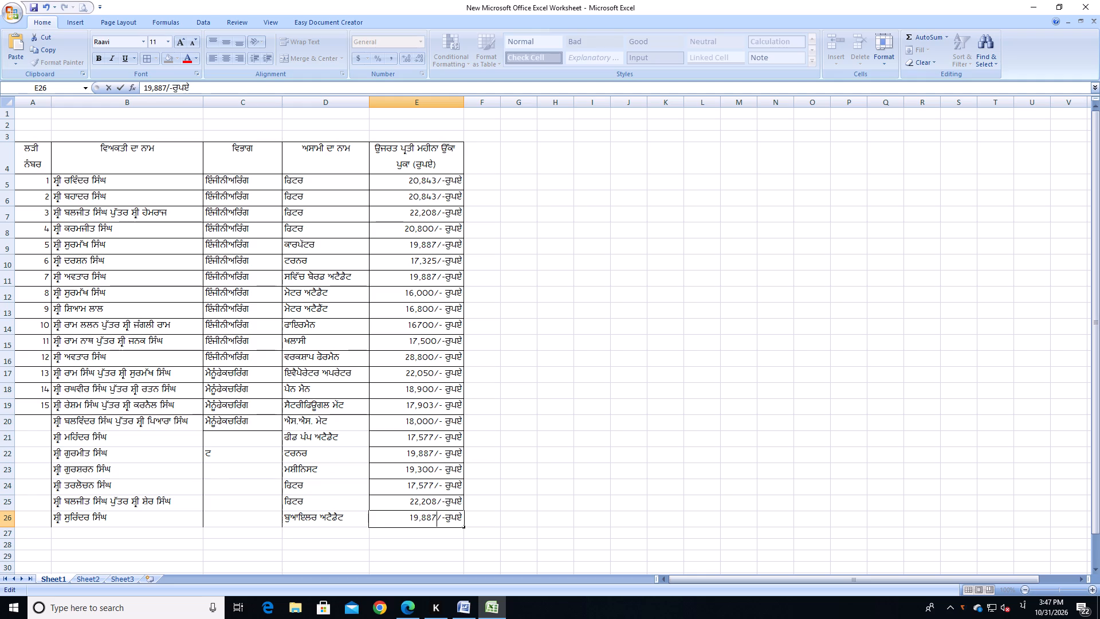
# Extend the serial number series in column A down to row 26, numbering the added workers 16 to 22.
pyautogui.moveTo(36, 180); pyautogui.dragTo(38, 405)
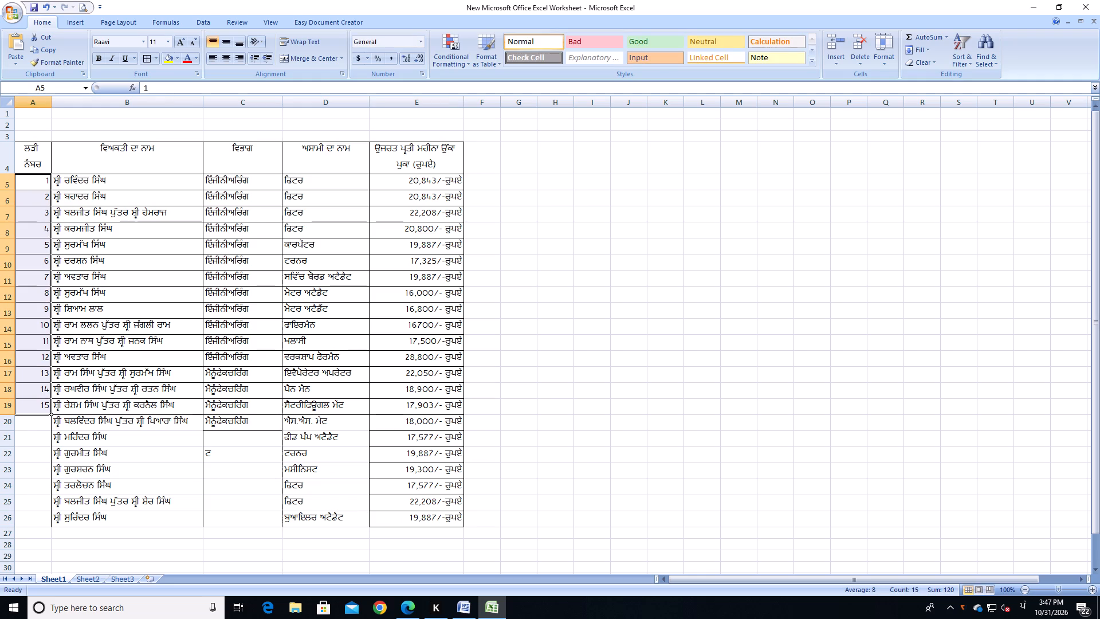
pyautogui.moveTo(52, 416); pyautogui.dragTo(44, 524)
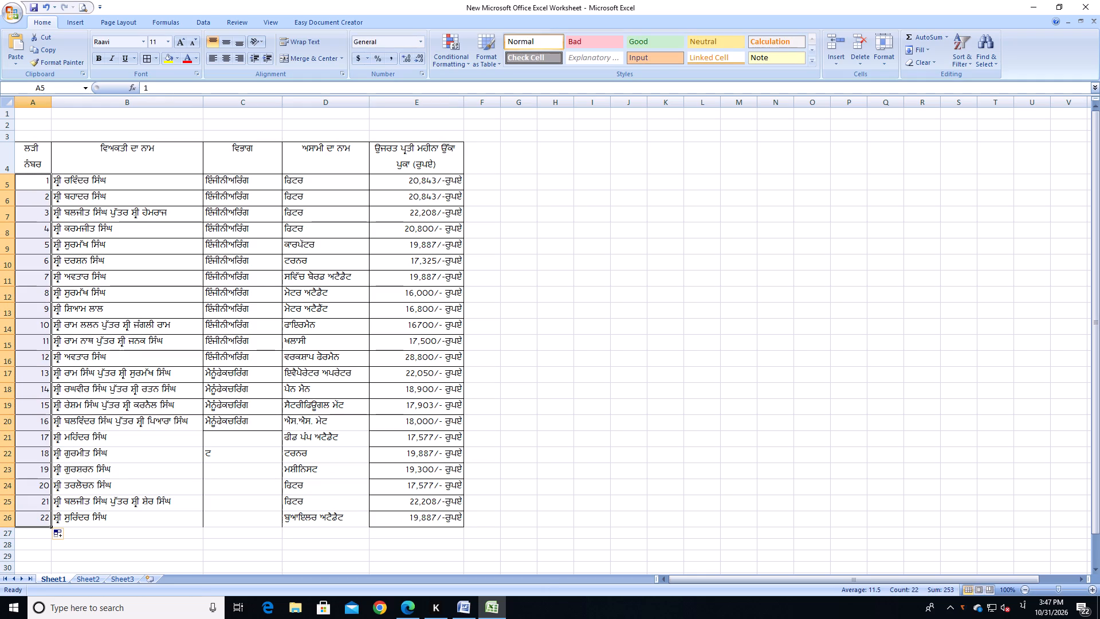
# Enter the department ਇੰਜੀਨੀਅਰਿੰਗ for the workers in rows 21 to 26.
pyautogui.click(225, 434)
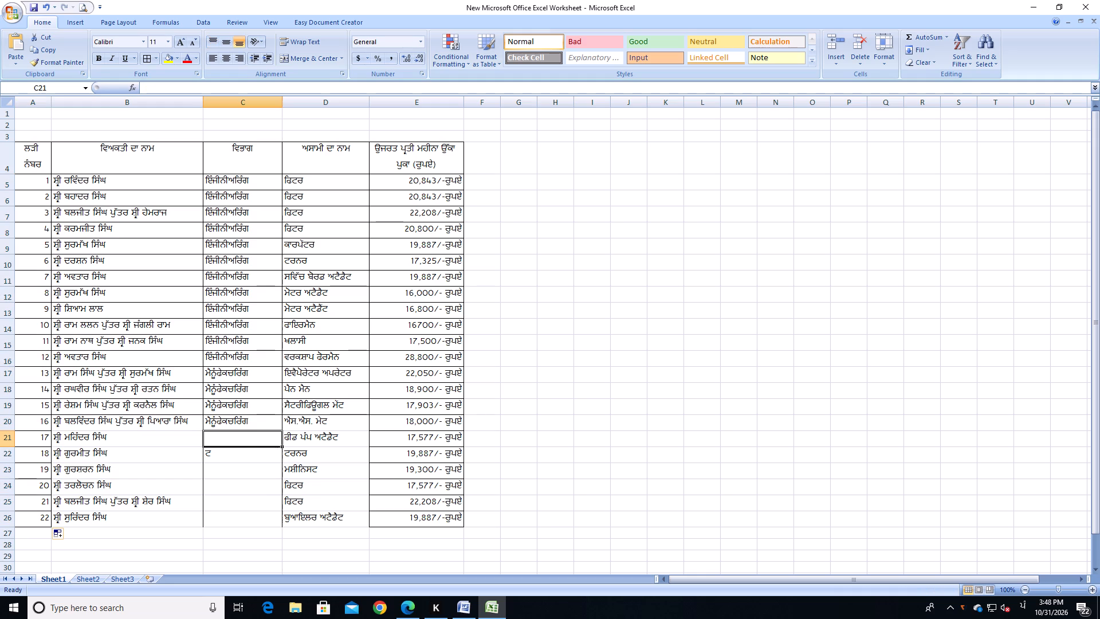
pyautogui.press('Down')
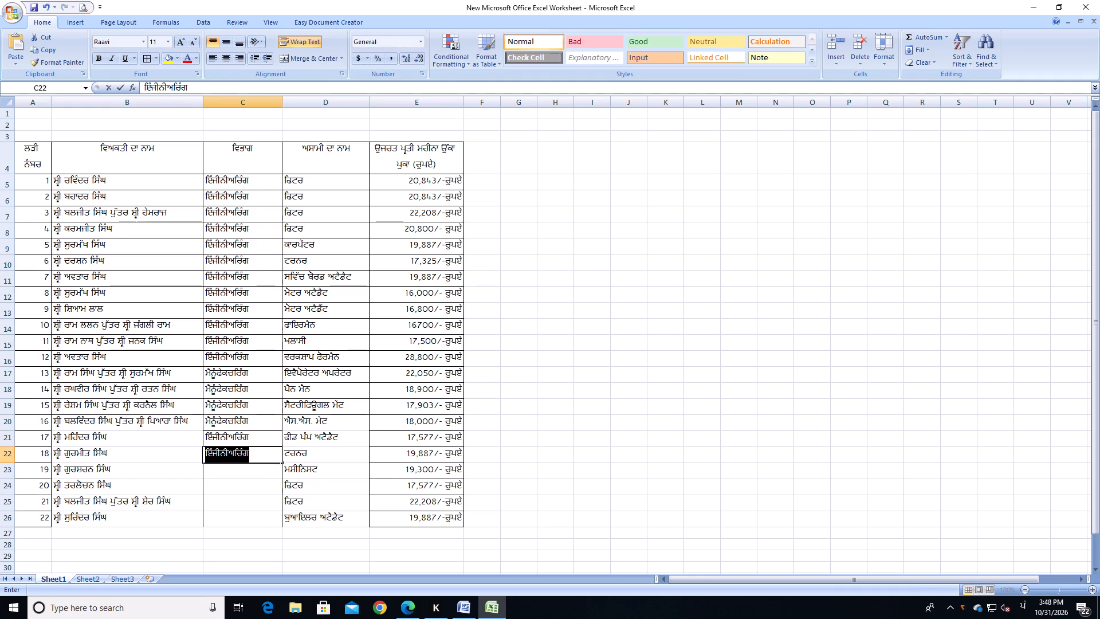
pyautogui.press('Down')
pyautogui.press('Down')
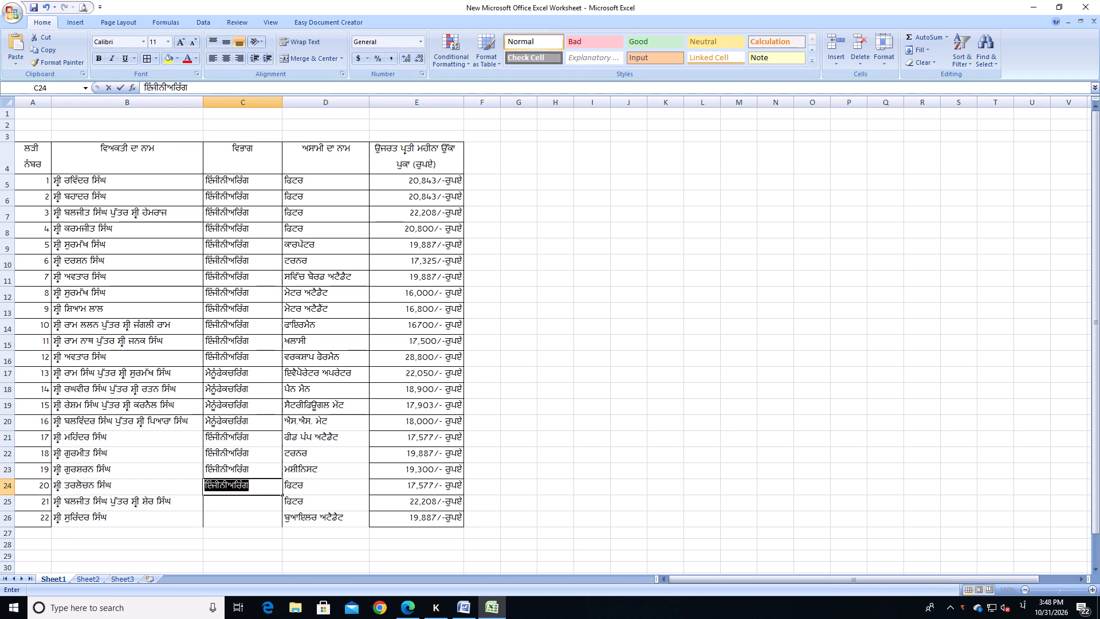
pyautogui.press('Down')
pyautogui.press('Down')
pyautogui.press('Up')
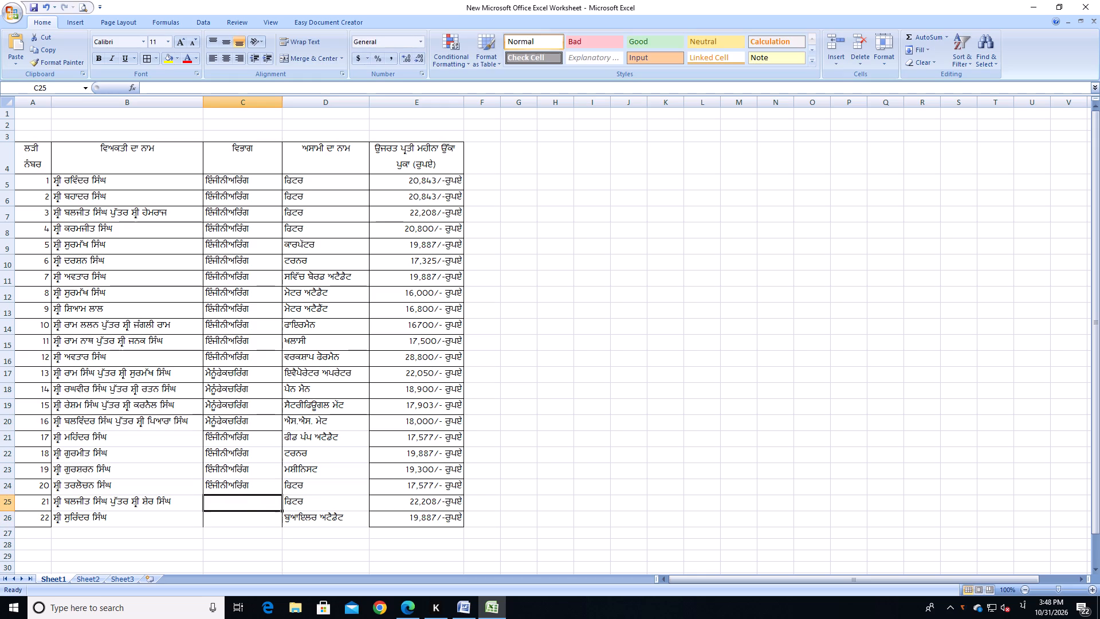
pyautogui.press('Down')
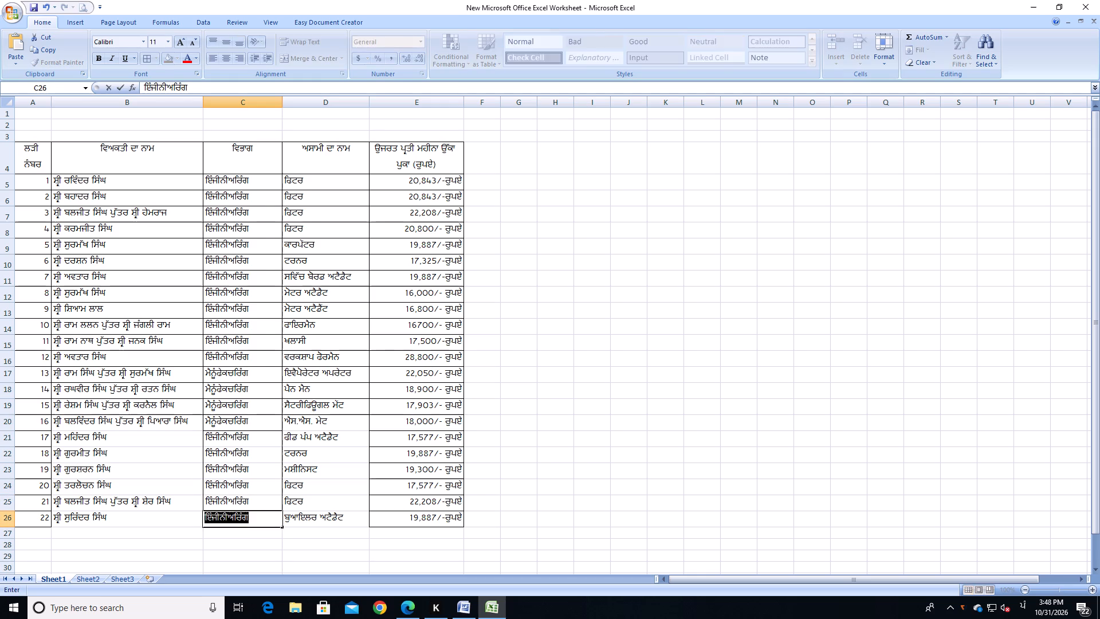
pyautogui.press('Down')
# In row 27, enter the next worker's name, the department ਲੇਖਾ and the post ਸਟੋਰ ਕੀਪਰ.
pyautogui.press('Left')
pyautogui.press('Left')
pyautogui.press('Right')
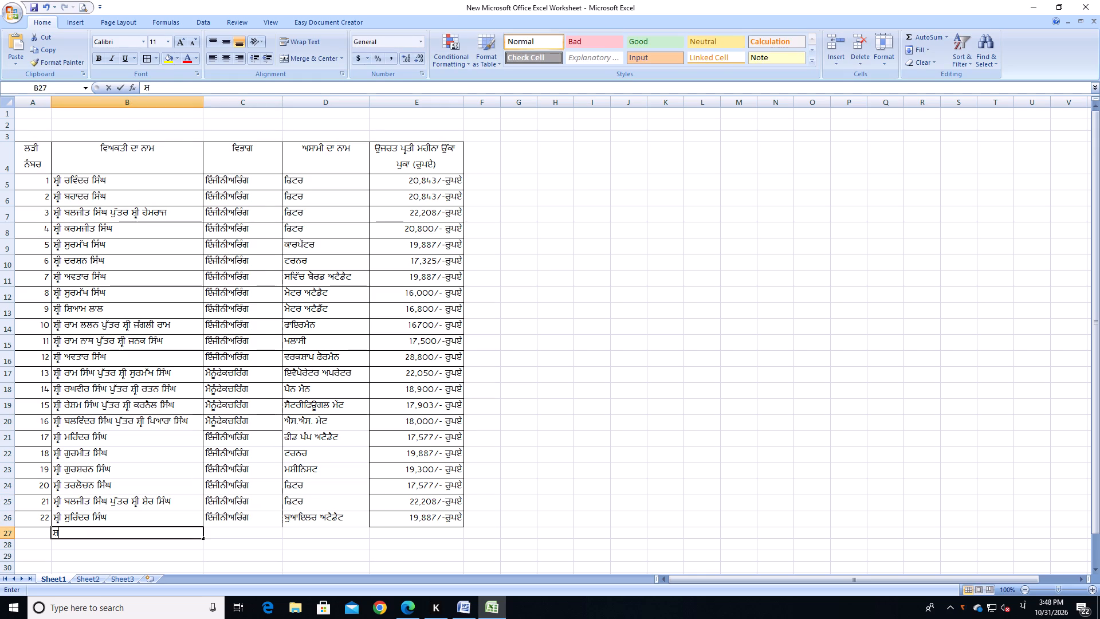
pyautogui.press('BackSpace')
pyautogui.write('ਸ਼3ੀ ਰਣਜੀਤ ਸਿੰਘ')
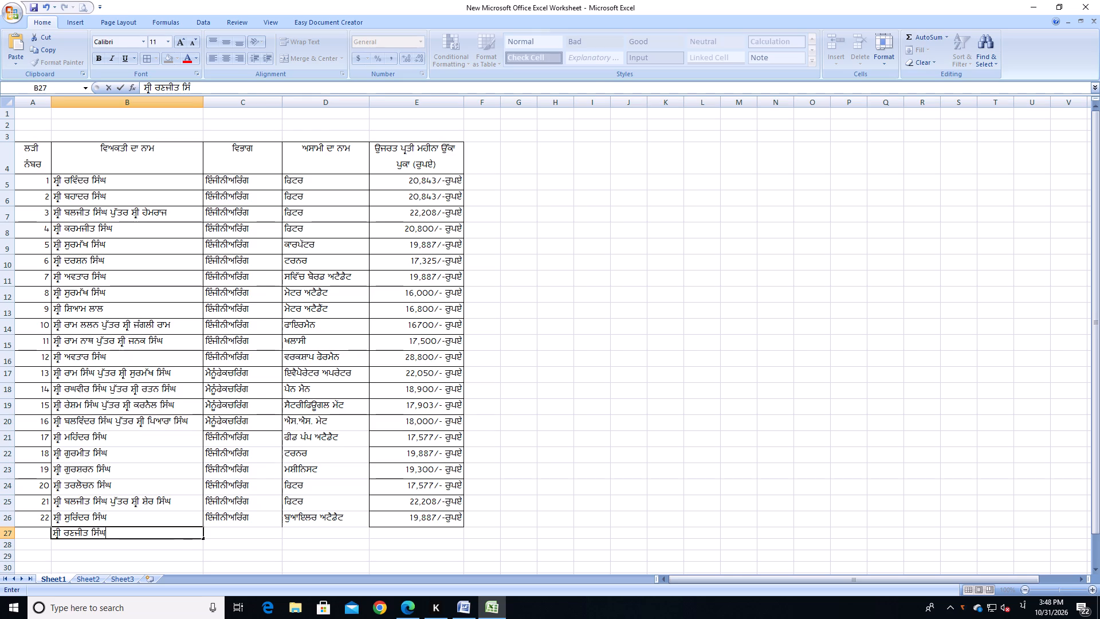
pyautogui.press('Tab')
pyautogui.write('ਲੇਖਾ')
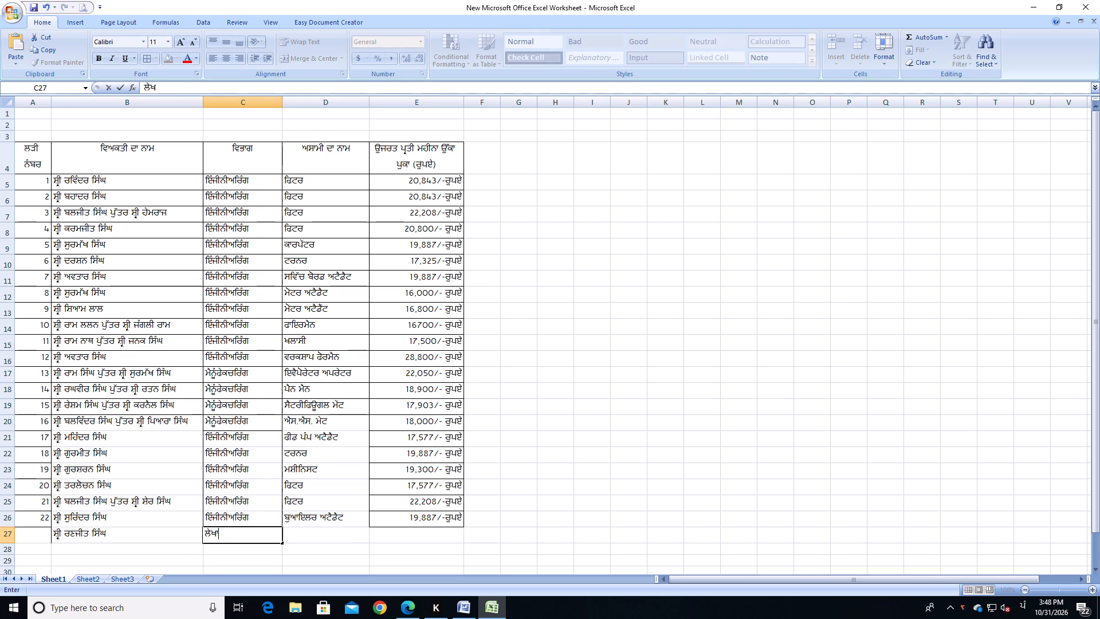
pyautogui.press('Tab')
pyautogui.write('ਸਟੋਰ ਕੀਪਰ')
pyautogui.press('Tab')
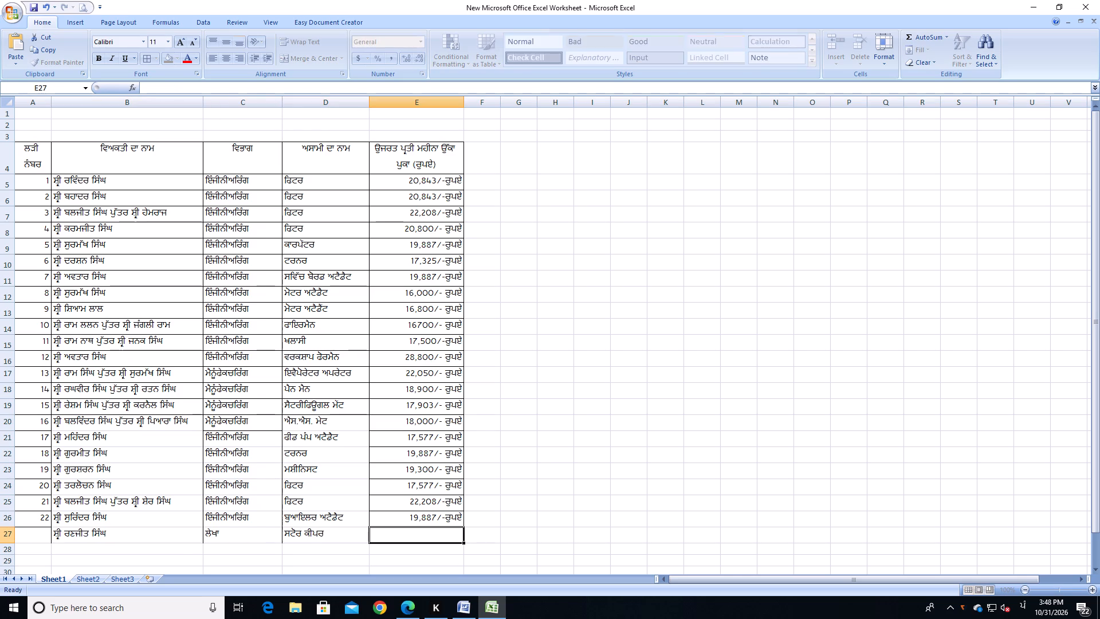
# Enter the monthly rate 20,265/- ਰੁਪਏ in row 27.
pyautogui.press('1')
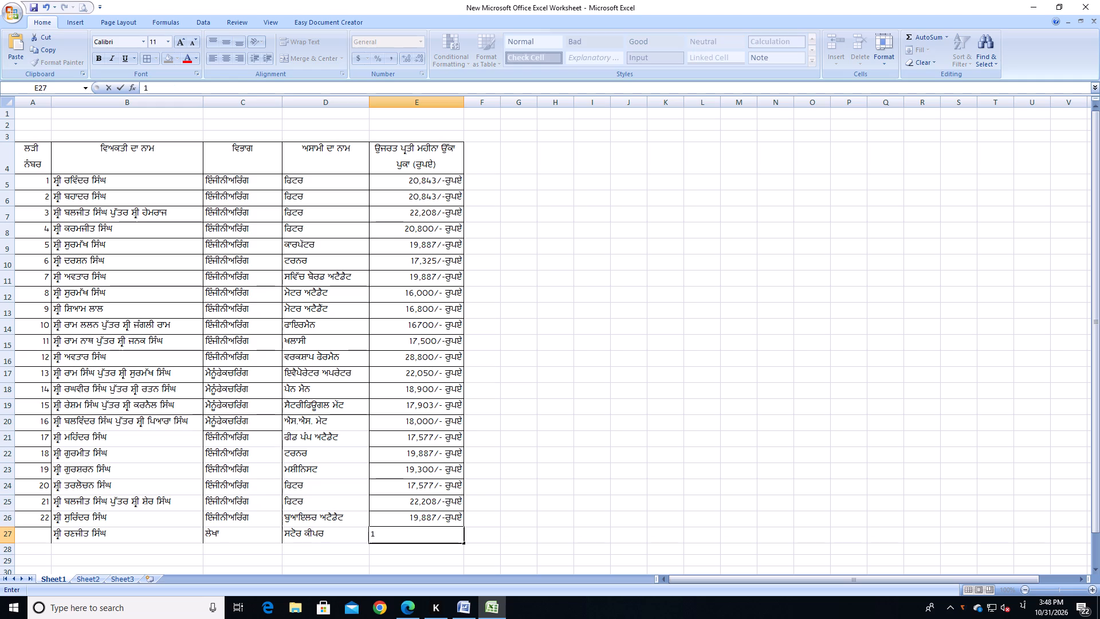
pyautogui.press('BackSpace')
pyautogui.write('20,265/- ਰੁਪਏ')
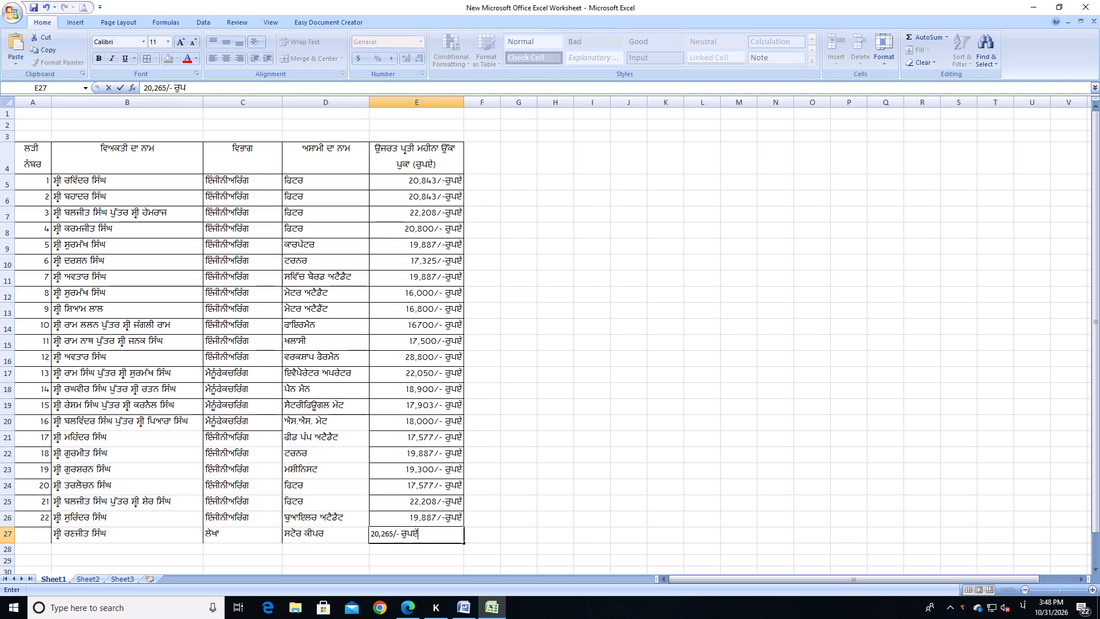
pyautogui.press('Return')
# In row 28, enter the next worker's name, the department ਲੇਖਾ and the post ਸ਼ੇਅਰ ਕਲਰਕ.
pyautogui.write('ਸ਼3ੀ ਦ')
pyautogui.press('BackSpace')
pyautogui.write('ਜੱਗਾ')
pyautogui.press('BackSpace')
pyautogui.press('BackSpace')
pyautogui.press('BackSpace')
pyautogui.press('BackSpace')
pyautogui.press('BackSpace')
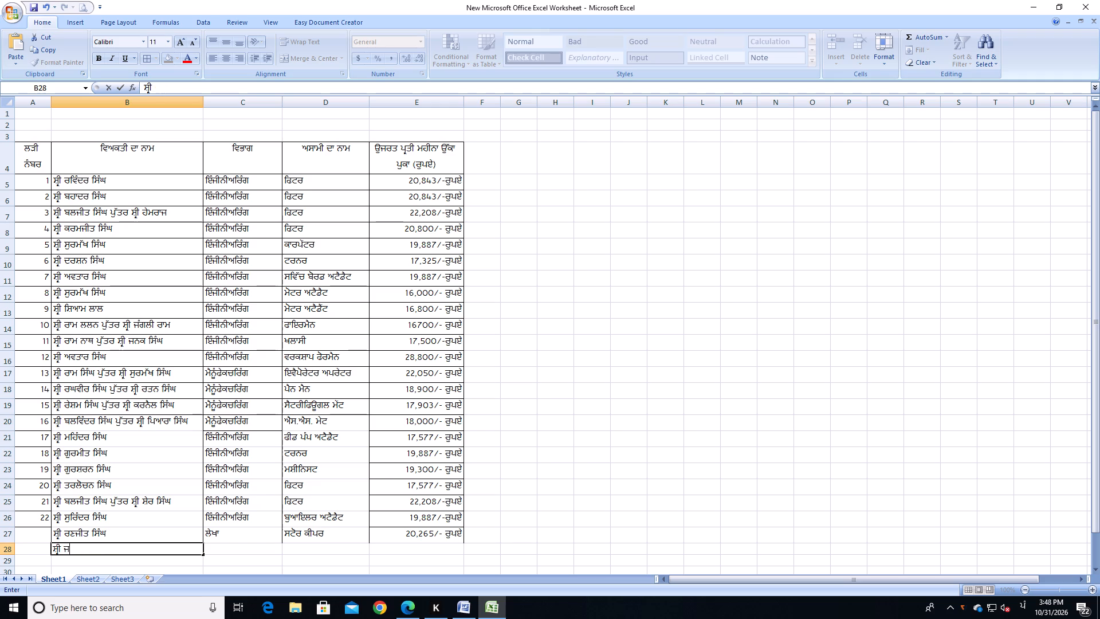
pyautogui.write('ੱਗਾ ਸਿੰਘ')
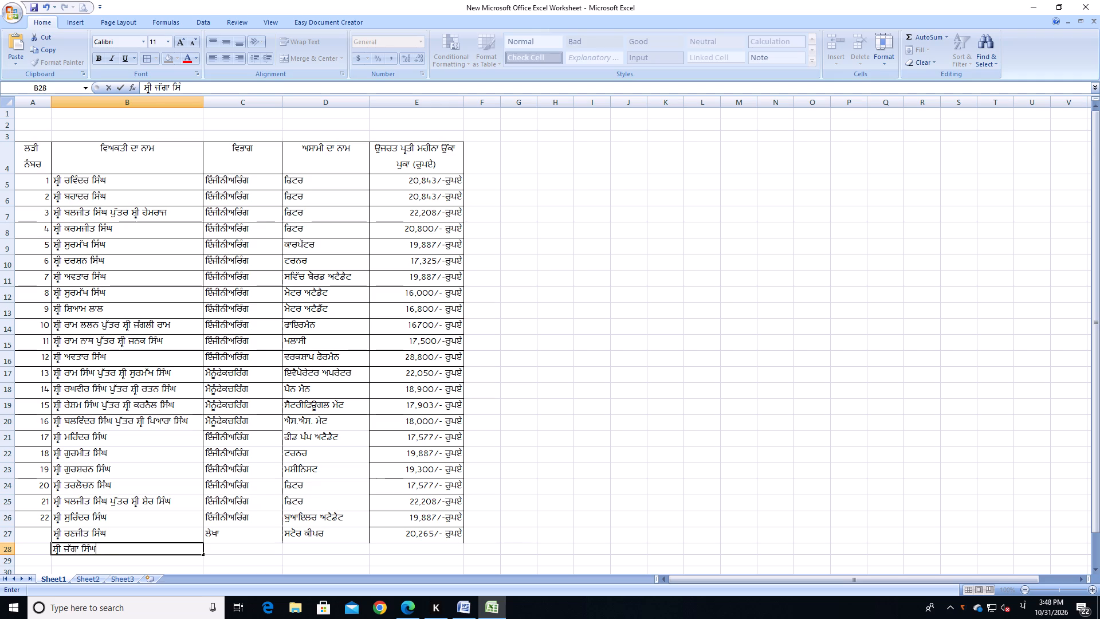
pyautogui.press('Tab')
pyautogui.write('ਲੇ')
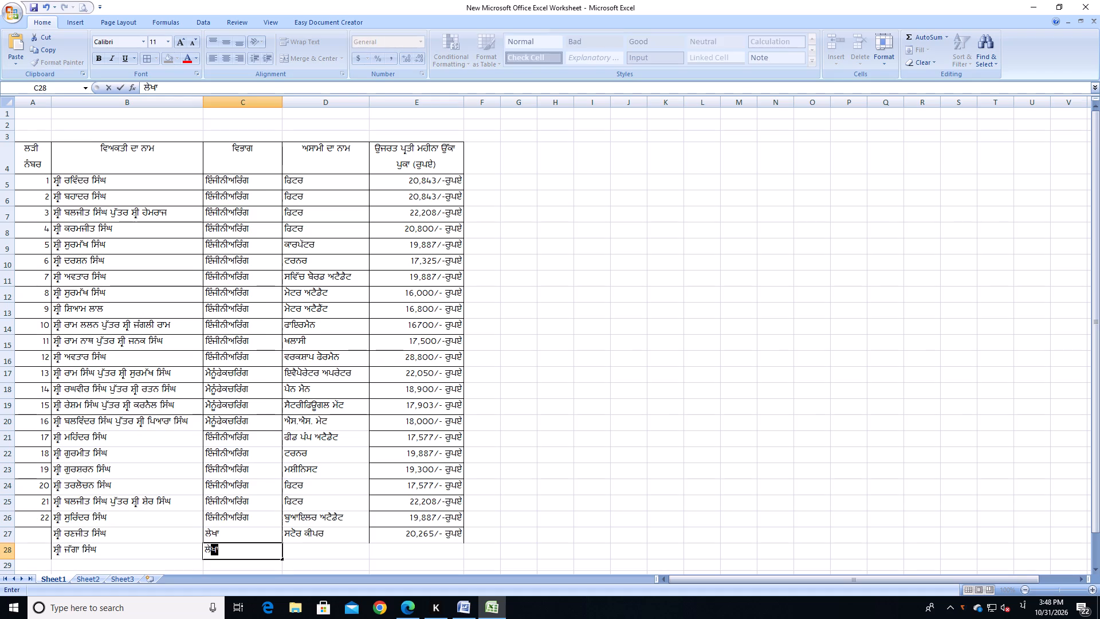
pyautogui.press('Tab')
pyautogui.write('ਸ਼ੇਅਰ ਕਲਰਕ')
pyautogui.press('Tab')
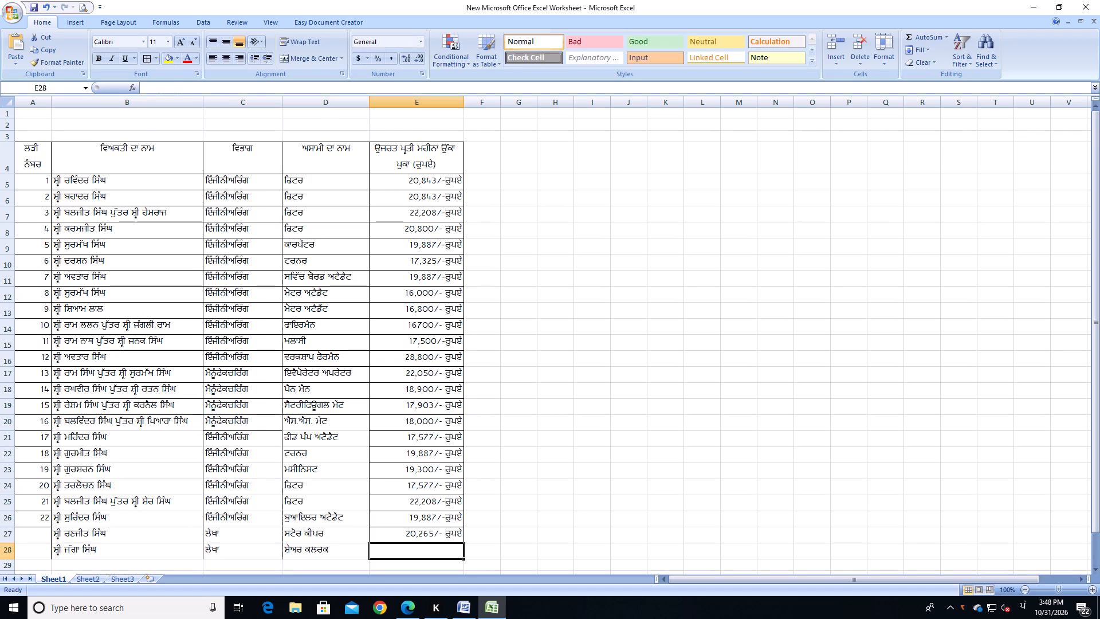
# Enter the monthly rate 18,900/- ਰੁਪਏ in row 28.
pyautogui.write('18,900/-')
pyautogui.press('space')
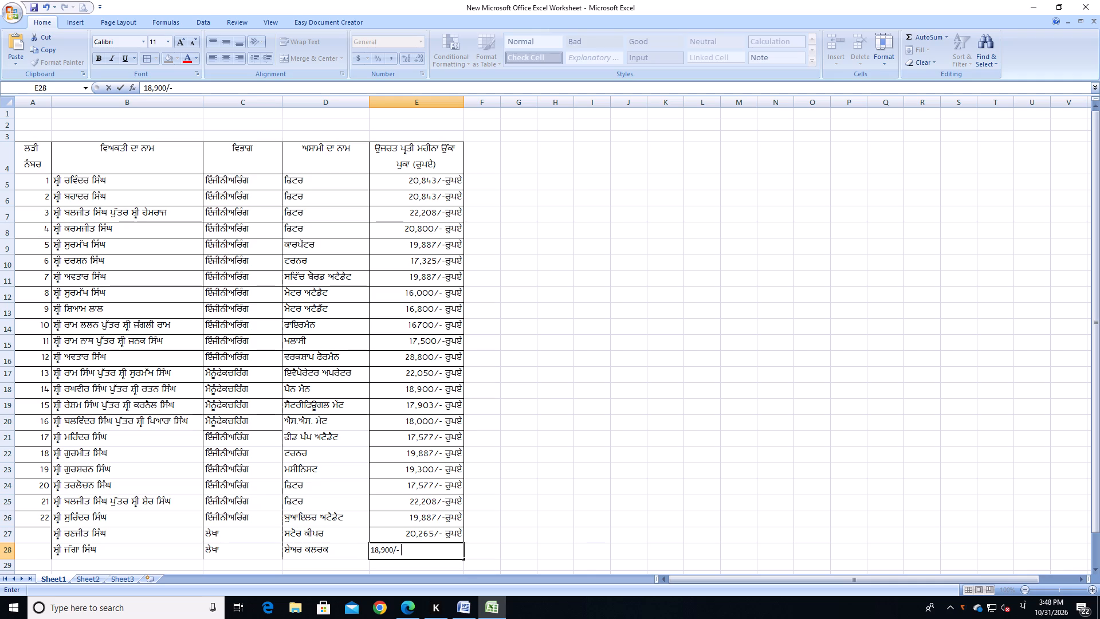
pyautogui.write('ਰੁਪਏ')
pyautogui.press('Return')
# In row 29, enter the next worker's name, the department ਲੇਖਾ and the post ਲੇਖਾਕਾਰ.
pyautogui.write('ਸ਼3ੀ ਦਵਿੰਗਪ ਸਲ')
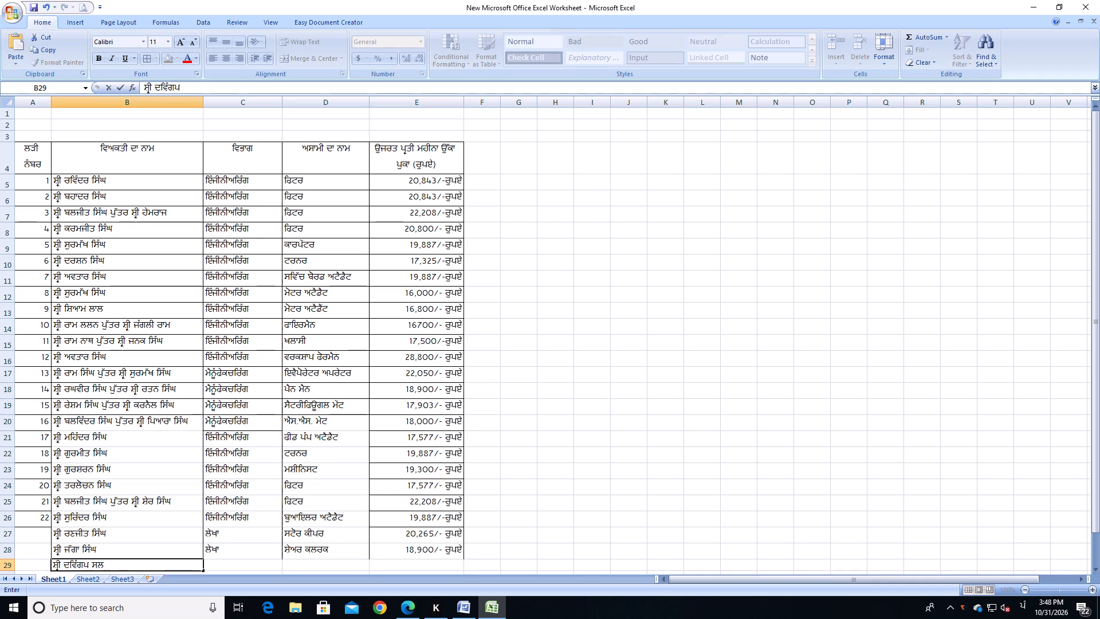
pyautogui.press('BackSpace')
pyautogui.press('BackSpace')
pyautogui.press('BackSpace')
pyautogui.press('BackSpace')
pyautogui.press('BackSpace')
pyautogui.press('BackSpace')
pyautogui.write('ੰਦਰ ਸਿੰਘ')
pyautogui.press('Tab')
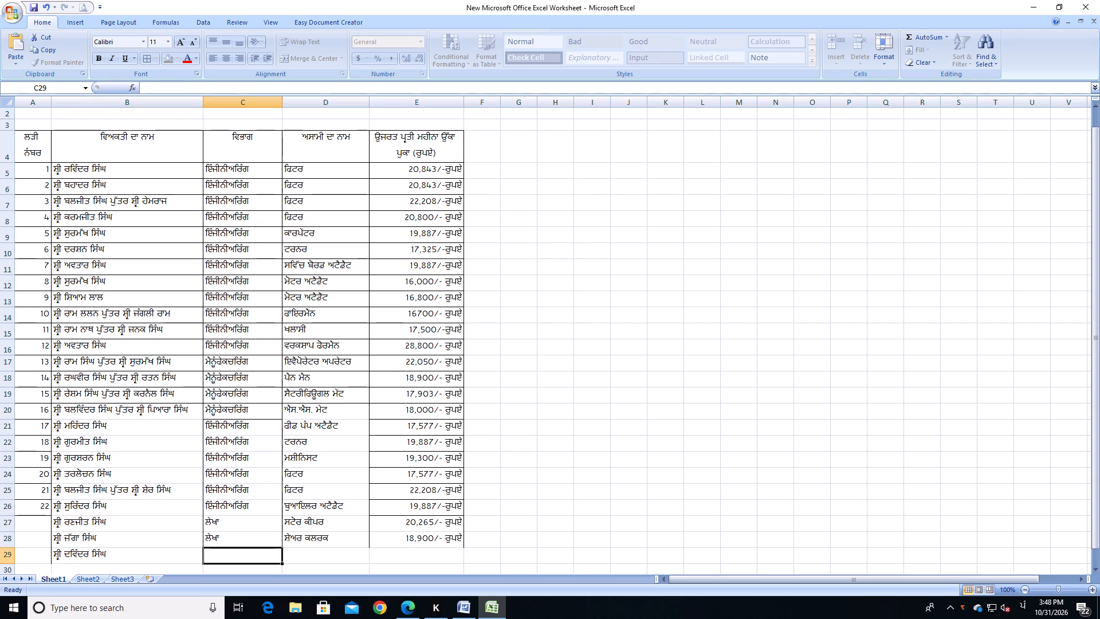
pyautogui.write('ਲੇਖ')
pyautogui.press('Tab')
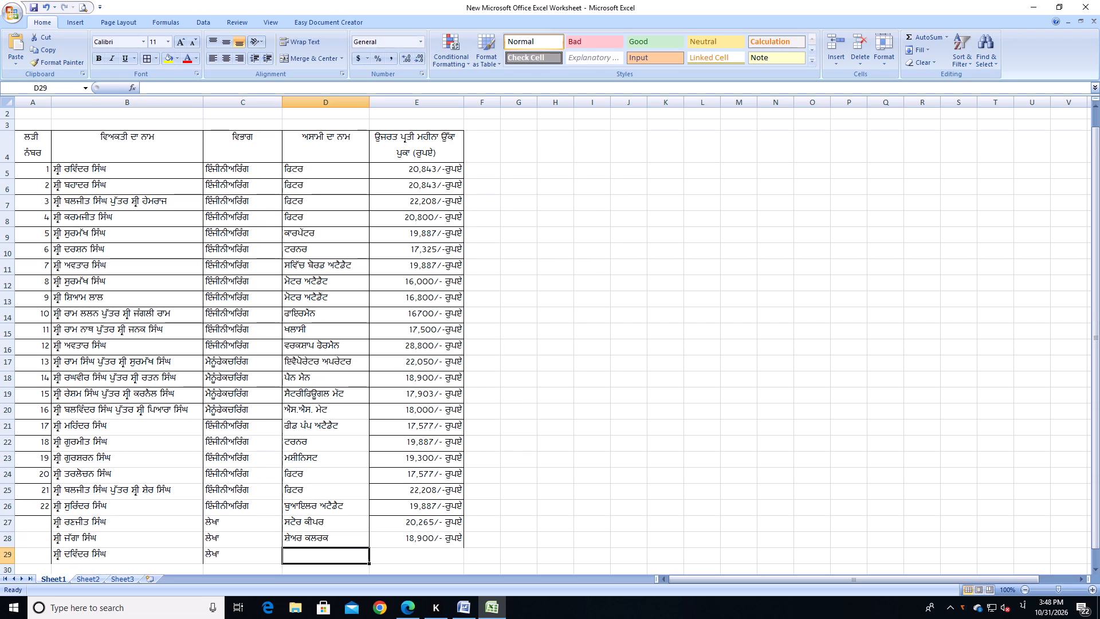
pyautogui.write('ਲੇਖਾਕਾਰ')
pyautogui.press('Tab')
# Enter the monthly rate 21,000/- ਰੁਪਏ in row 29.
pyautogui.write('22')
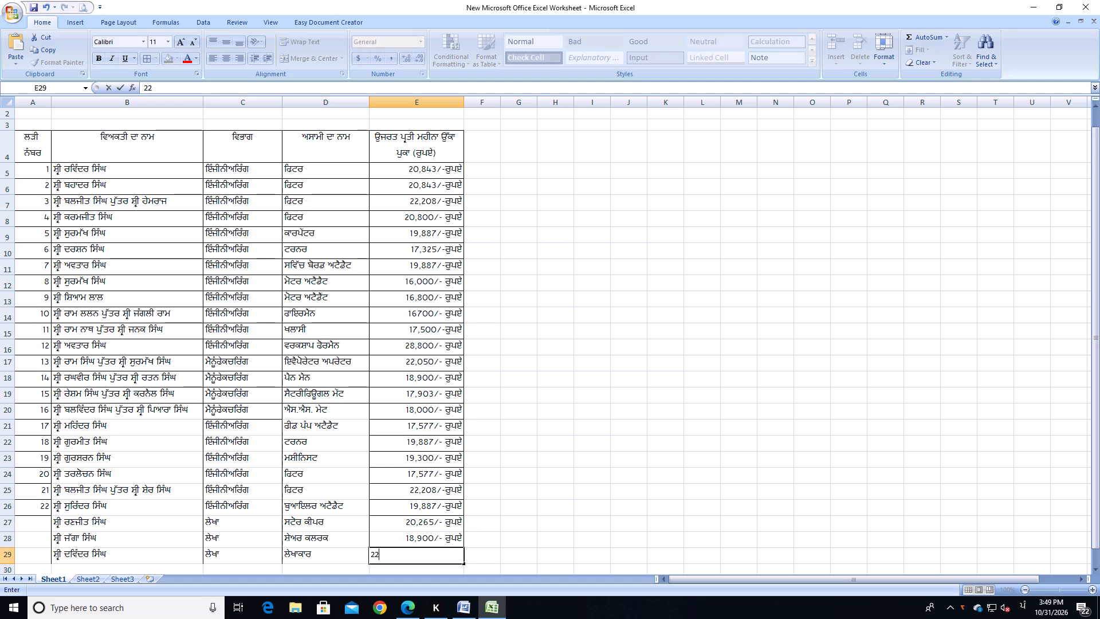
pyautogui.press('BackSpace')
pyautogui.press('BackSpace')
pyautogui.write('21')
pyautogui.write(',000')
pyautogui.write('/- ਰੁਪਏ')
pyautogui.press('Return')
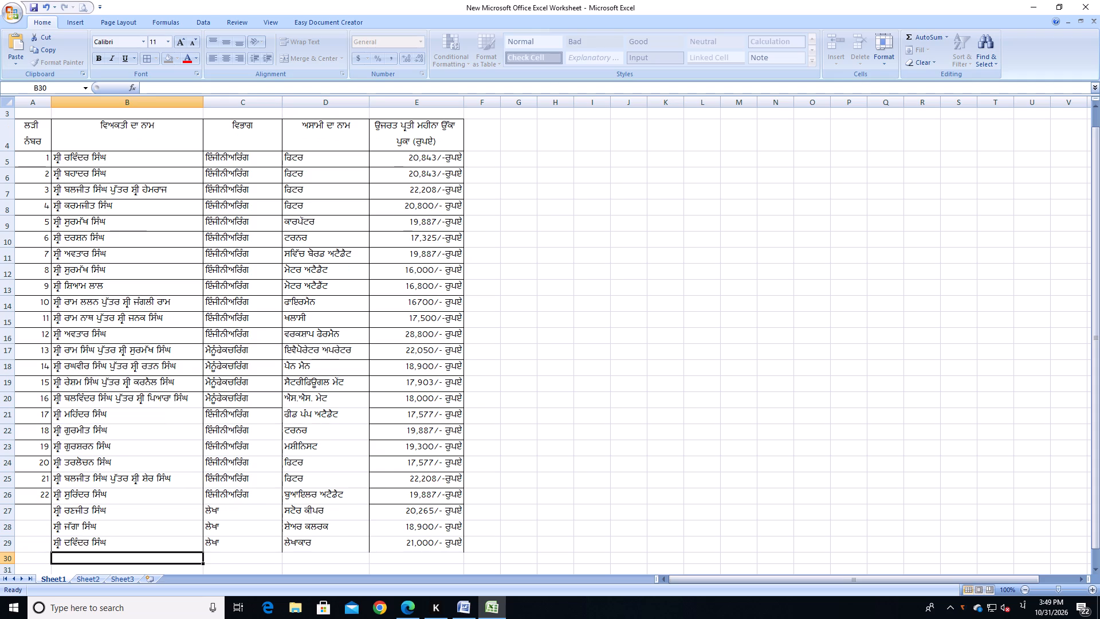
# Extend the serial number series in column A down to row 30, numbering rows 27 to 30 as 23 to 26.
pyautogui.moveTo(45, 342); pyautogui.dragTo(42, 501)
pyautogui.moveTo(53, 503); pyautogui.dragTo(48, 565)
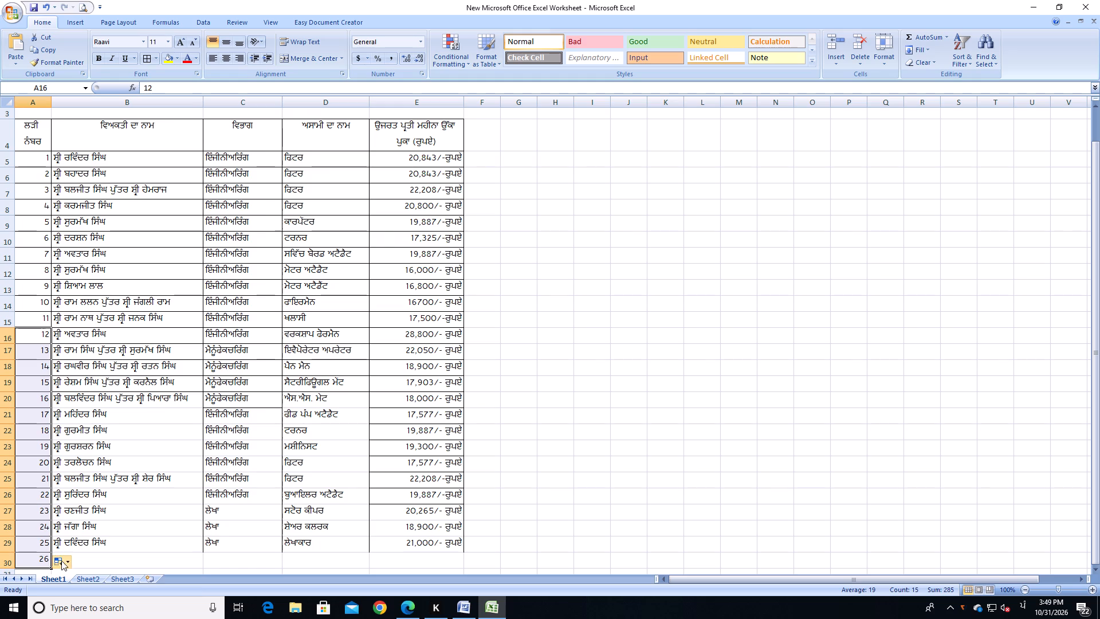
# Enter the next worker's name in row 30, beside serial number 26.
pyautogui.click(78, 557)
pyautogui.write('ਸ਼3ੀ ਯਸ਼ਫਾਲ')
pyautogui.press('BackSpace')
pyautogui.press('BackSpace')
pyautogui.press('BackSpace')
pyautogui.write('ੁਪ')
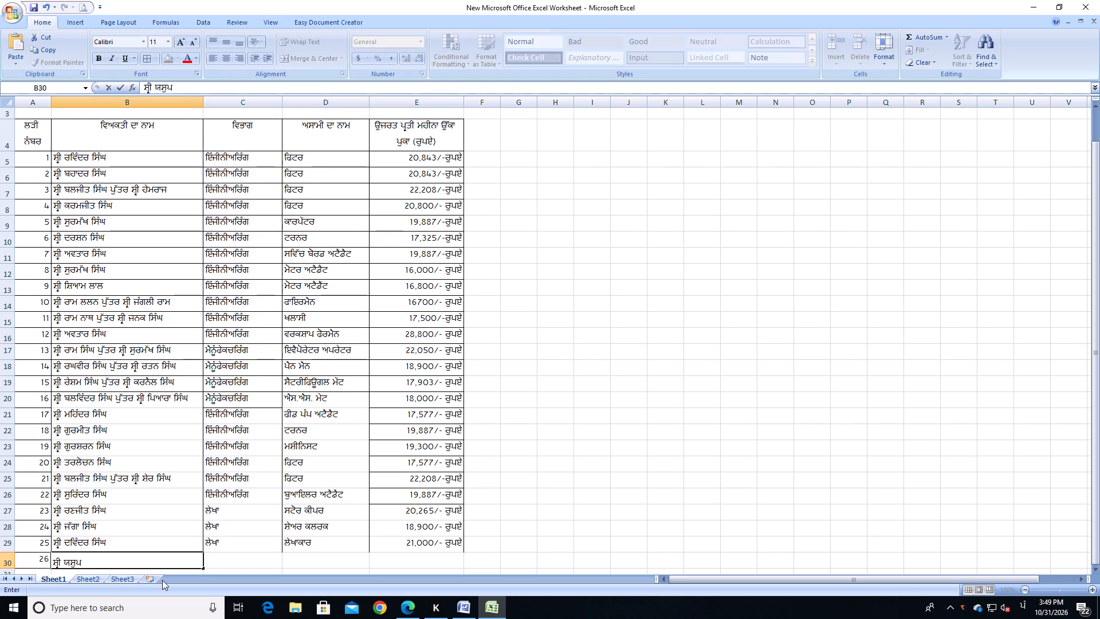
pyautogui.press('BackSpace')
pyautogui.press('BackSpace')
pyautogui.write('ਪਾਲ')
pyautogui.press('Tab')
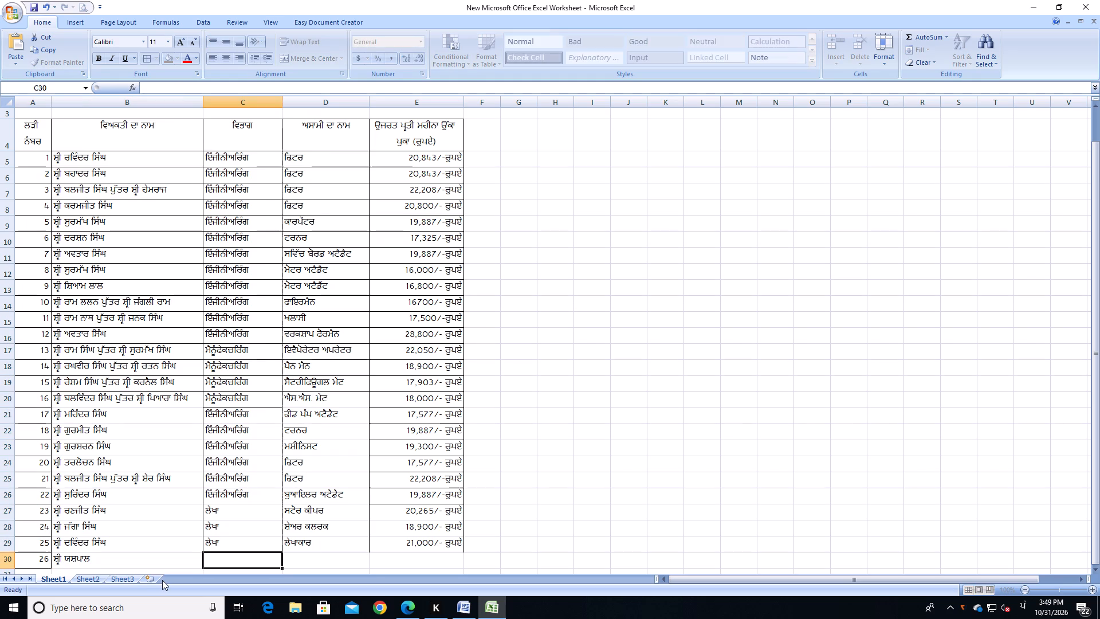
# In row 30, enter the department ਜਨਰਲ and the post ਆਫਿਸ ਸੁਪਰਡੰਟ.
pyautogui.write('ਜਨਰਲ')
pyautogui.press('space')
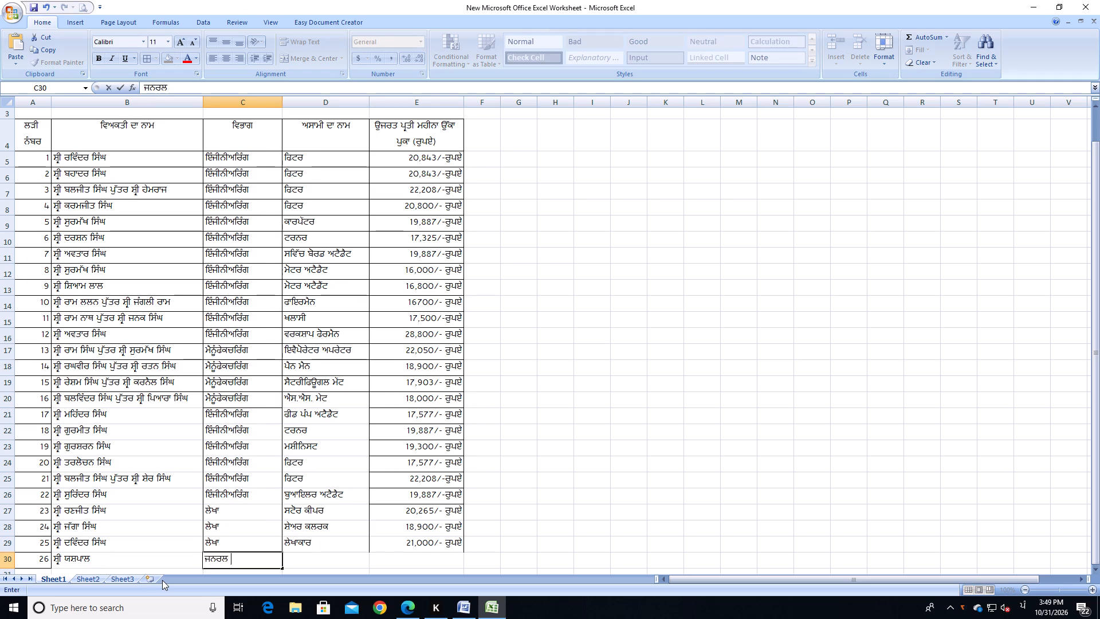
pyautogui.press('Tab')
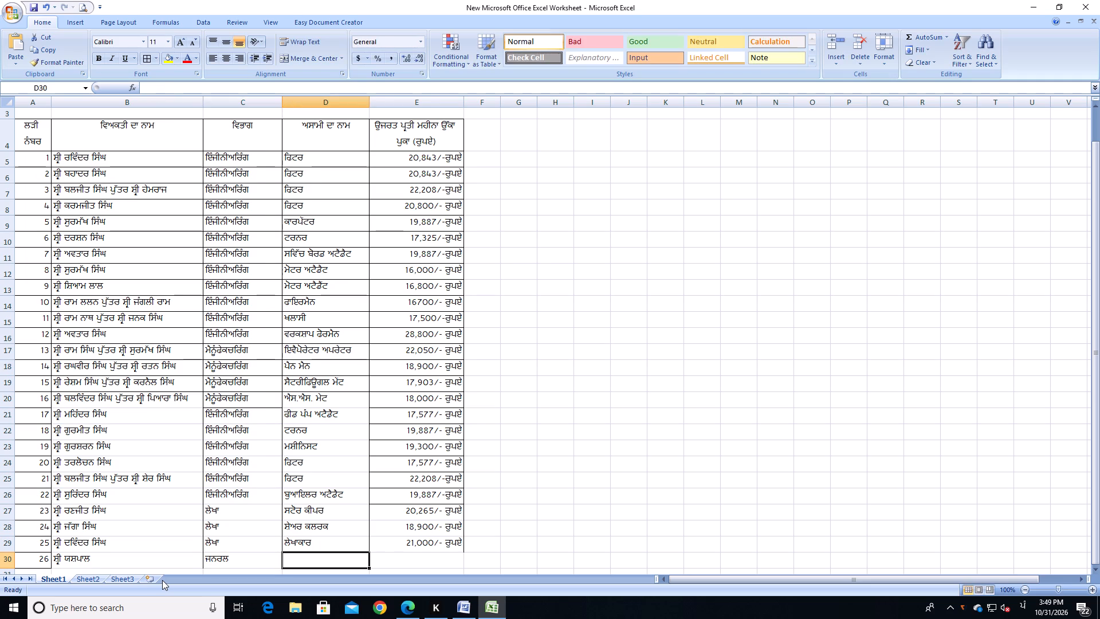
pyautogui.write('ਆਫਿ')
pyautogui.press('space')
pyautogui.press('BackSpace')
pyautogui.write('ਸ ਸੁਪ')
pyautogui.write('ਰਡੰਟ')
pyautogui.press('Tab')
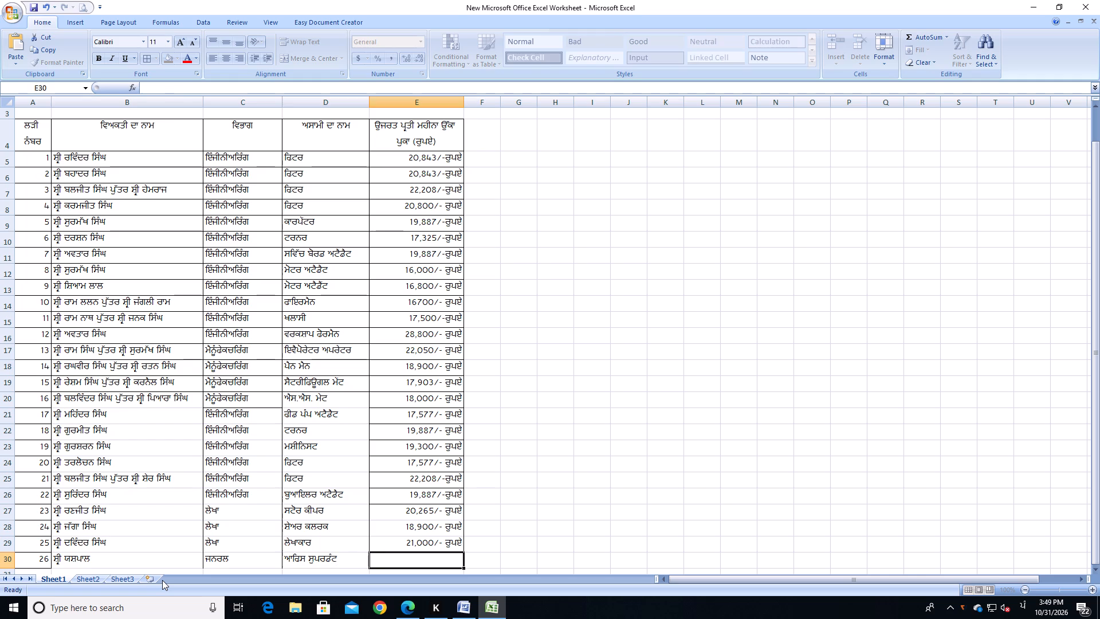
# Enter the monthly rate 25,000/- ਰੁਪਏ in row 30.
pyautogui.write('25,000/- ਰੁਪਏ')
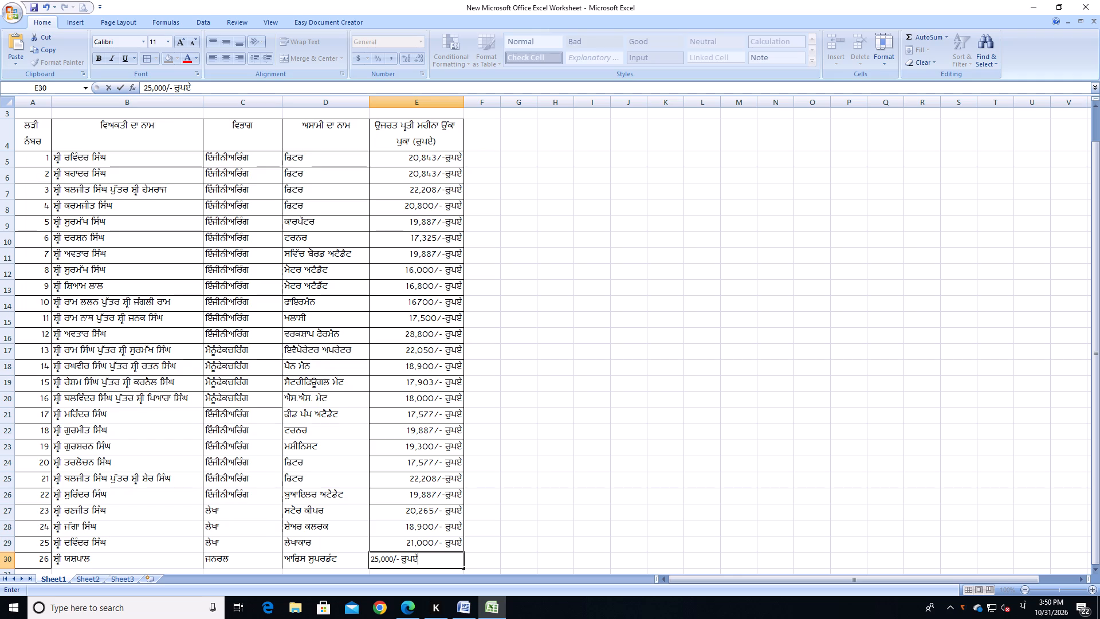
pyautogui.click(661, 461)
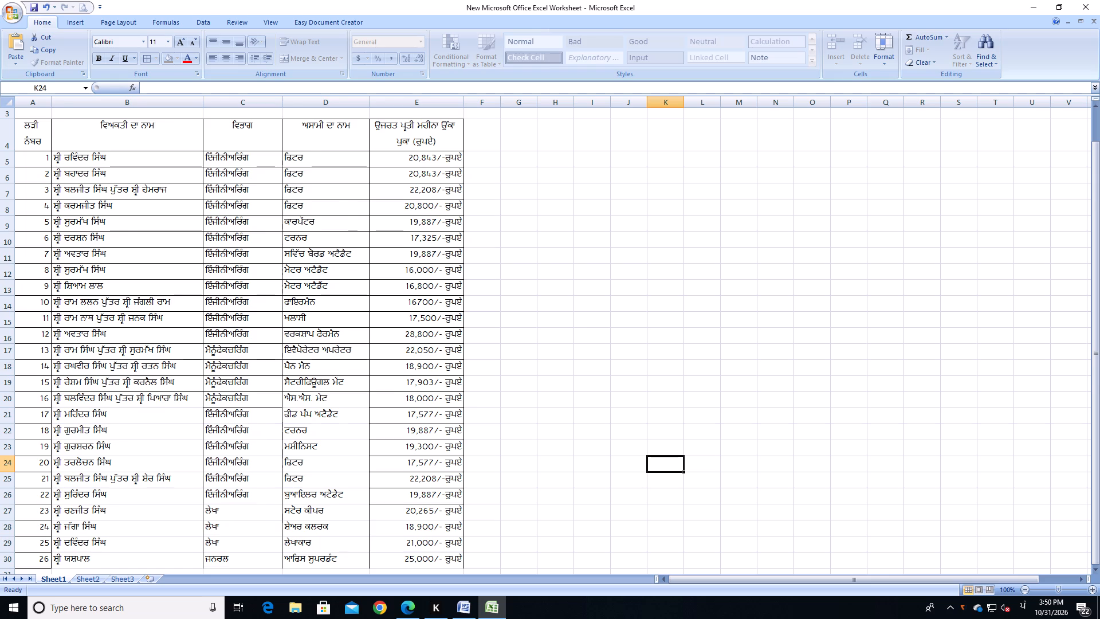
# Apply all borders to the table cells in rows 15 to 30, columns A to E.
pyautogui.scroll(-3, 653, 433)
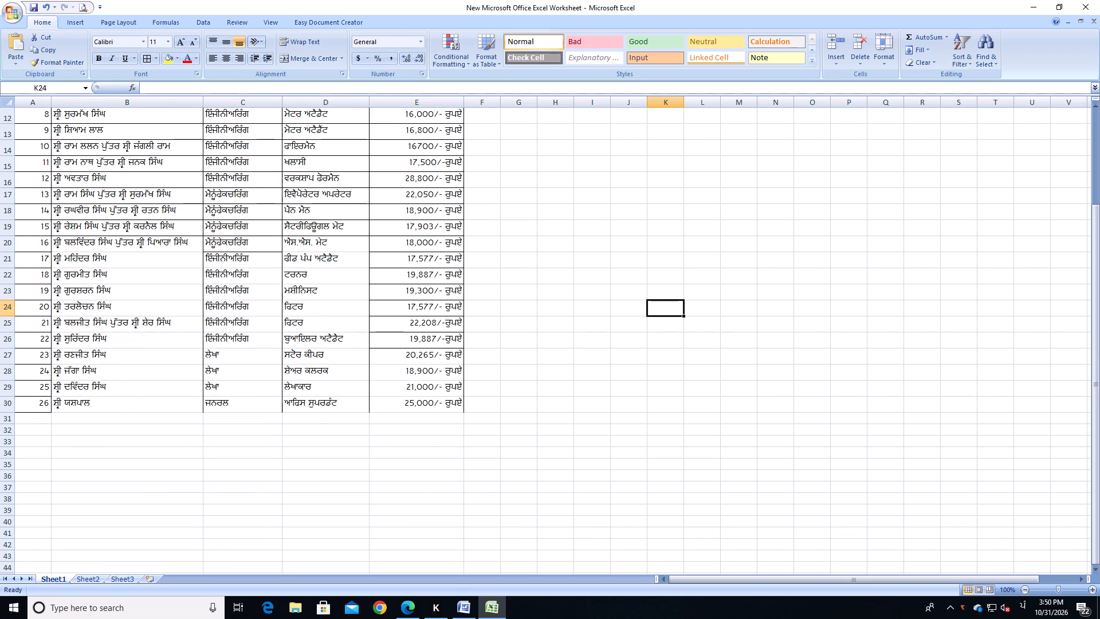
pyautogui.moveTo(42, 159); pyautogui.dragTo(367, 366)
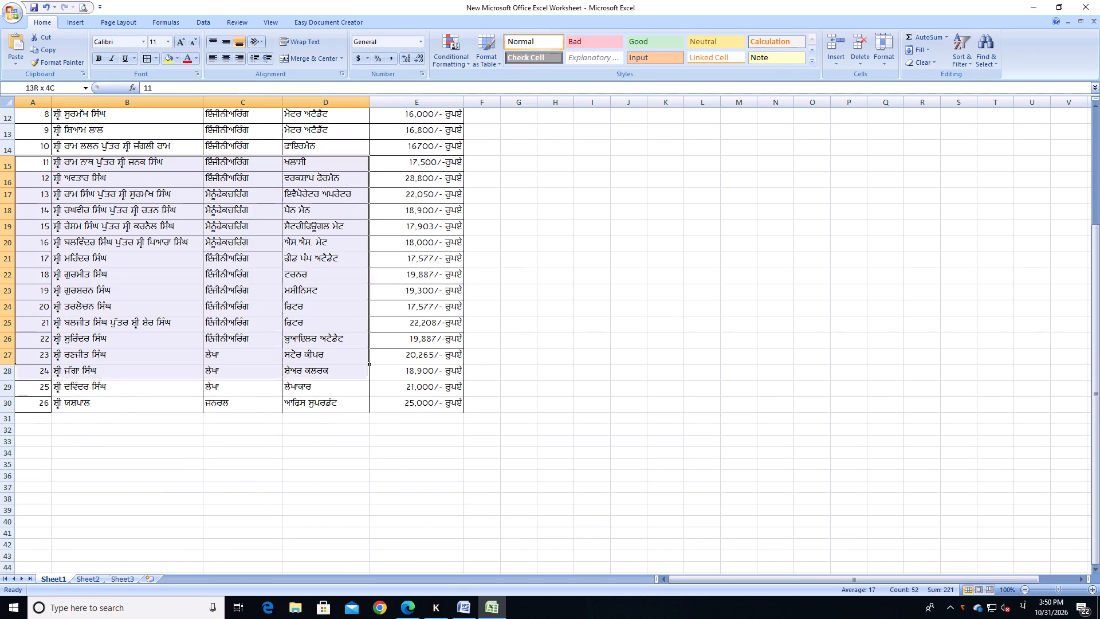
pyautogui.moveTo(367, 366); pyautogui.dragTo(423, 405)
pyautogui.click(148, 59)
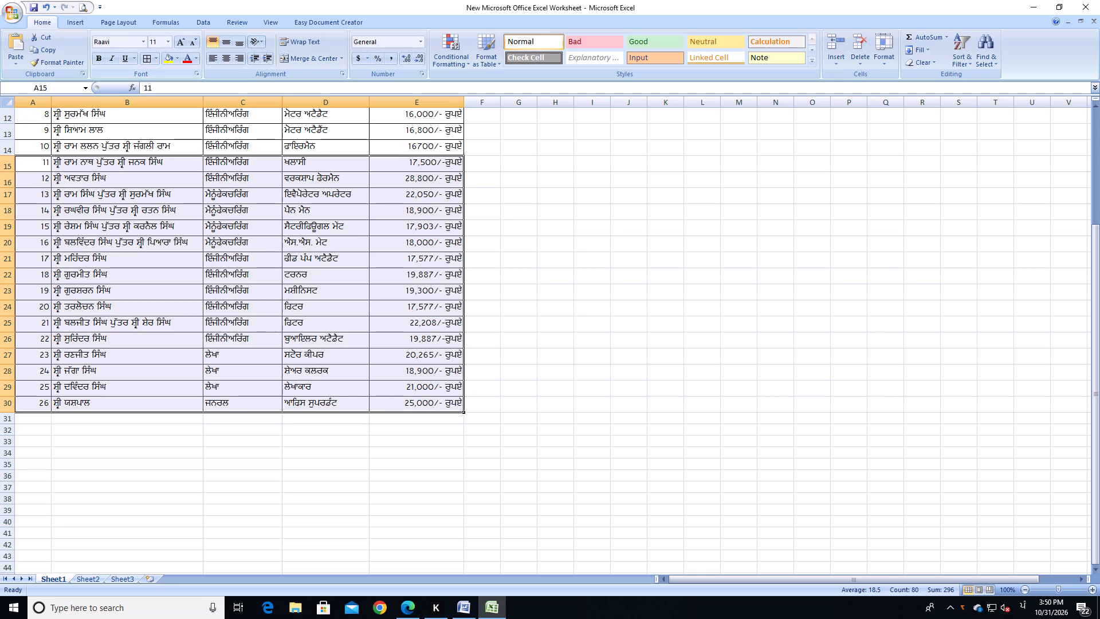
pyautogui.click(599, 350)
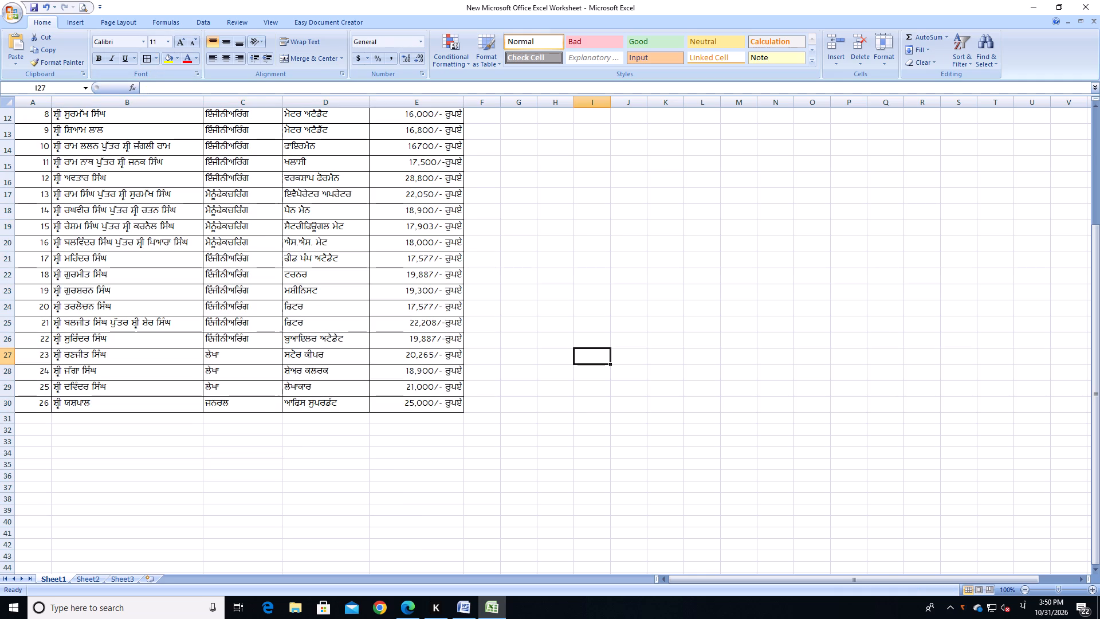
# Clear the names, departments, posts and rates of the three workers in rows 17 to 19, keeping their serial numbers.
pyautogui.scroll(4, 599, 350)
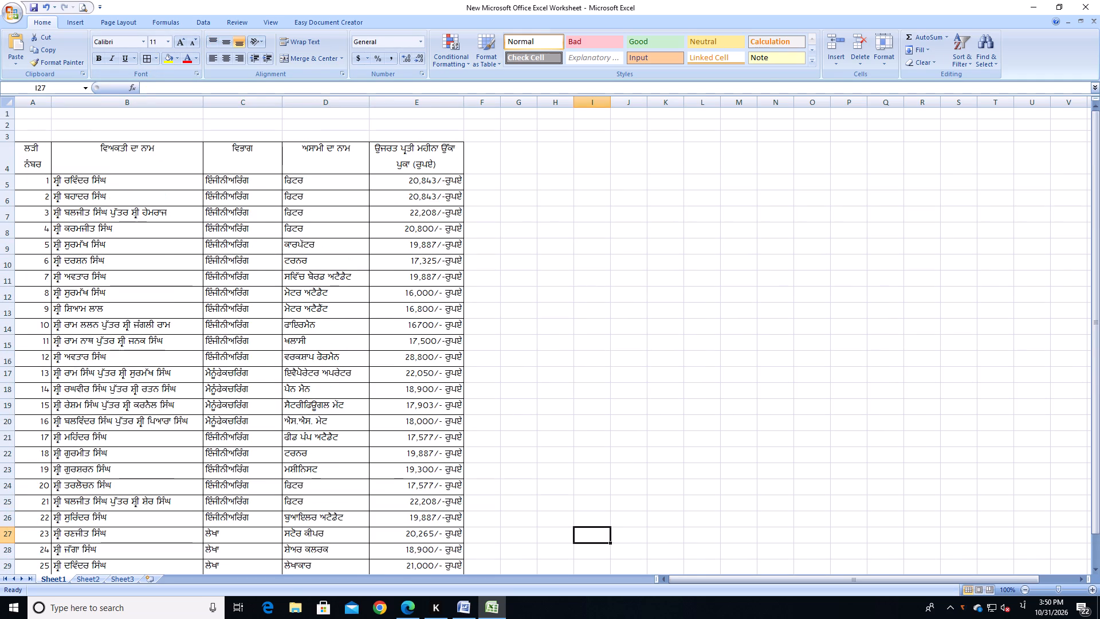
pyautogui.scroll(-1, 282, 378)
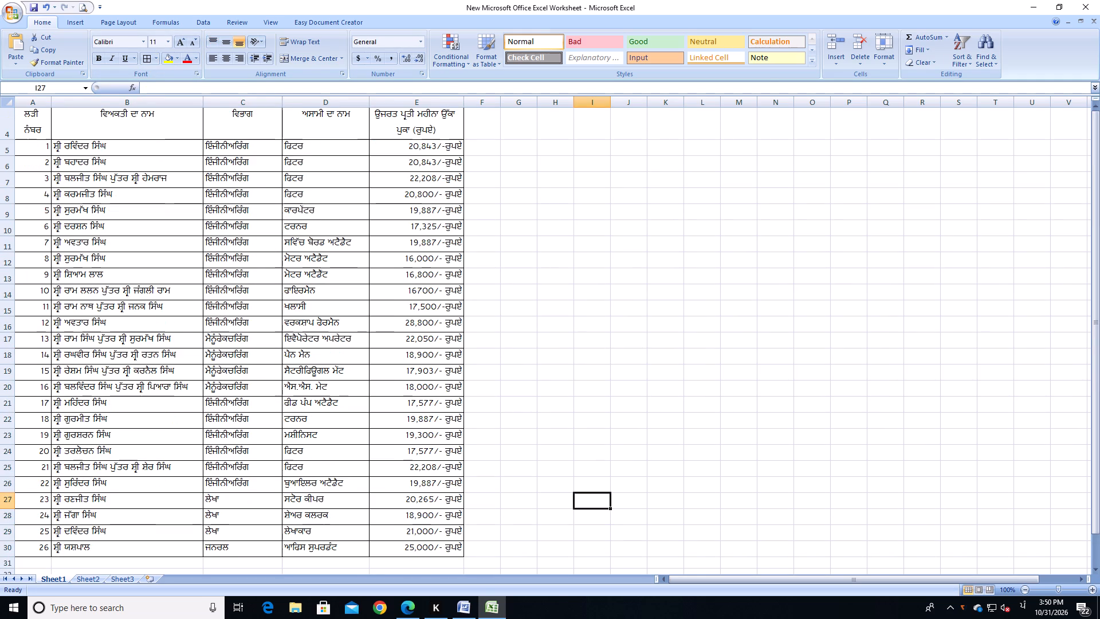
pyautogui.click(165, 340)
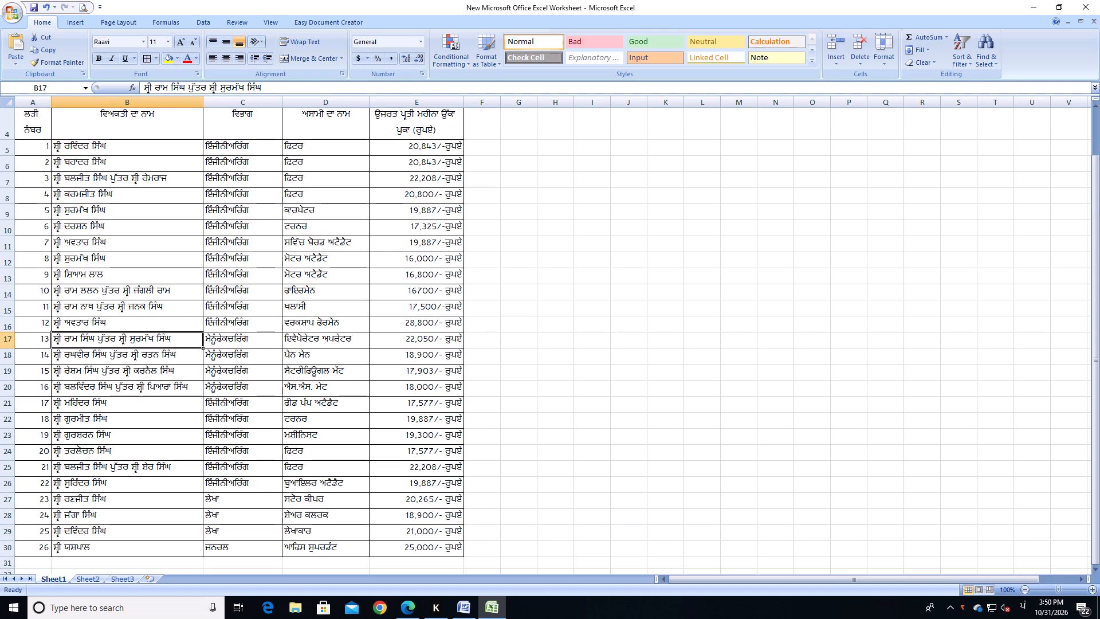
pyautogui.moveTo(150, 341); pyautogui.dragTo(381, 346)
pyautogui.press('Delete')
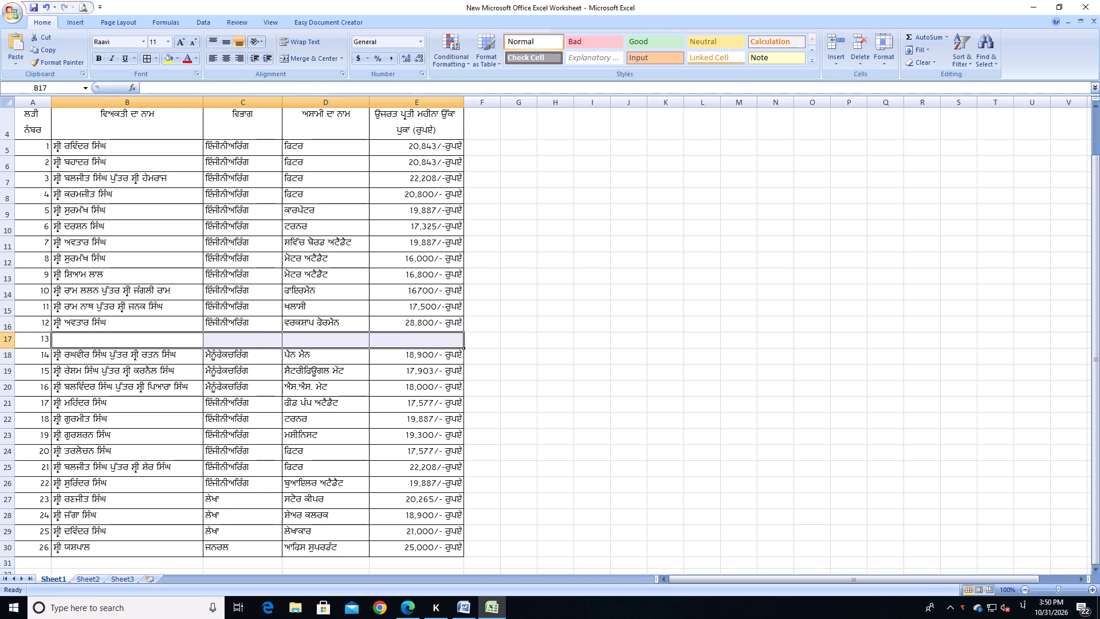
pyautogui.moveTo(142, 359); pyautogui.dragTo(277, 358)
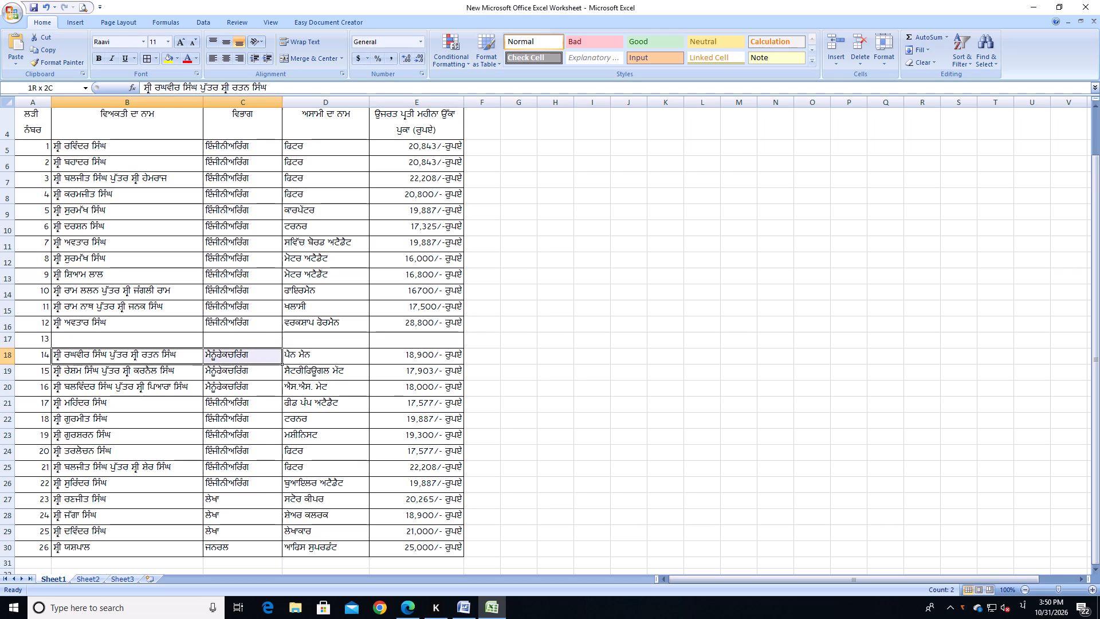
pyautogui.moveTo(277, 358); pyautogui.dragTo(387, 355)
pyautogui.press('Delete')
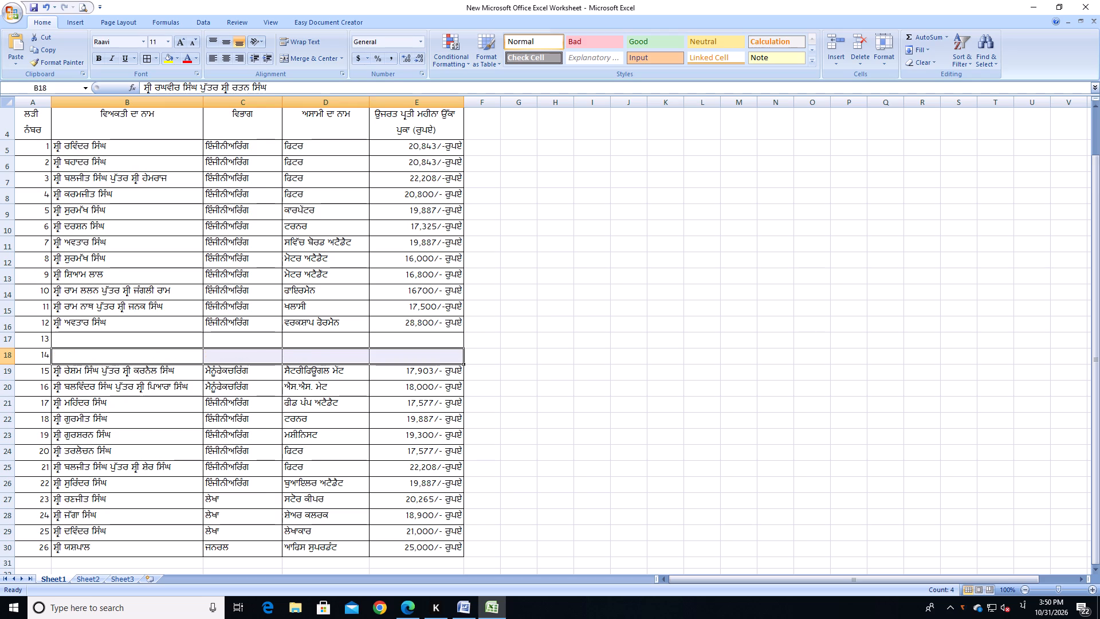
pyautogui.moveTo(137, 370); pyautogui.dragTo(394, 367)
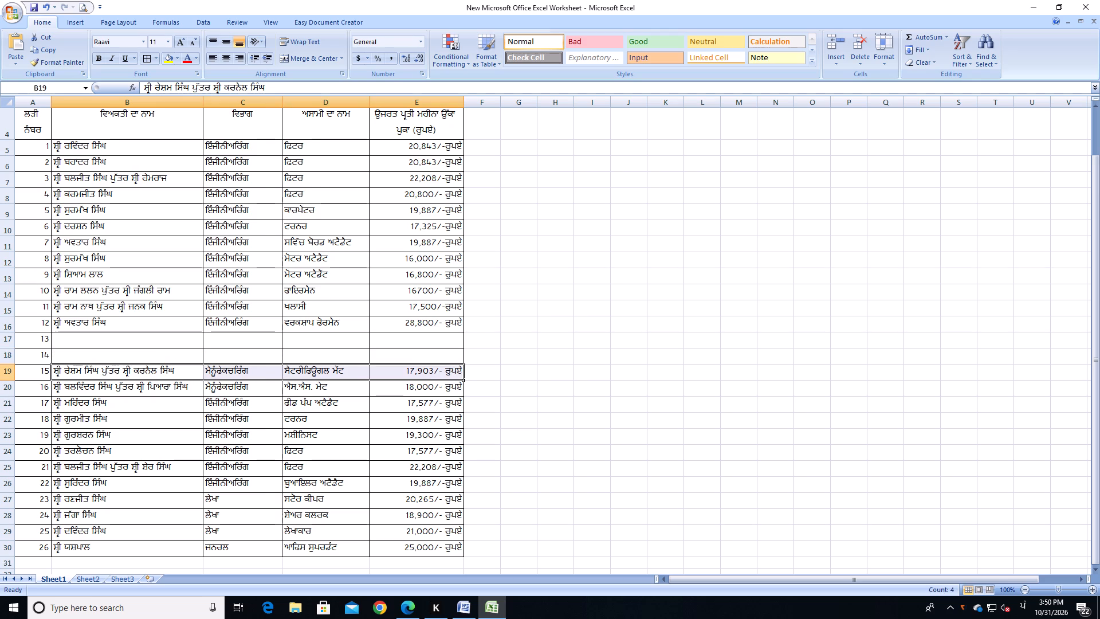
pyautogui.press('Delete')
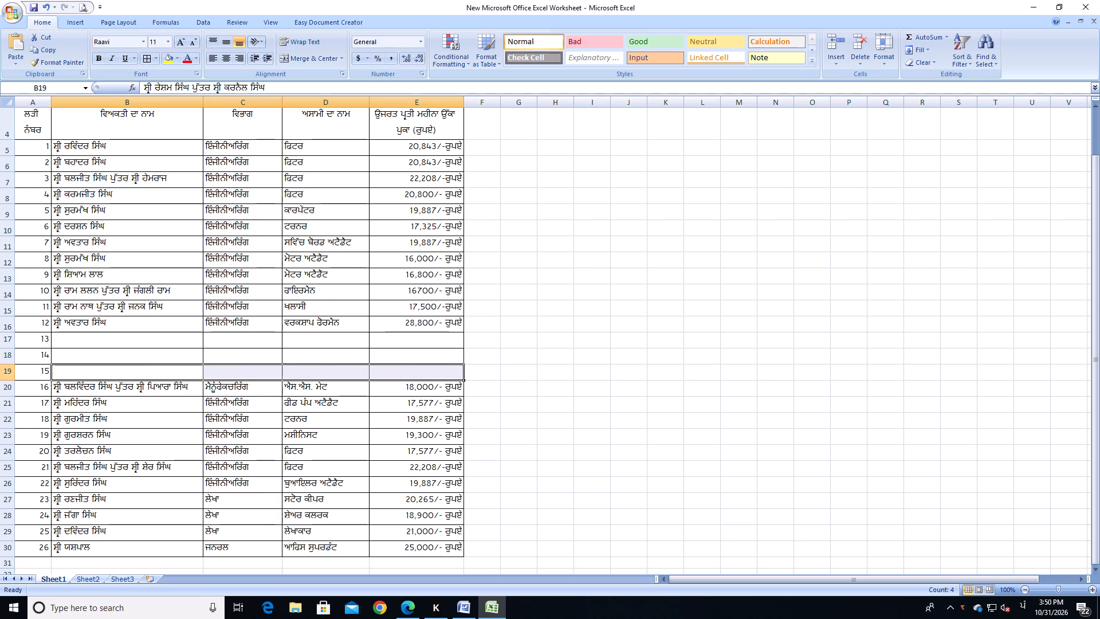
# Move the worker details in columns B to E of rows 20 to 30 up to start at row 17.
pyautogui.moveTo(82, 390); pyautogui.dragTo(425, 557)
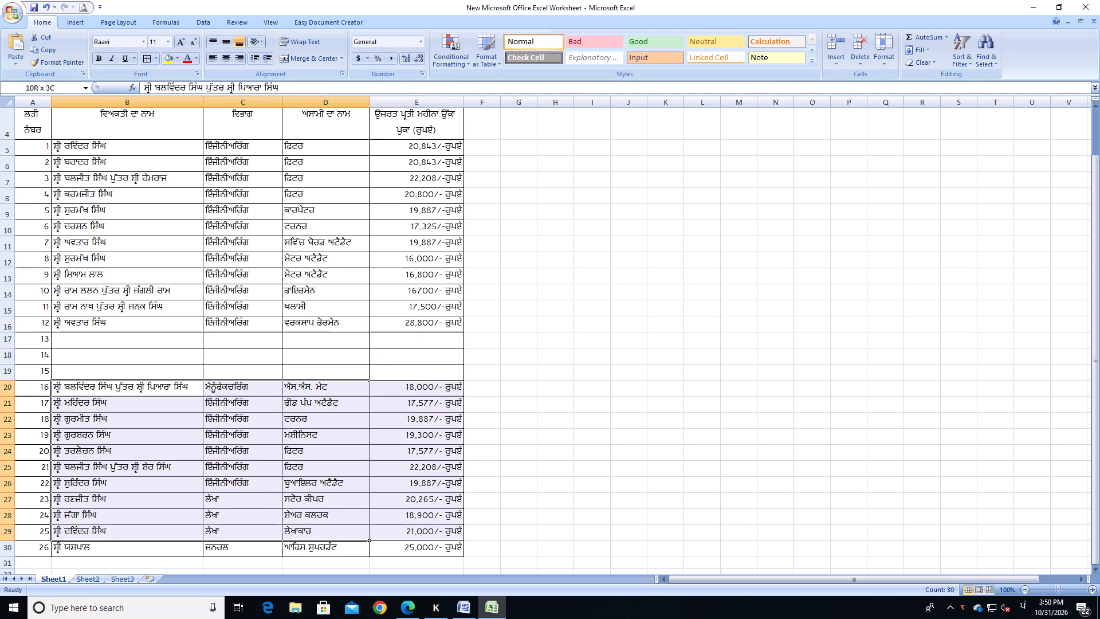
pyautogui.moveTo(425, 557); pyautogui.dragTo(434, 548)
pyautogui.hotkey('ctrl', 'x')
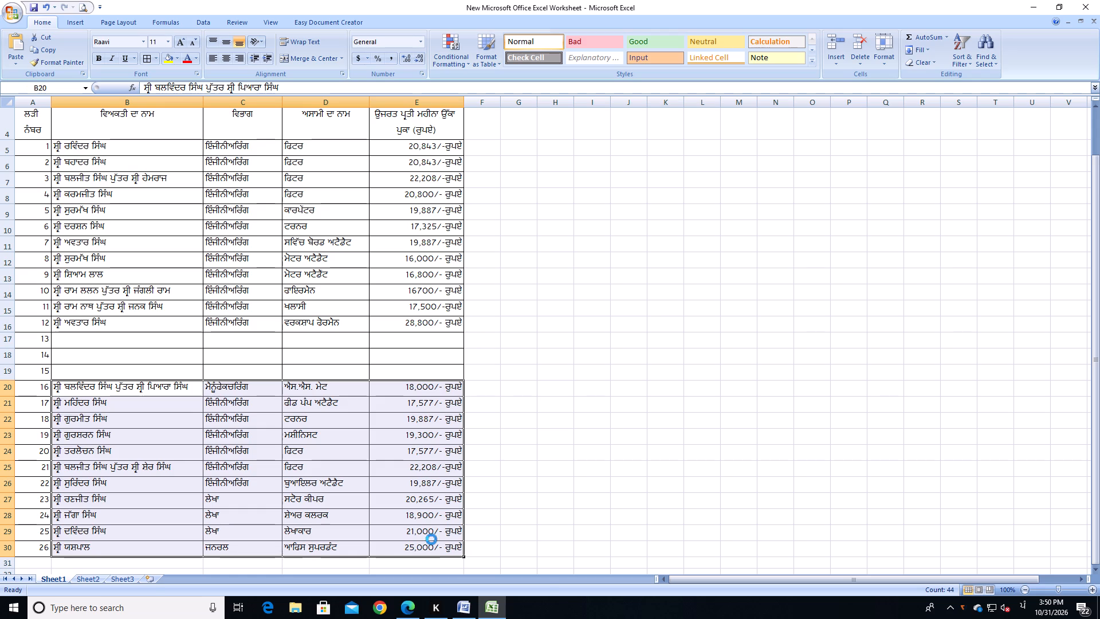
pyautogui.click(124, 338)
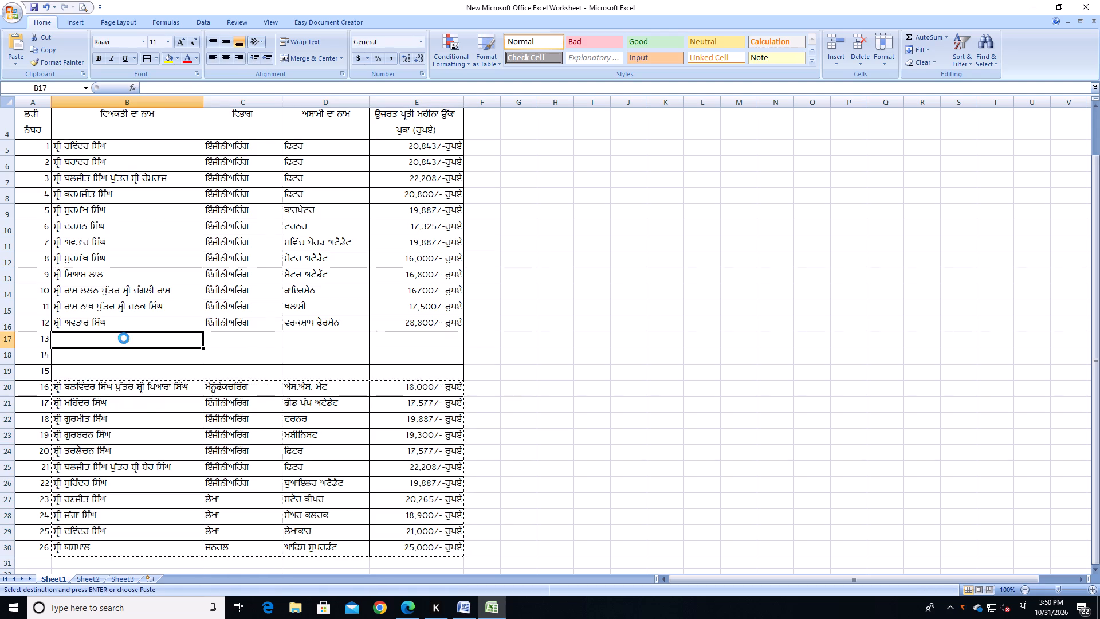
pyautogui.press('Return')
pyautogui.click(682, 420)
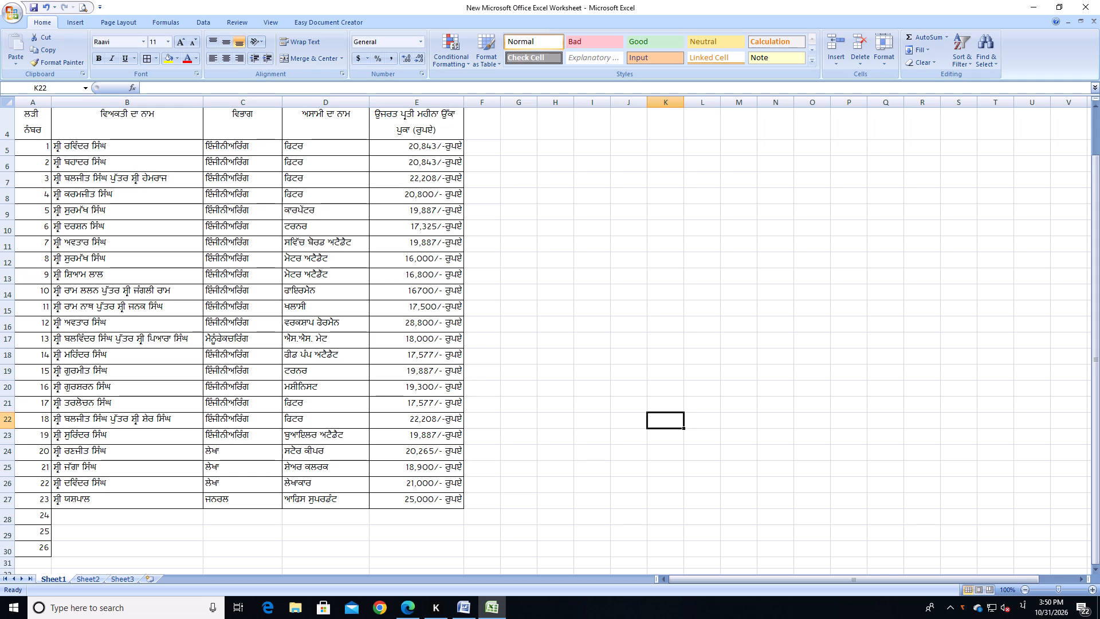
# Fill row 28 with the worker's name, department ਲੇਖਾ, post ਗੋਦਾਮ ਕੀਪਰ and monthly rate 18,000/- ਰੁਪਏ.
pyautogui.scroll(5, 598, 412)
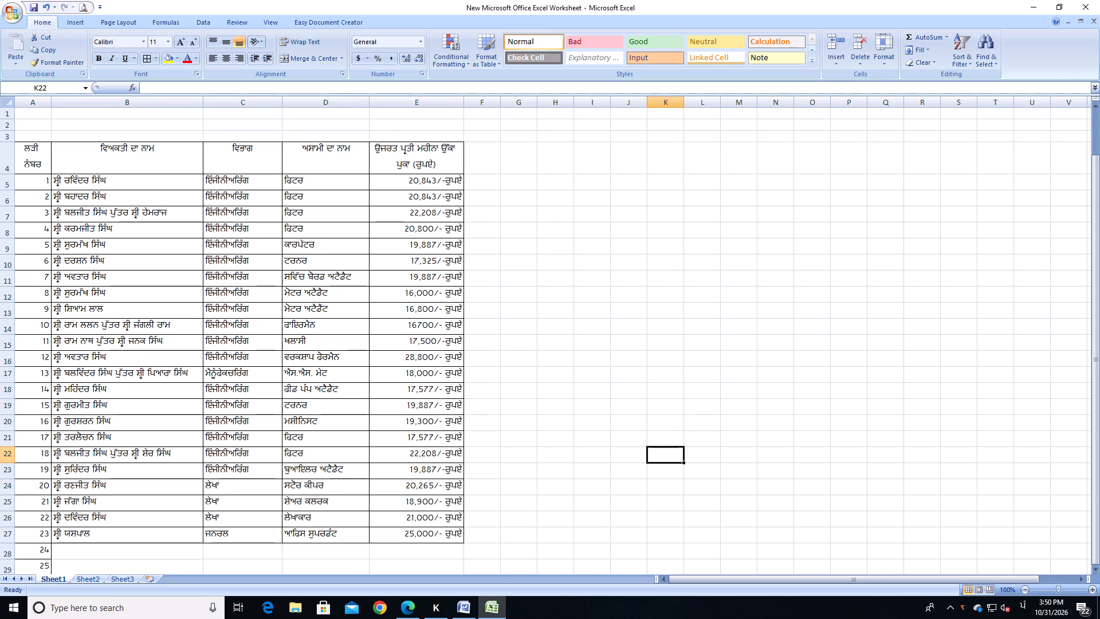
pyautogui.click(142, 551)
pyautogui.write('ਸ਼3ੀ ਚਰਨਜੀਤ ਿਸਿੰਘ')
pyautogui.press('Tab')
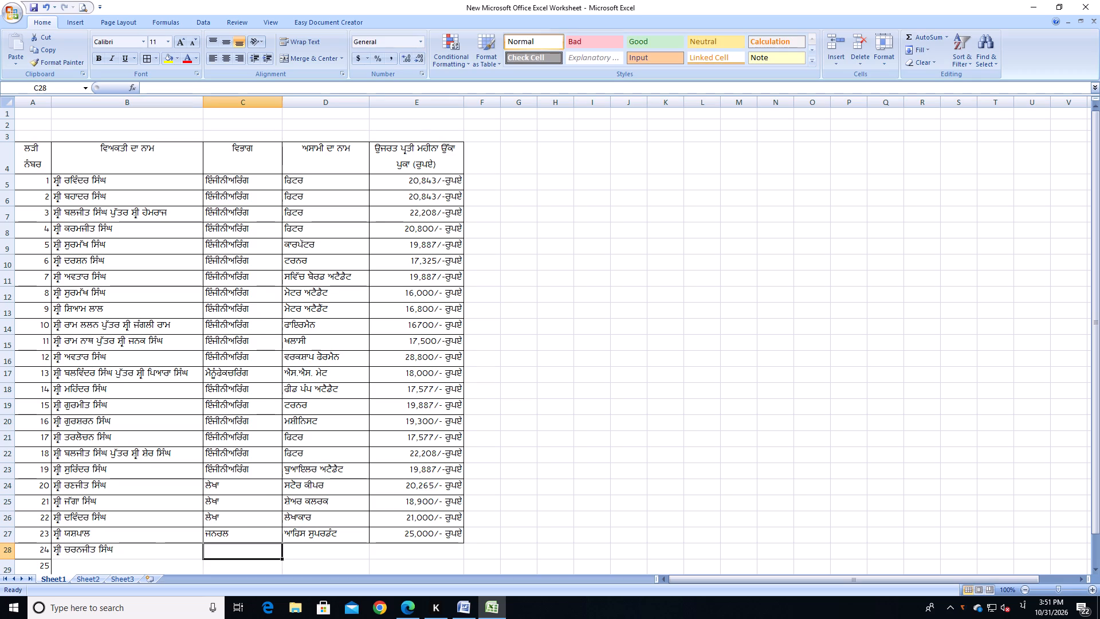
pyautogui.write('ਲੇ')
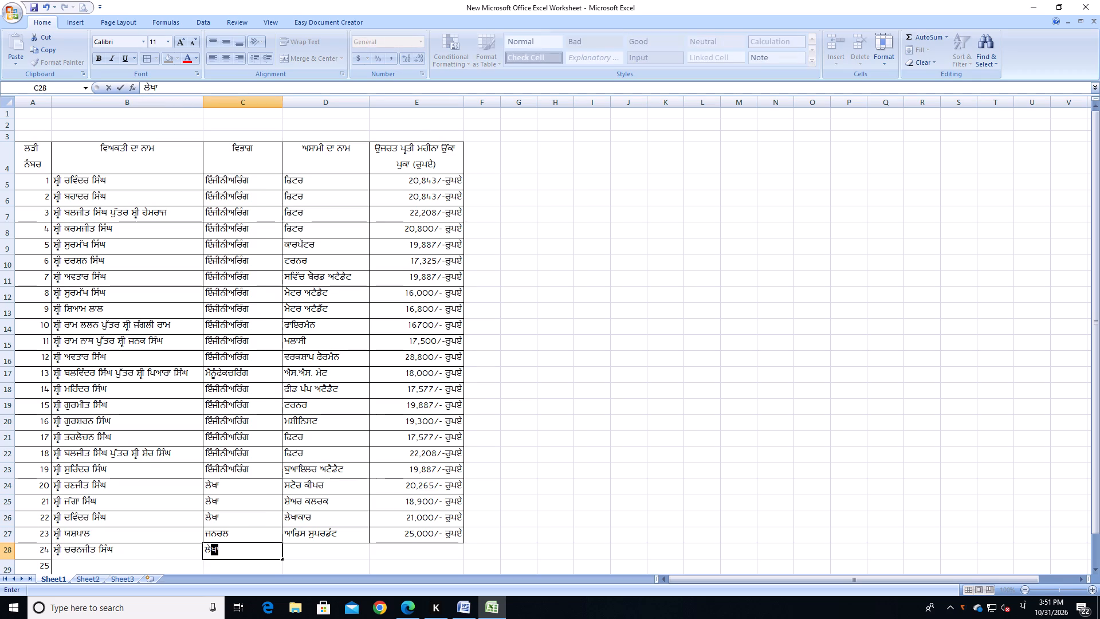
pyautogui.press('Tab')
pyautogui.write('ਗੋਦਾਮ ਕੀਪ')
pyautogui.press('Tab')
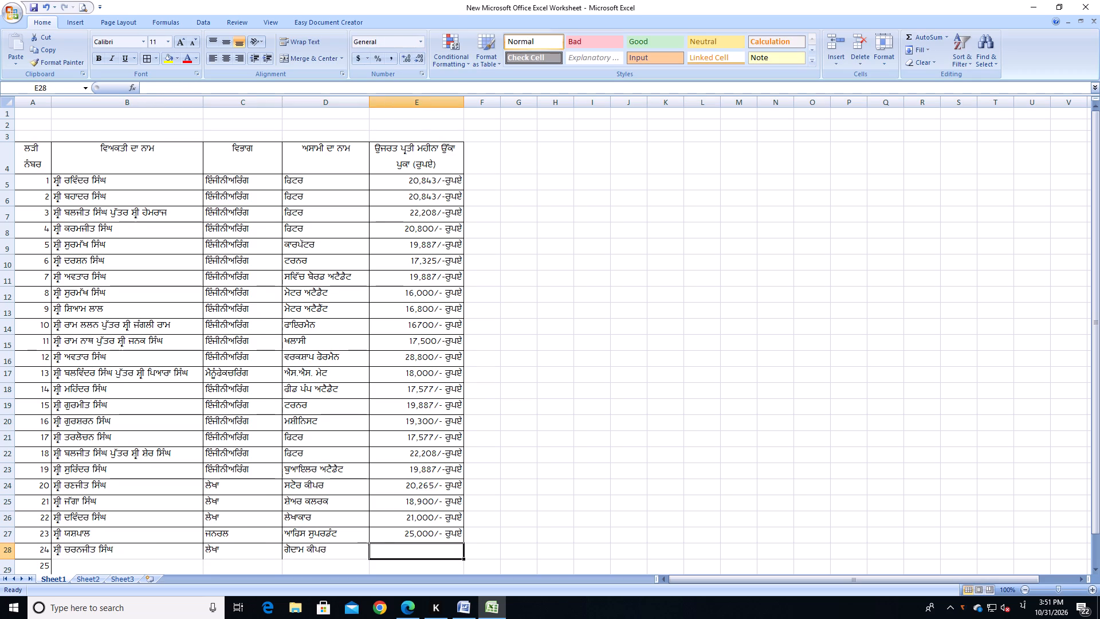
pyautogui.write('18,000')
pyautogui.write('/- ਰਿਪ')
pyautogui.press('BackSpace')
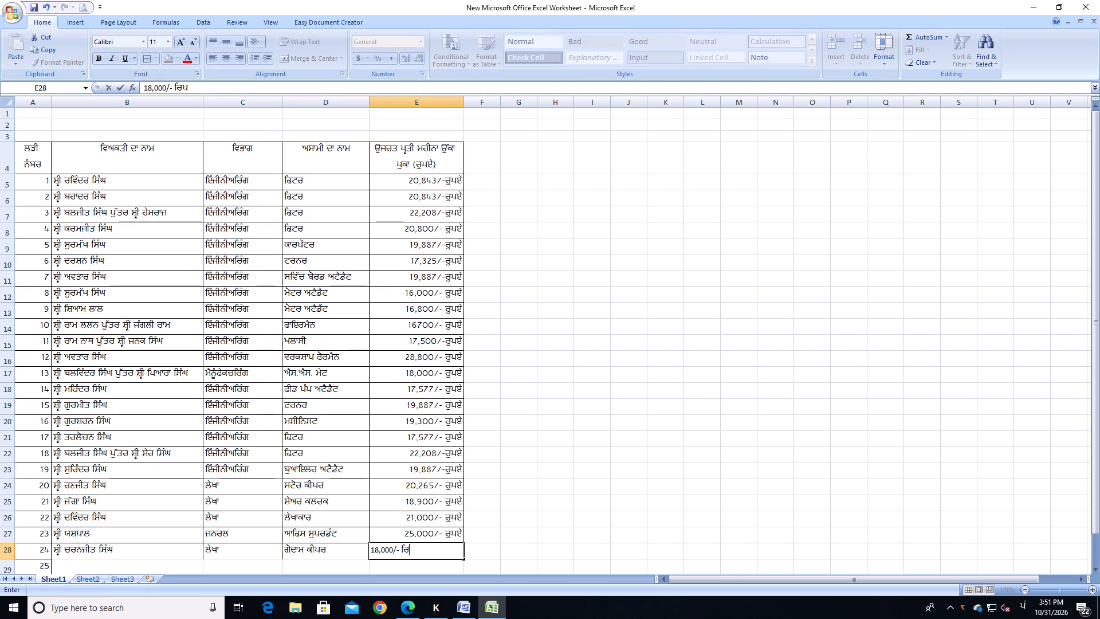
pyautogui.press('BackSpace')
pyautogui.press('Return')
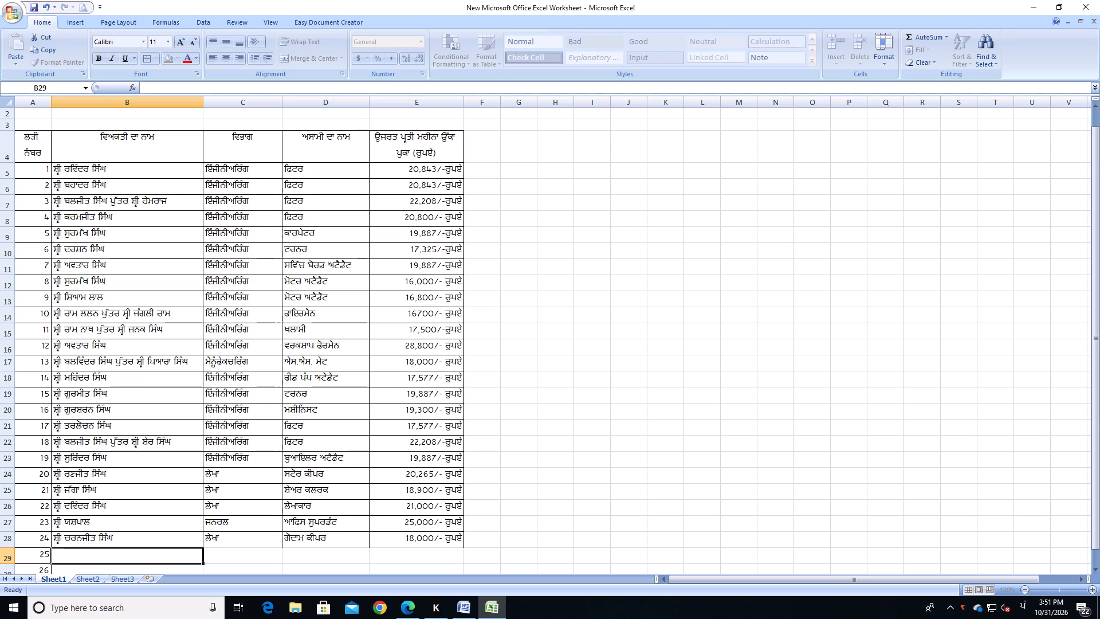
# Enter the worker's name, department ਜਨਰਲ and post ਸਵੀਪਰ in row 29.
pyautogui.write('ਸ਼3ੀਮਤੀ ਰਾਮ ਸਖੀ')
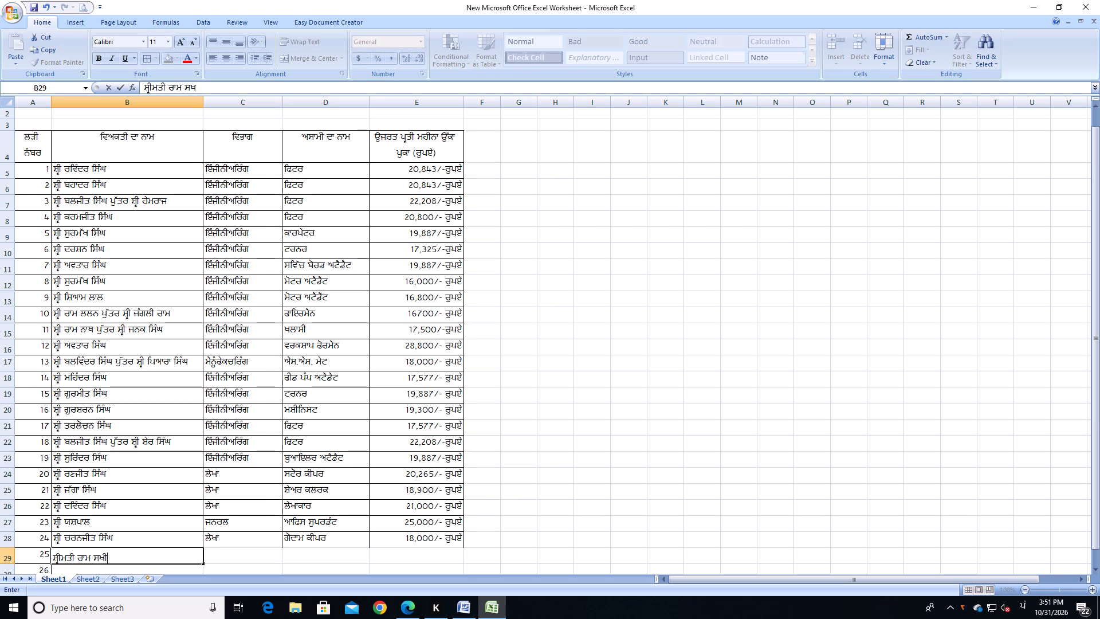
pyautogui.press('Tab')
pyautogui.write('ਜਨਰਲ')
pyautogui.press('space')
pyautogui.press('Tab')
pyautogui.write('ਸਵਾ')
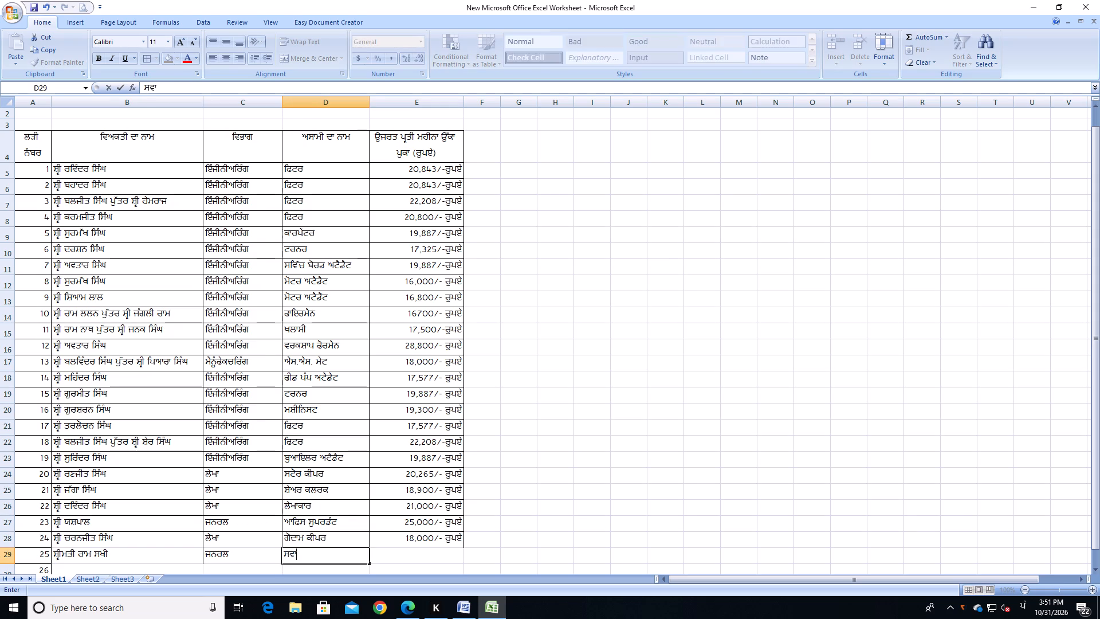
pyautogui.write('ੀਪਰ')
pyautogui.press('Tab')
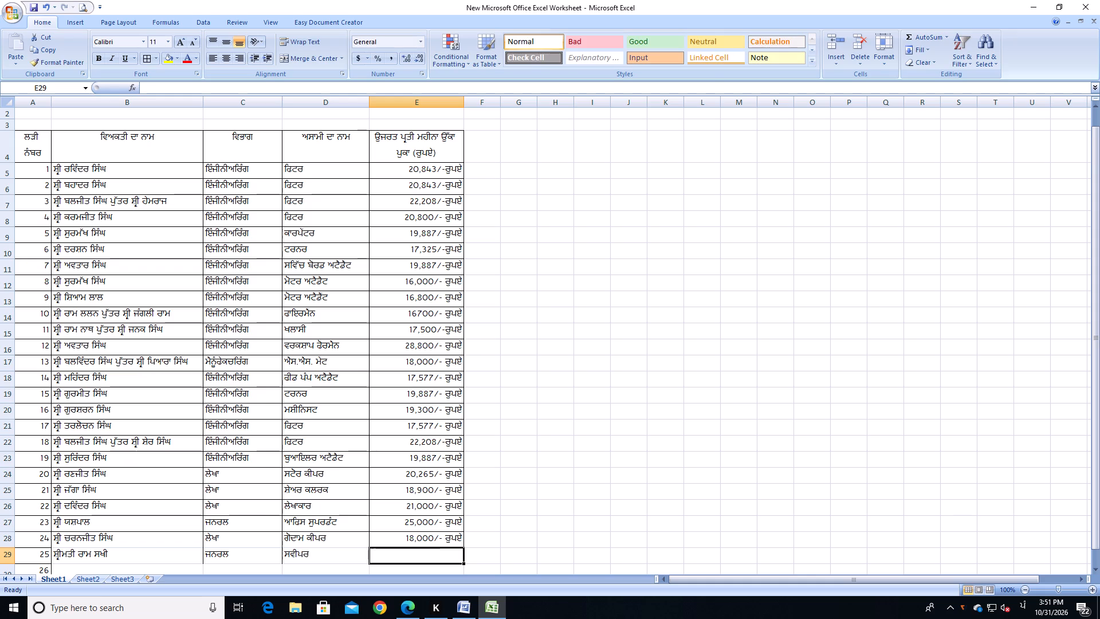
# Apply all borders to the table cells in rows 5 to 29, columns A to E.
pyautogui.moveTo(38, 175); pyautogui.dragTo(407, 550)
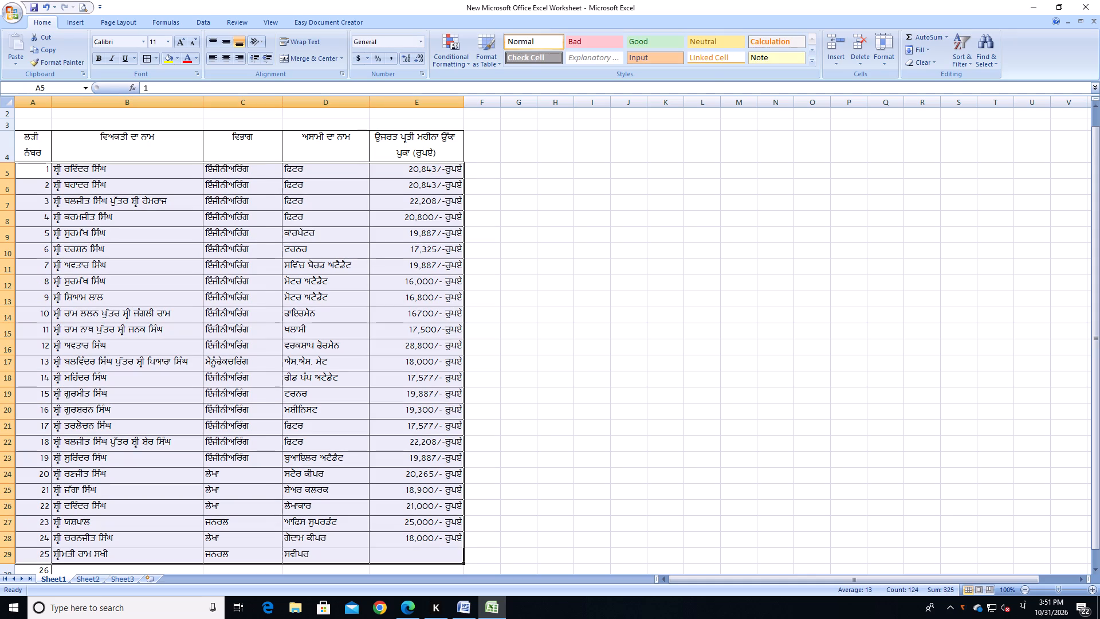
pyautogui.click(150, 64)
pyautogui.click(414, 555)
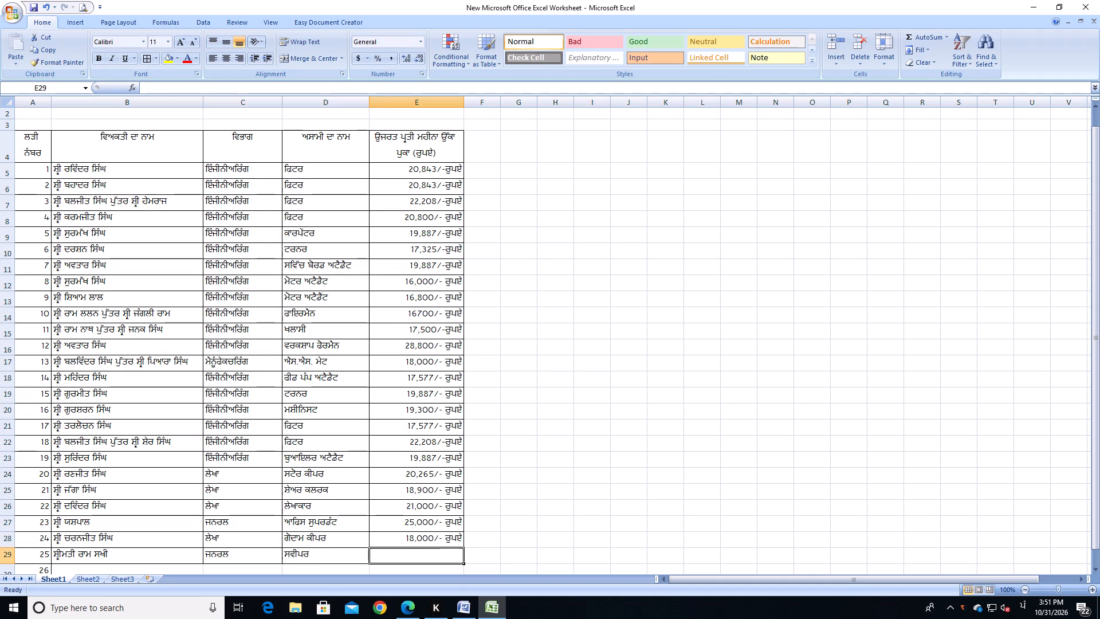
# Center the serial numbers in column A horizontally.
pyautogui.click(39, 107)
pyautogui.click(225, 62)
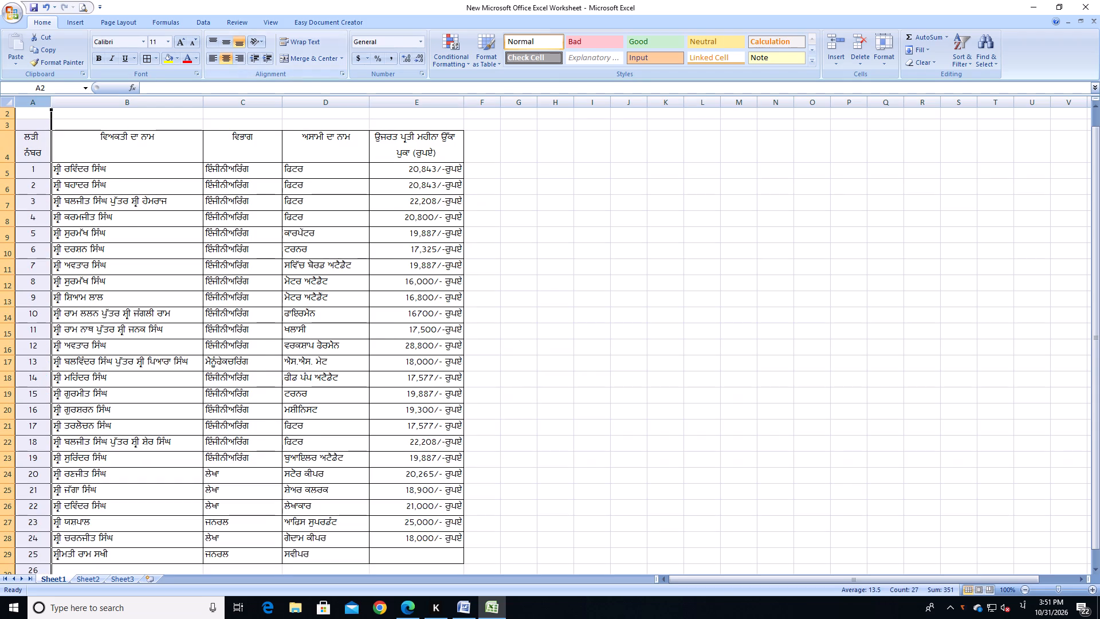
# Enter the monthly rate 13,486/- ਰੁਪਏ for the worker in row 29.
pyautogui.scroll(-4, 501, 530)
pyautogui.click(429, 402)
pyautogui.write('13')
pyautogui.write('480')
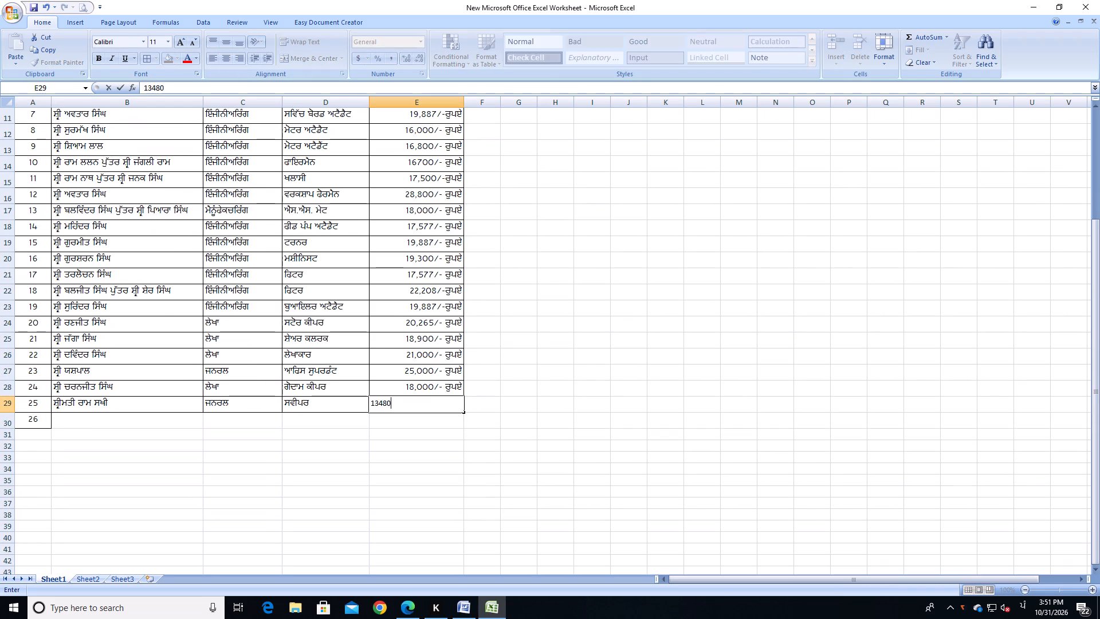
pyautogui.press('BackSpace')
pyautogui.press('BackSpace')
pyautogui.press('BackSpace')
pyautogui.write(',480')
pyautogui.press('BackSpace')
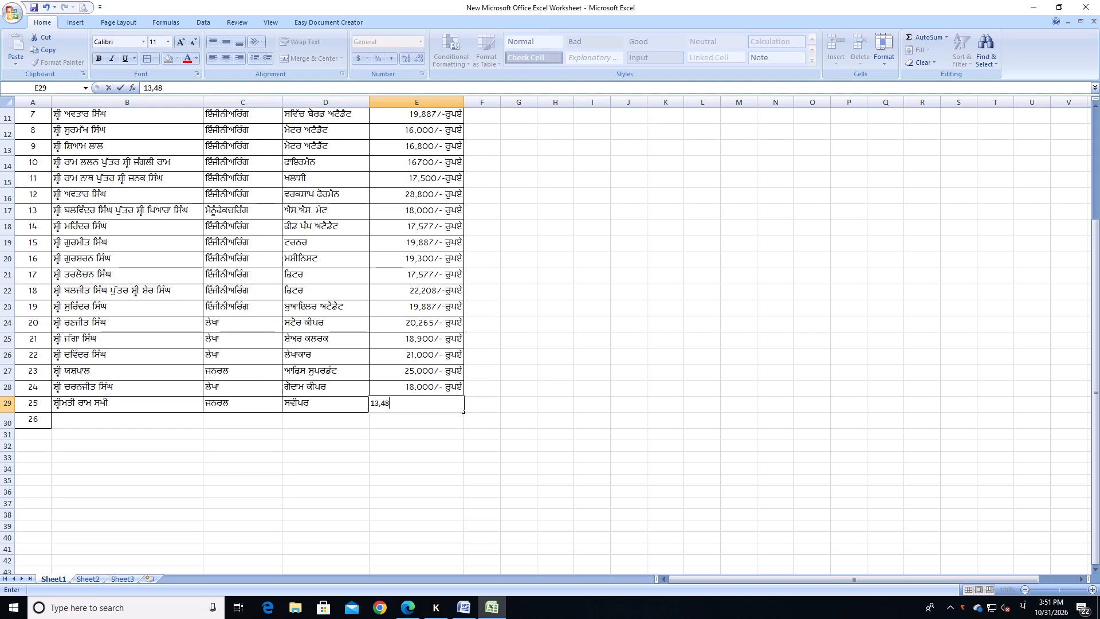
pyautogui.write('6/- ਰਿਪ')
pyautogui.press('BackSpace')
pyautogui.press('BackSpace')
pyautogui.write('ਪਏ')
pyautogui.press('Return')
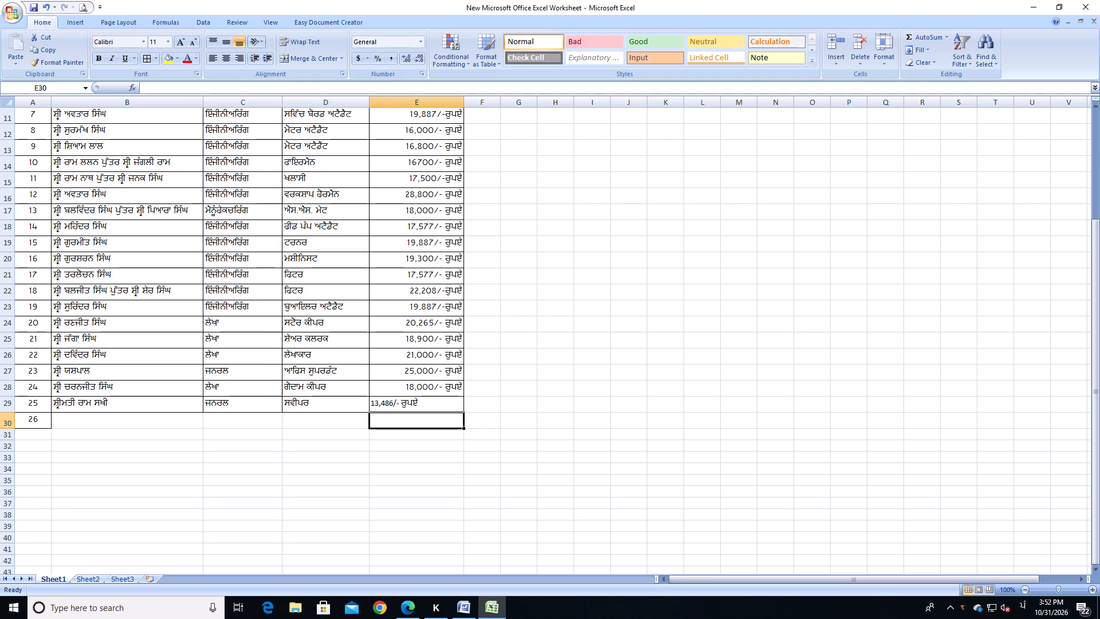
# Copy the formatting of the row 28 monthly rate onto the row 29 monthly rate.
pyautogui.click(430, 393)
pyautogui.click(71, 64)
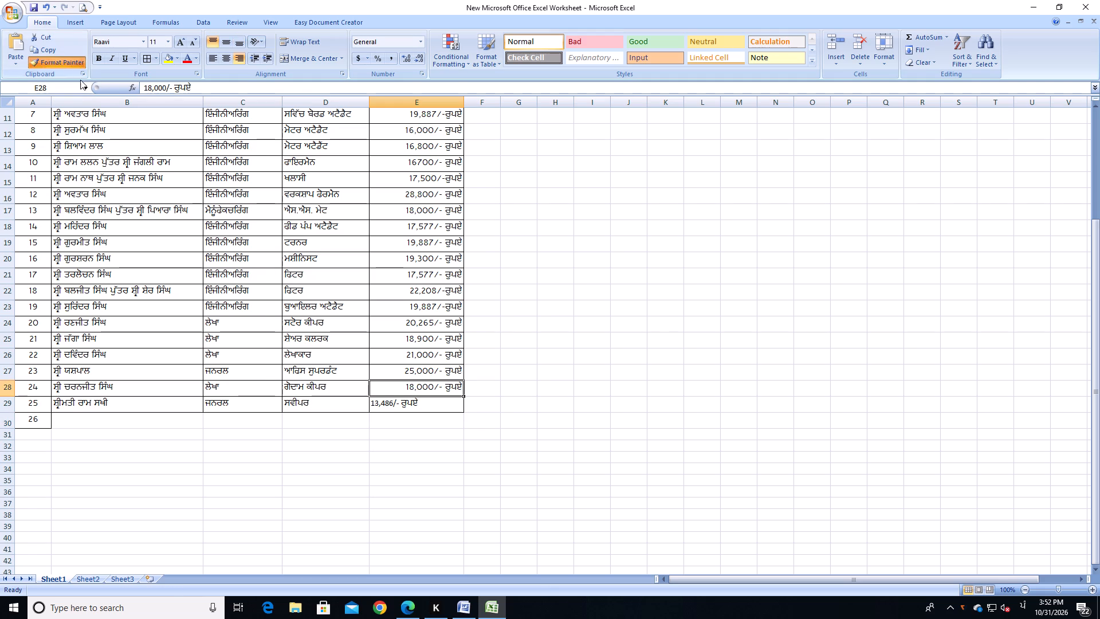
pyautogui.click(435, 404)
pyautogui.click(509, 430)
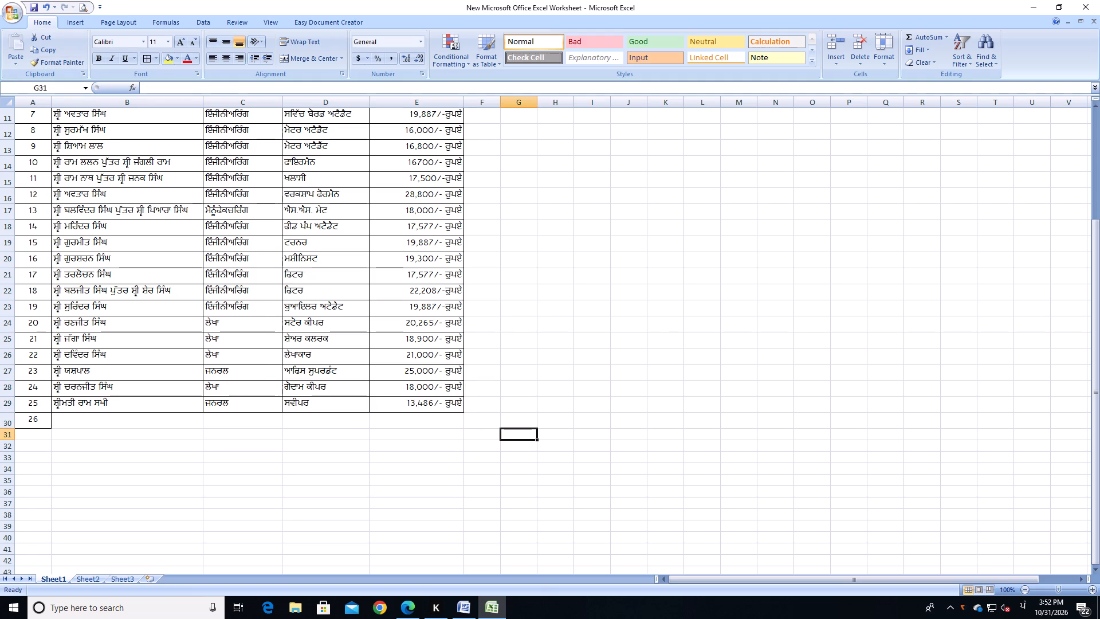
# Select the empty name cell in row 30 for the next worker's entry.
pyautogui.click(140, 424)
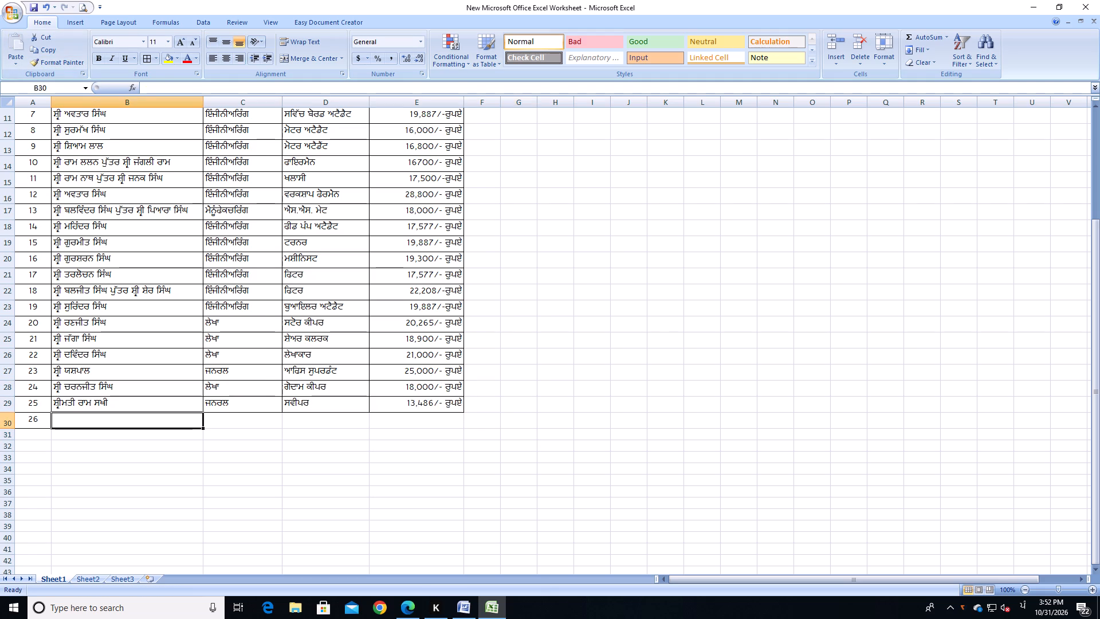
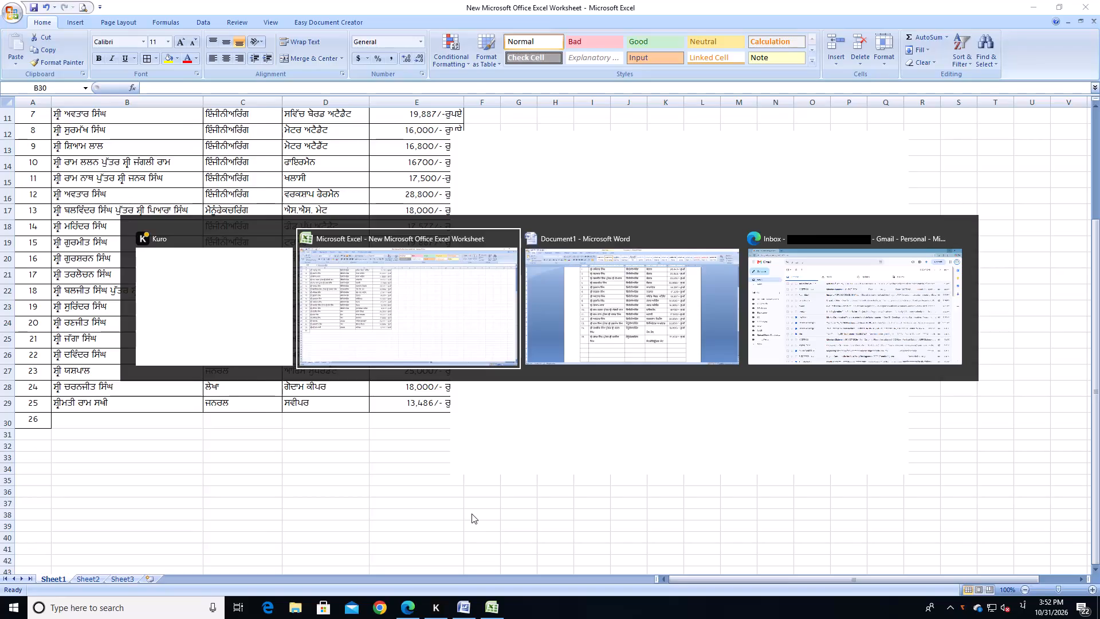
# Copy the heading line above the table in the Word document into cell A1 of the Excel worksheet.
pyautogui.hotkey('alt', 'Tab')
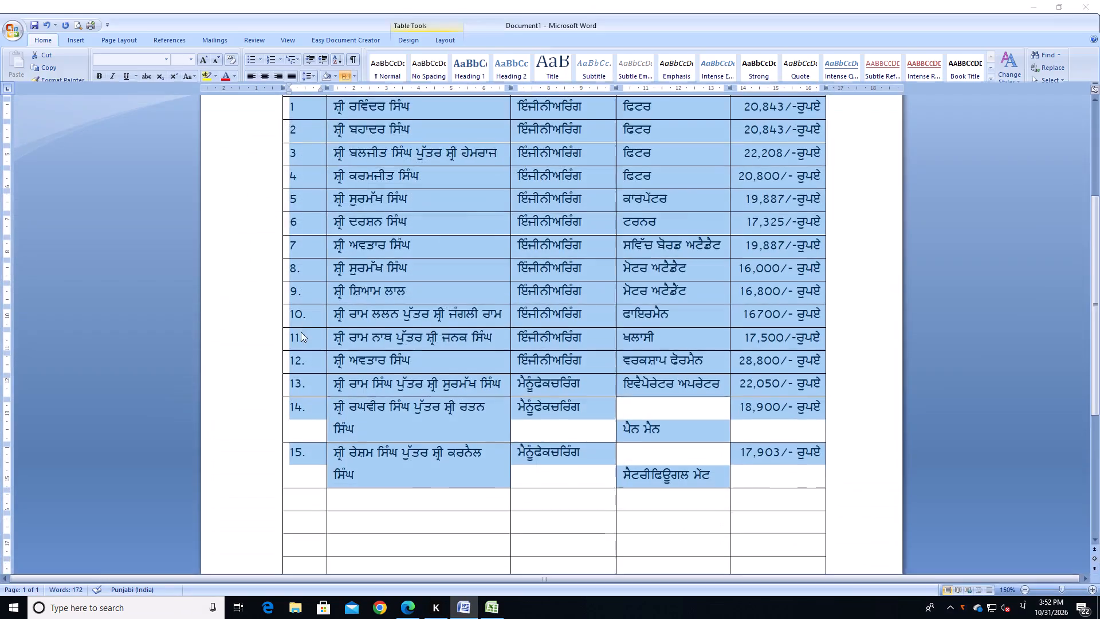
pyautogui.scroll(11, 489, 276)
pyautogui.moveTo(669, 201); pyautogui.dragTo(301, 196)
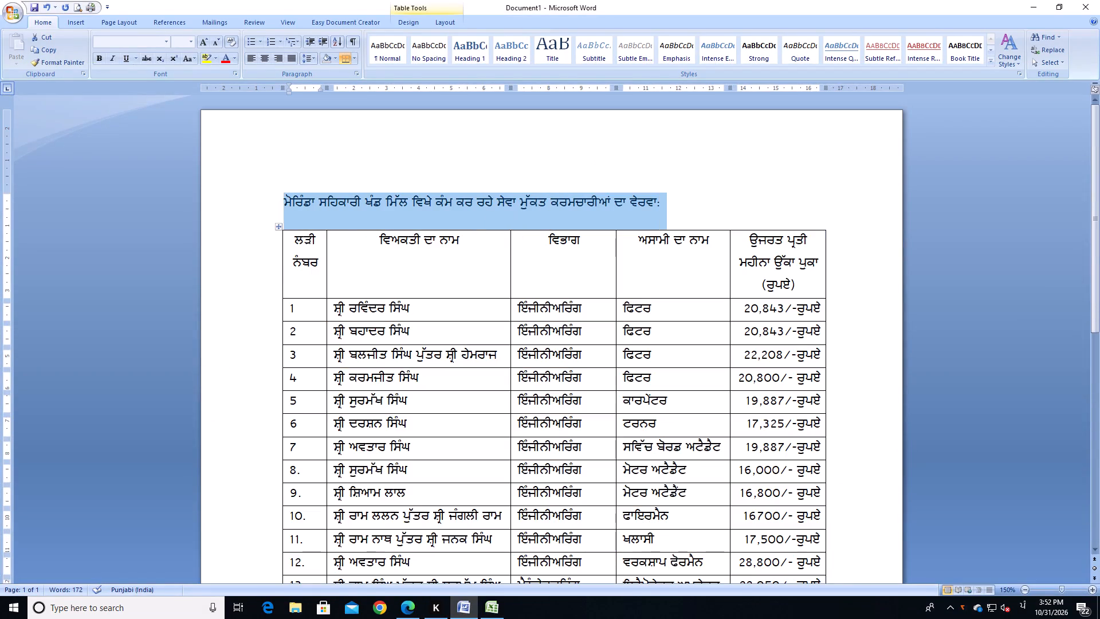
pyautogui.moveTo(301, 196); pyautogui.dragTo(262, 195)
pyautogui.hotkey('ctrl', 'c')
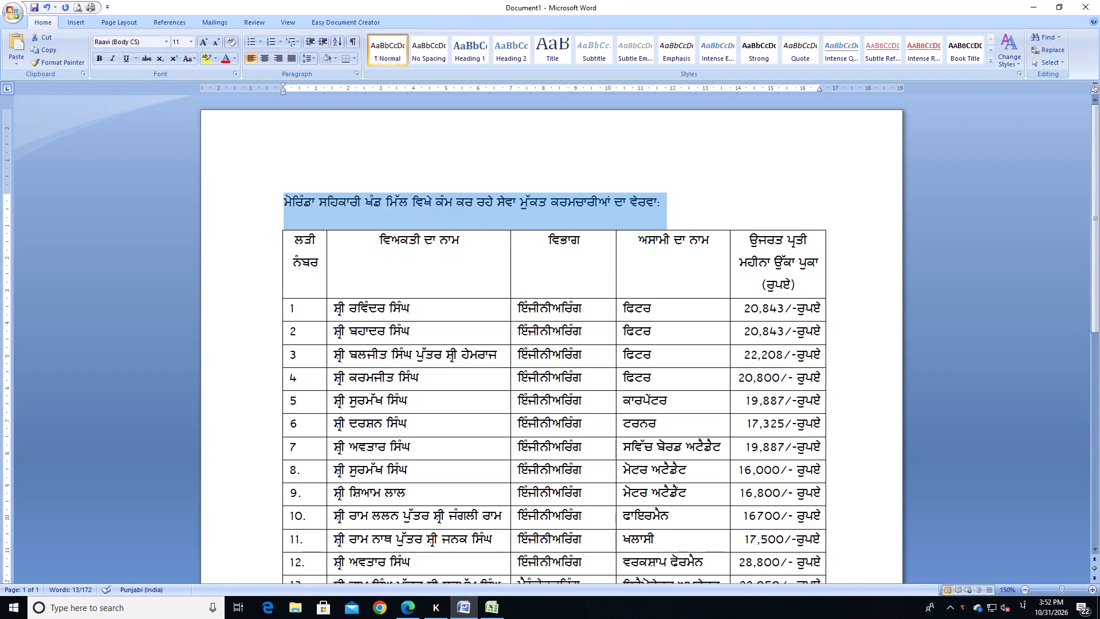
pyautogui.hotkey('alt', 'Tab')
pyautogui.hotkey('alt', 'Tab')
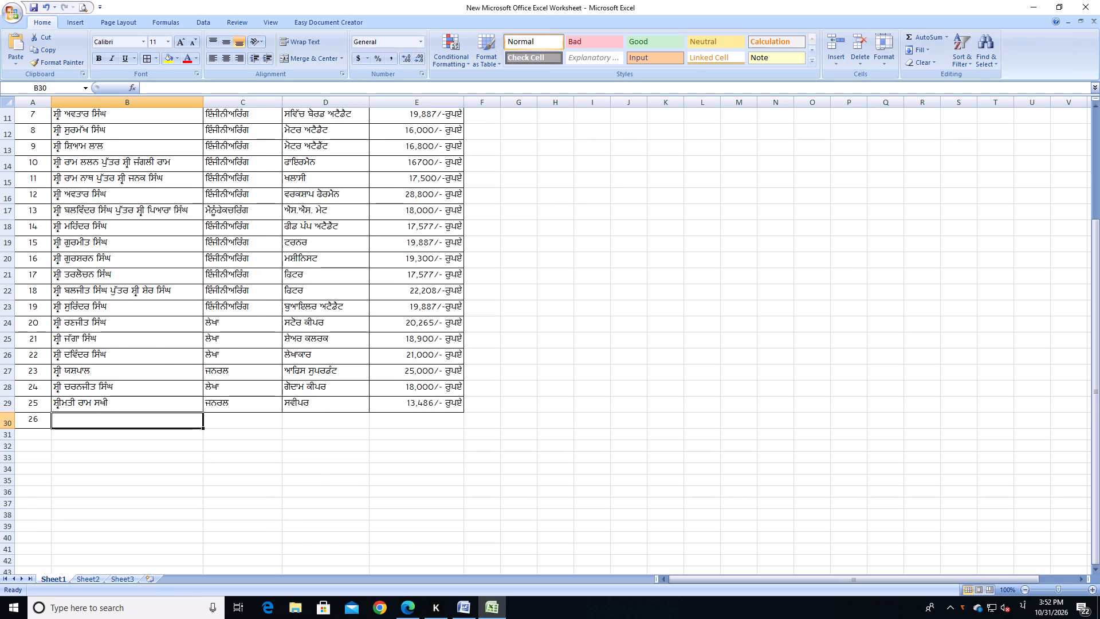
pyautogui.scroll(12, 317, 262)
pyautogui.click(44, 116)
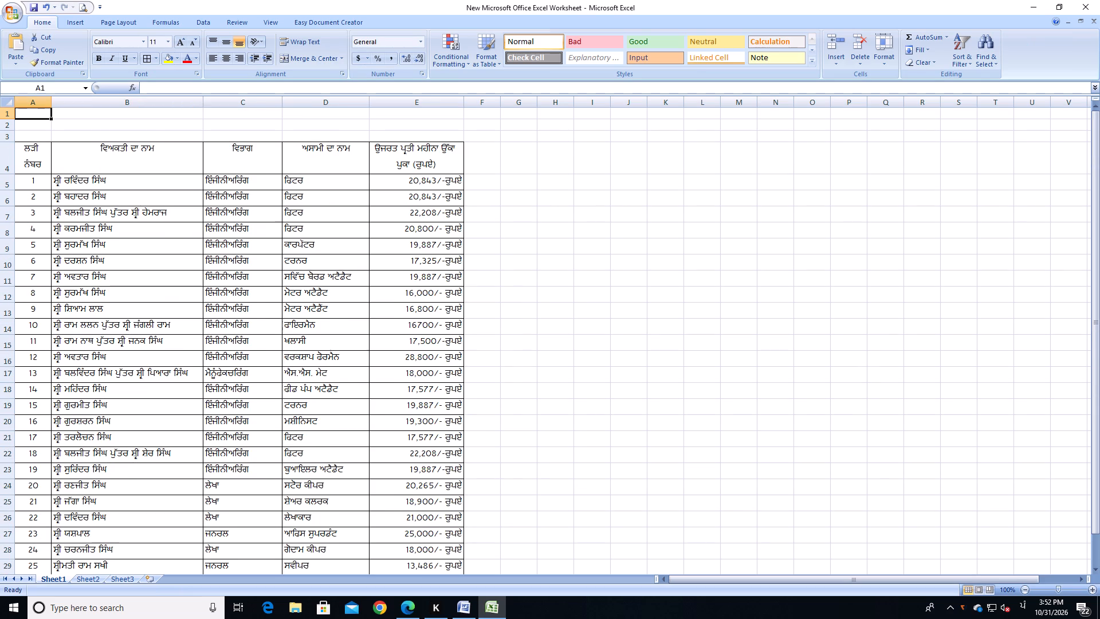
pyautogui.hotkey('ctrl', 'v')
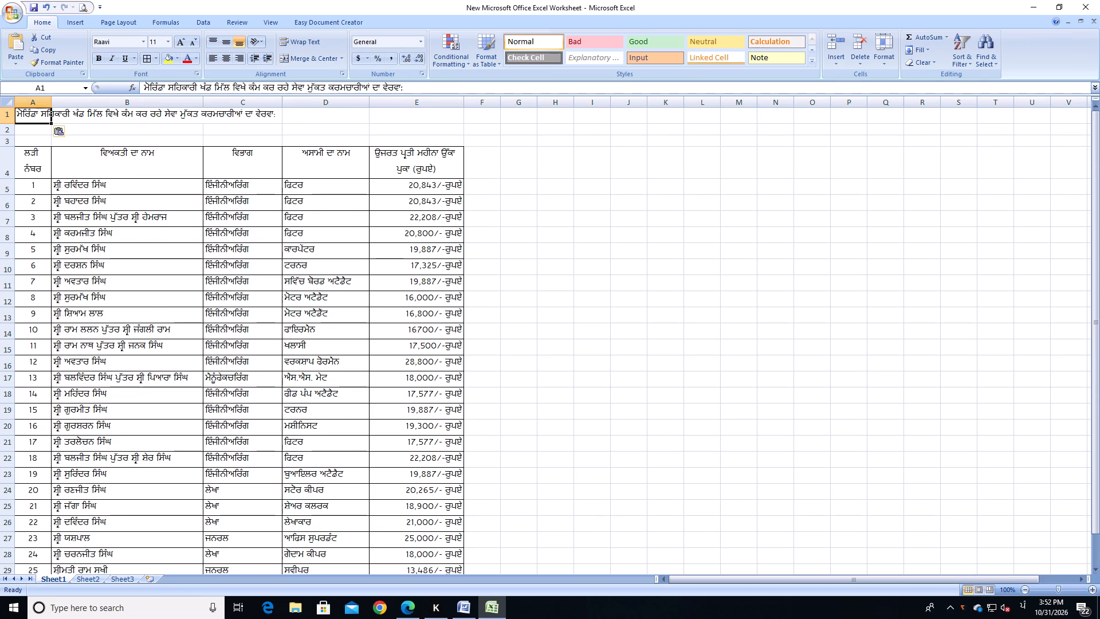
# Merge and center the heading across columns A to E in row 1.
pyautogui.moveTo(32, 114); pyautogui.dragTo(410, 113)
pyautogui.click(307, 55)
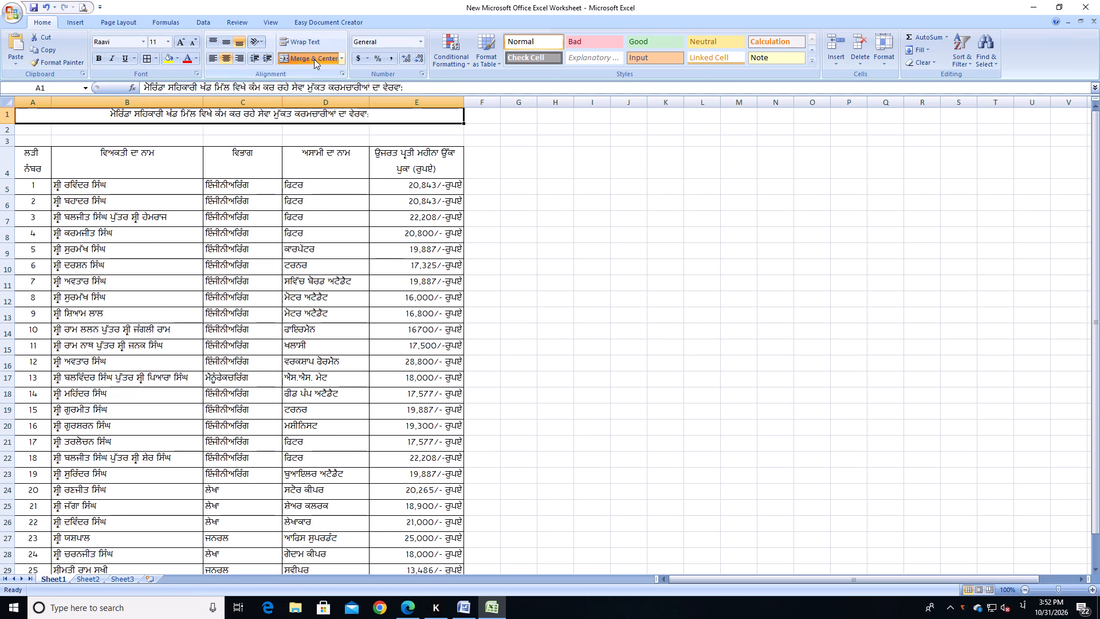
# Remove the colon at the end of the heading.
pyautogui.doubleClick(382, 114)
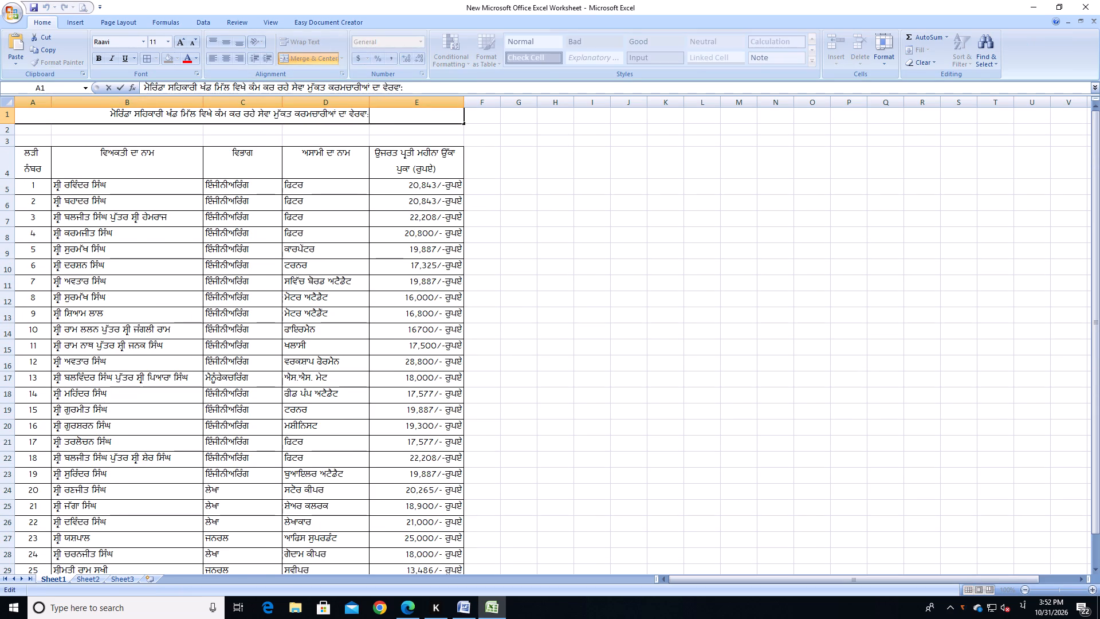
pyautogui.press('BackSpace')
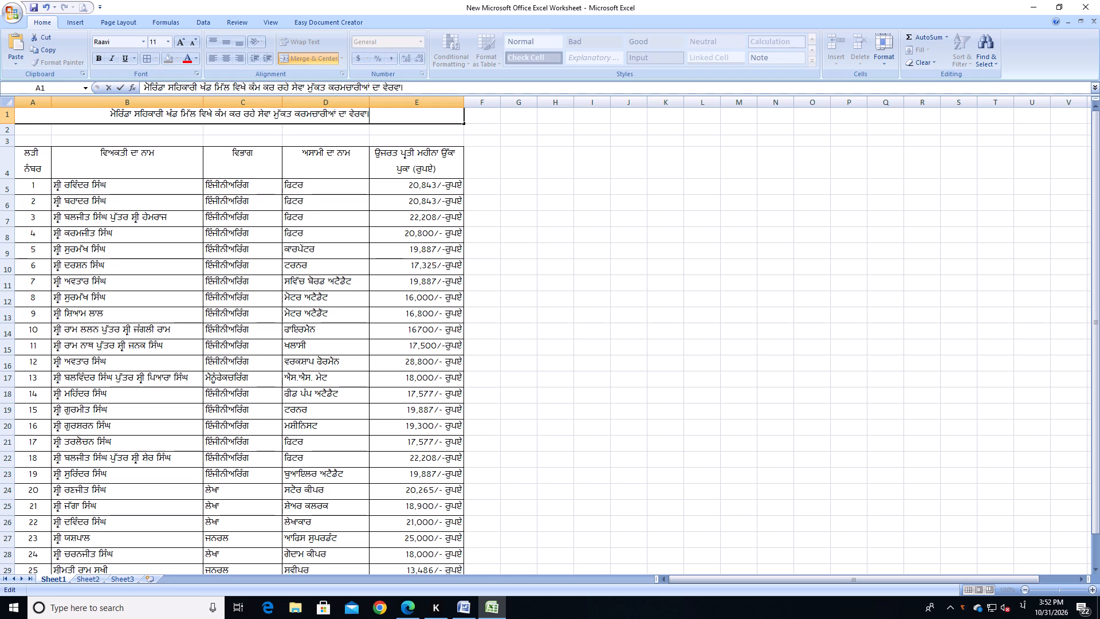
pyautogui.click(556, 194)
# Delete empty row 2 beneath the heading.
pyautogui.click(2, 132)
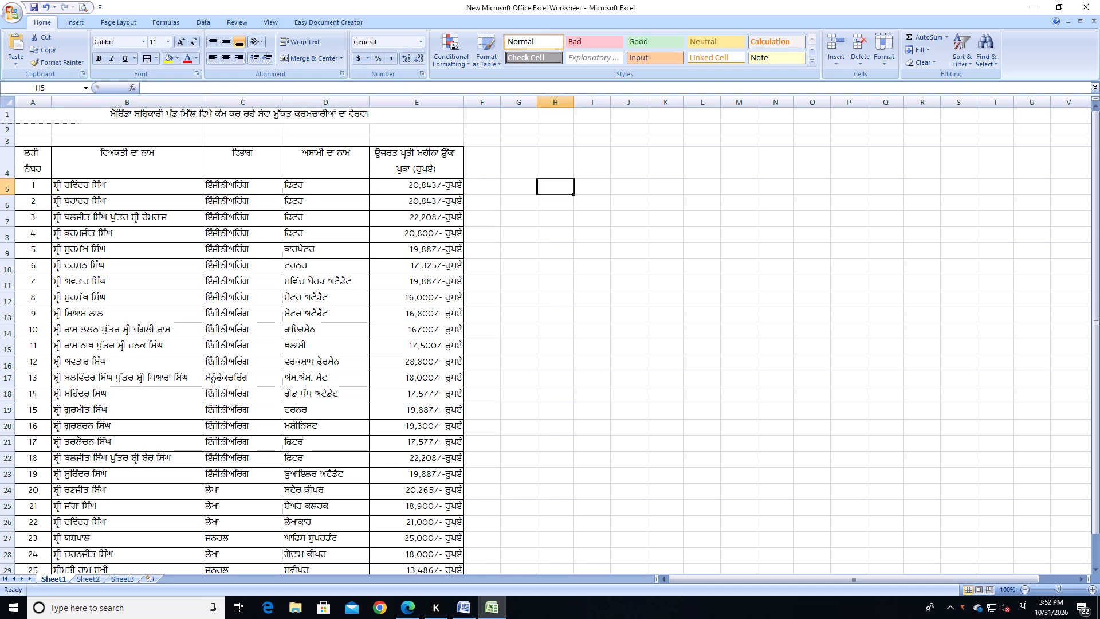
pyautogui.click(3, 129)
pyautogui.rightClick(3, 128)
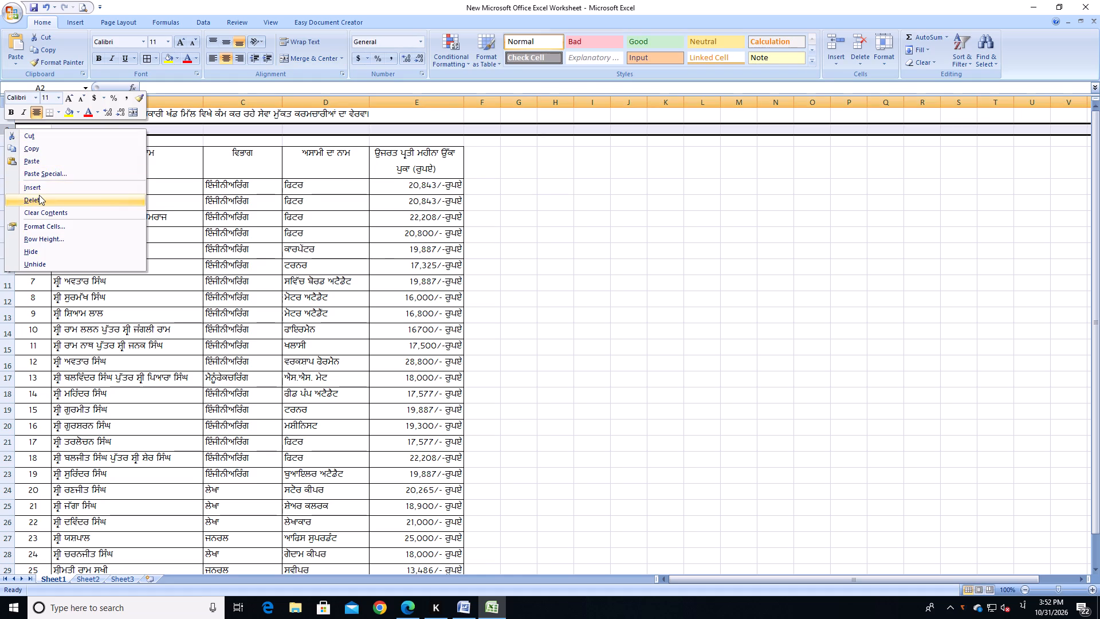
pyautogui.click(39, 195)
# Fill in the serial 26 worker's name, department ਇੰਜੀਨੀਅਰਿੰਗ and post ਏ.ਪੀ.ਸੀ.ਡੀ ਅਪਰੇਟਰ in row 29.
pyautogui.scroll(-5, 290, 265)
pyautogui.click(98, 328)
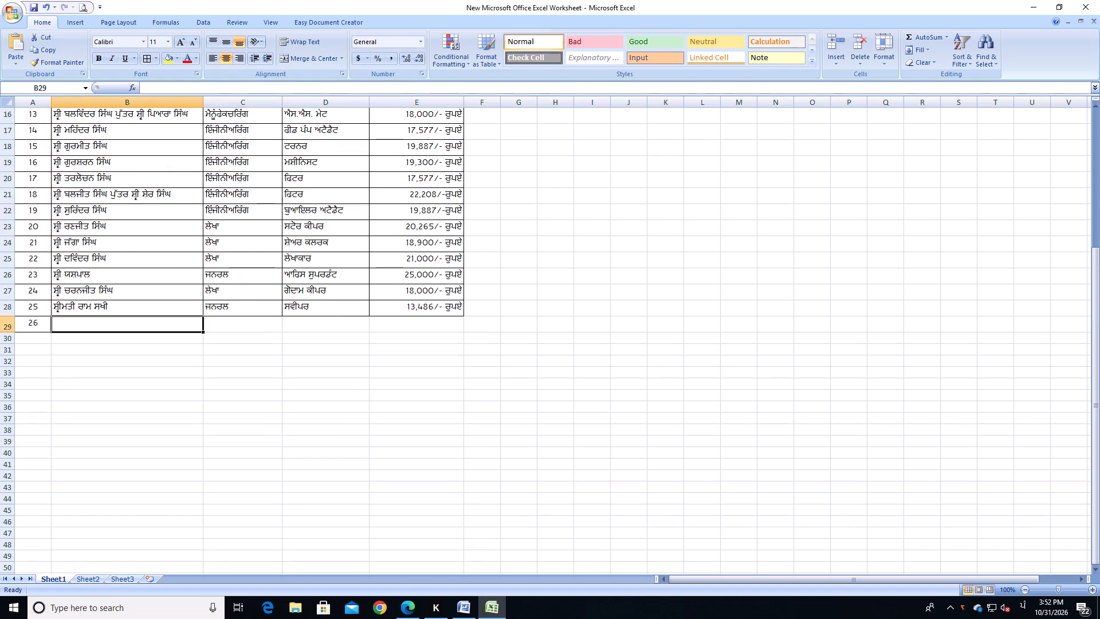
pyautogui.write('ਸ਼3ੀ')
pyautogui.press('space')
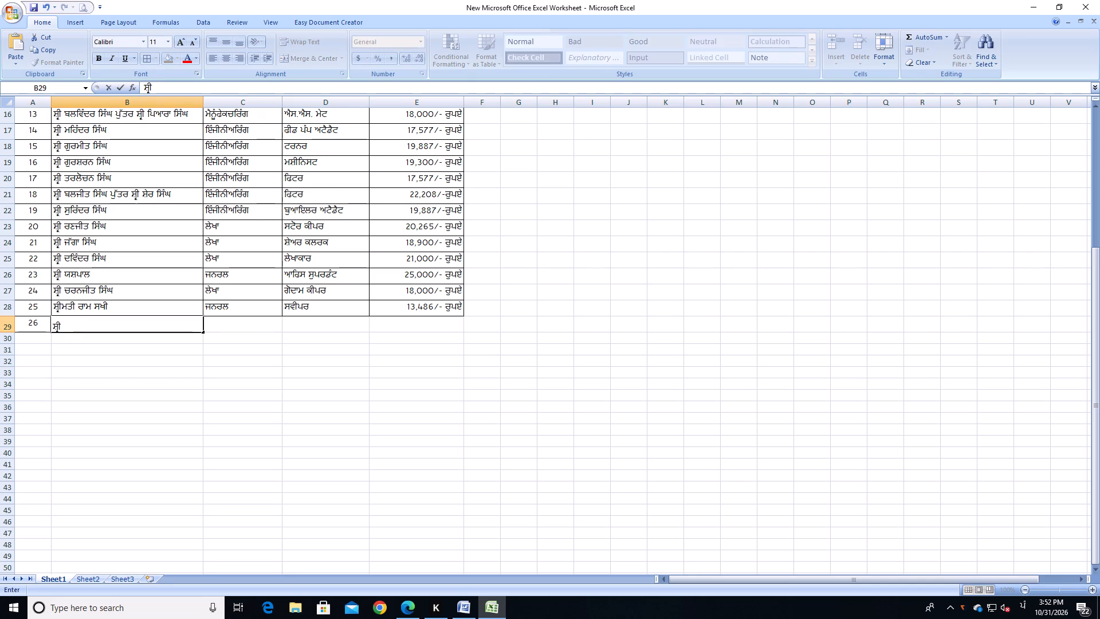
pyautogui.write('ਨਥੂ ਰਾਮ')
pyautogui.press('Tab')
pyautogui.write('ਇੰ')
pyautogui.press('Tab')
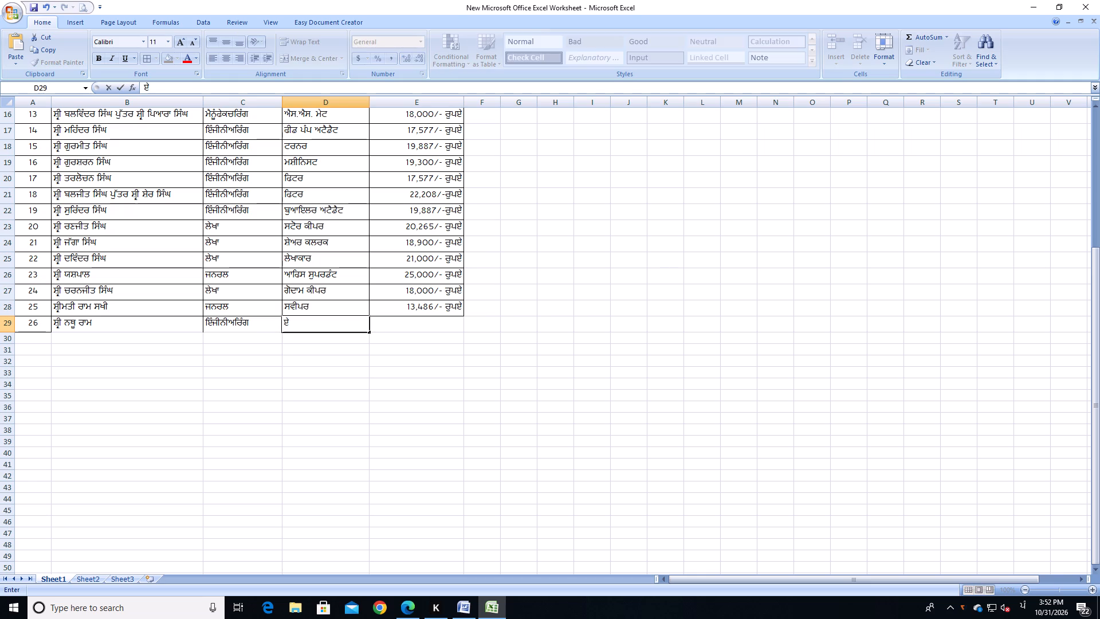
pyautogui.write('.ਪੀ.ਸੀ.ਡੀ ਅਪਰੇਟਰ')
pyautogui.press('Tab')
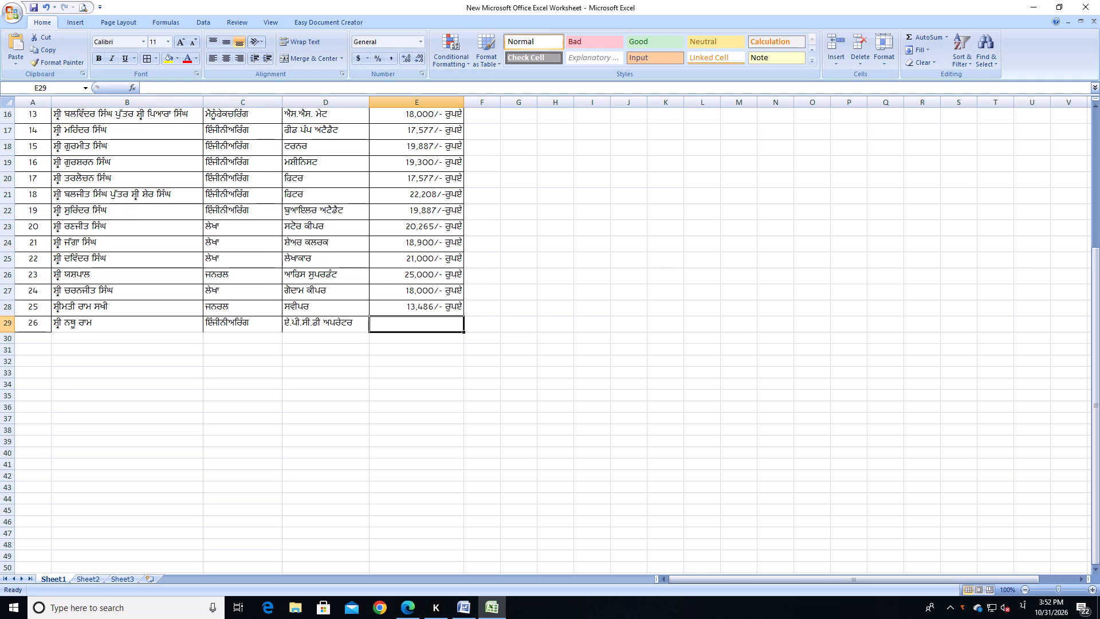
# Enter the monthly rate 19,500/- ਰੁਪਏ for the worker in row 29.
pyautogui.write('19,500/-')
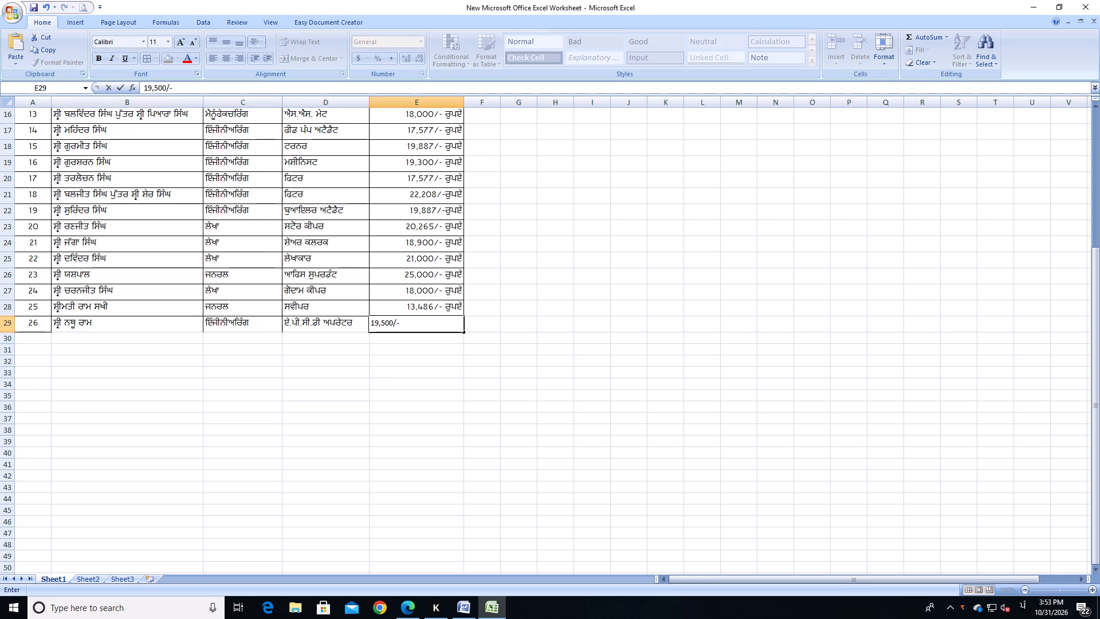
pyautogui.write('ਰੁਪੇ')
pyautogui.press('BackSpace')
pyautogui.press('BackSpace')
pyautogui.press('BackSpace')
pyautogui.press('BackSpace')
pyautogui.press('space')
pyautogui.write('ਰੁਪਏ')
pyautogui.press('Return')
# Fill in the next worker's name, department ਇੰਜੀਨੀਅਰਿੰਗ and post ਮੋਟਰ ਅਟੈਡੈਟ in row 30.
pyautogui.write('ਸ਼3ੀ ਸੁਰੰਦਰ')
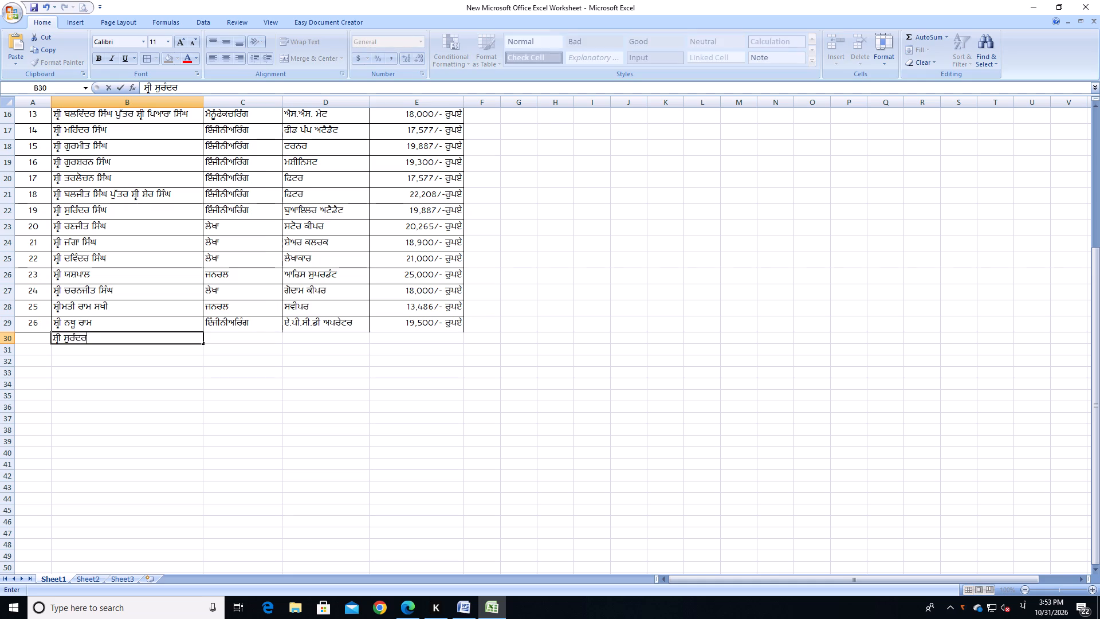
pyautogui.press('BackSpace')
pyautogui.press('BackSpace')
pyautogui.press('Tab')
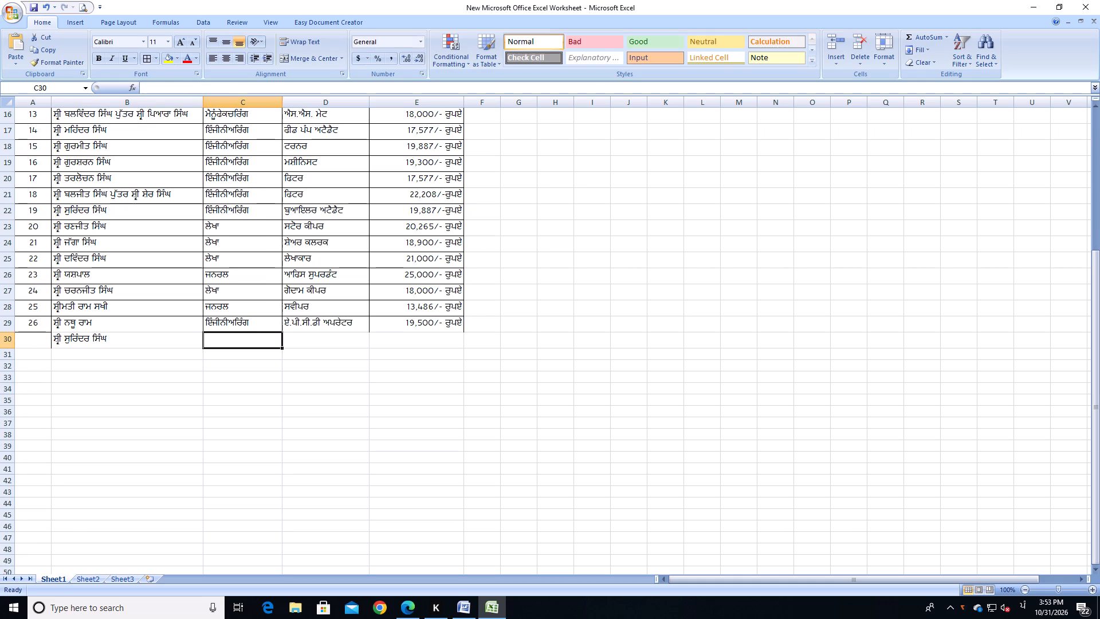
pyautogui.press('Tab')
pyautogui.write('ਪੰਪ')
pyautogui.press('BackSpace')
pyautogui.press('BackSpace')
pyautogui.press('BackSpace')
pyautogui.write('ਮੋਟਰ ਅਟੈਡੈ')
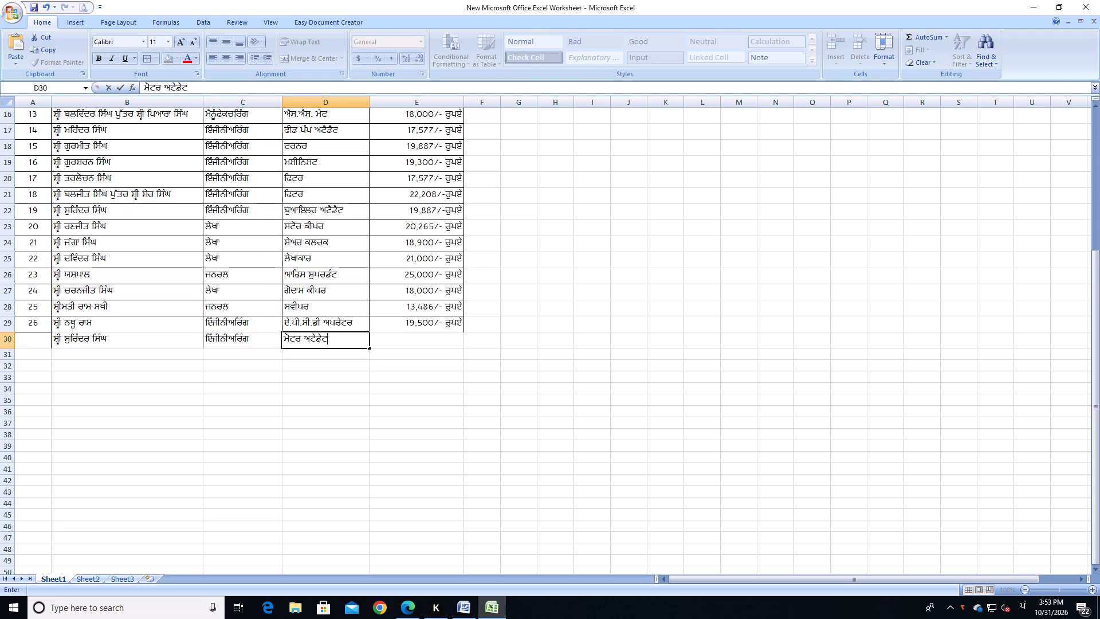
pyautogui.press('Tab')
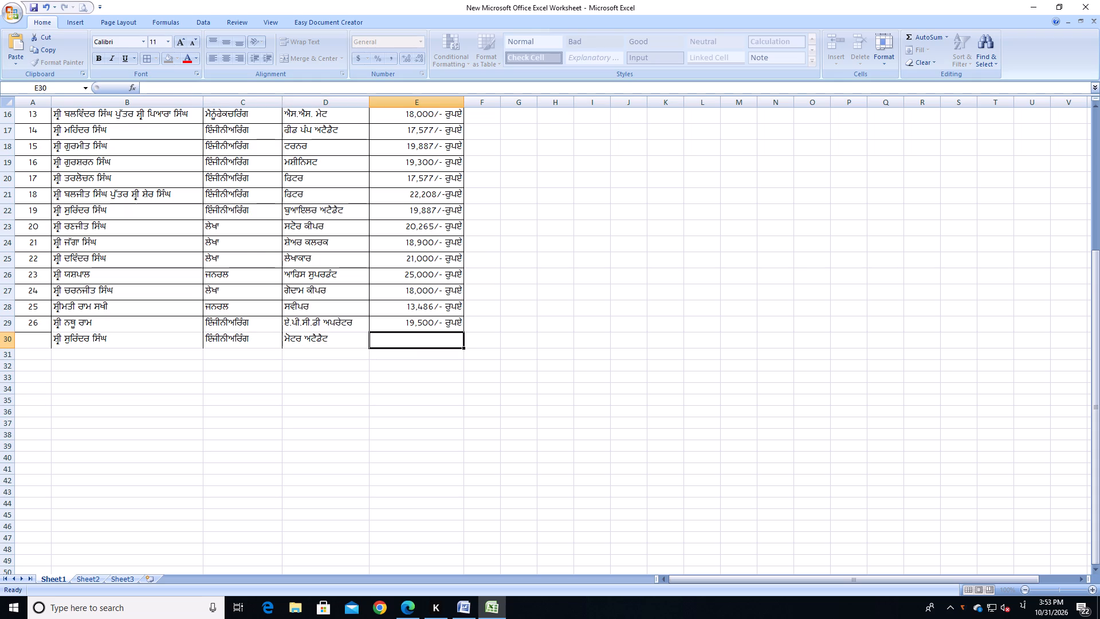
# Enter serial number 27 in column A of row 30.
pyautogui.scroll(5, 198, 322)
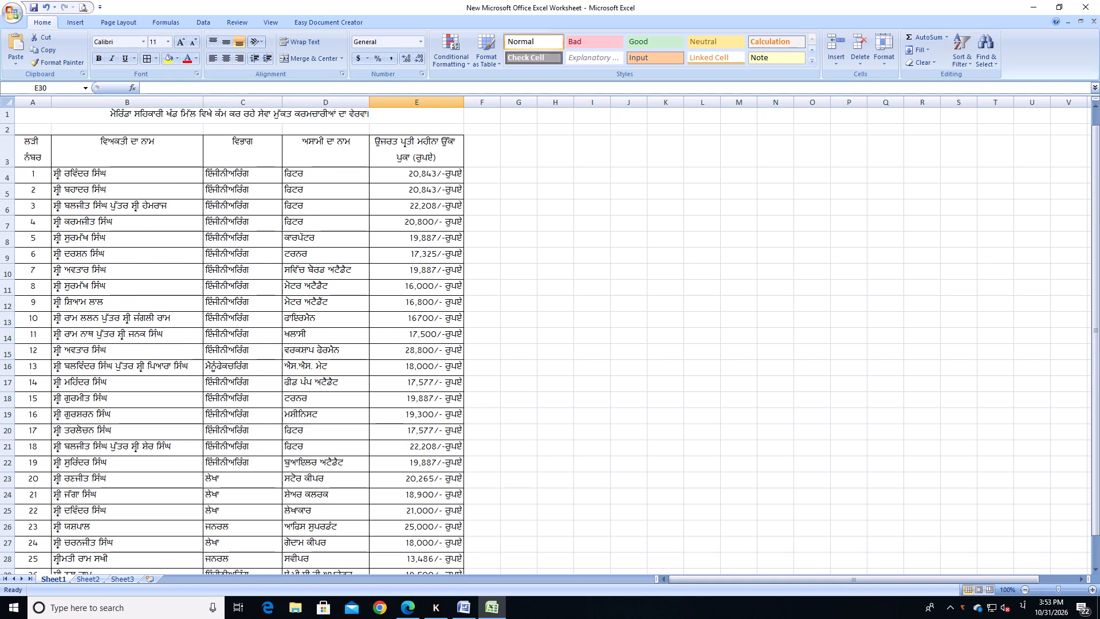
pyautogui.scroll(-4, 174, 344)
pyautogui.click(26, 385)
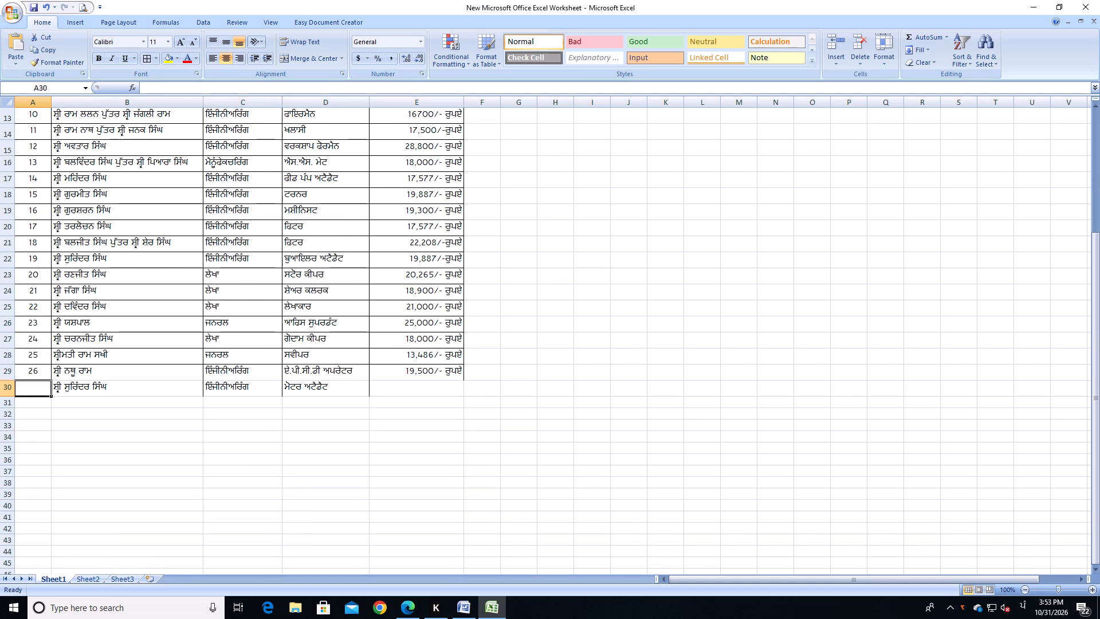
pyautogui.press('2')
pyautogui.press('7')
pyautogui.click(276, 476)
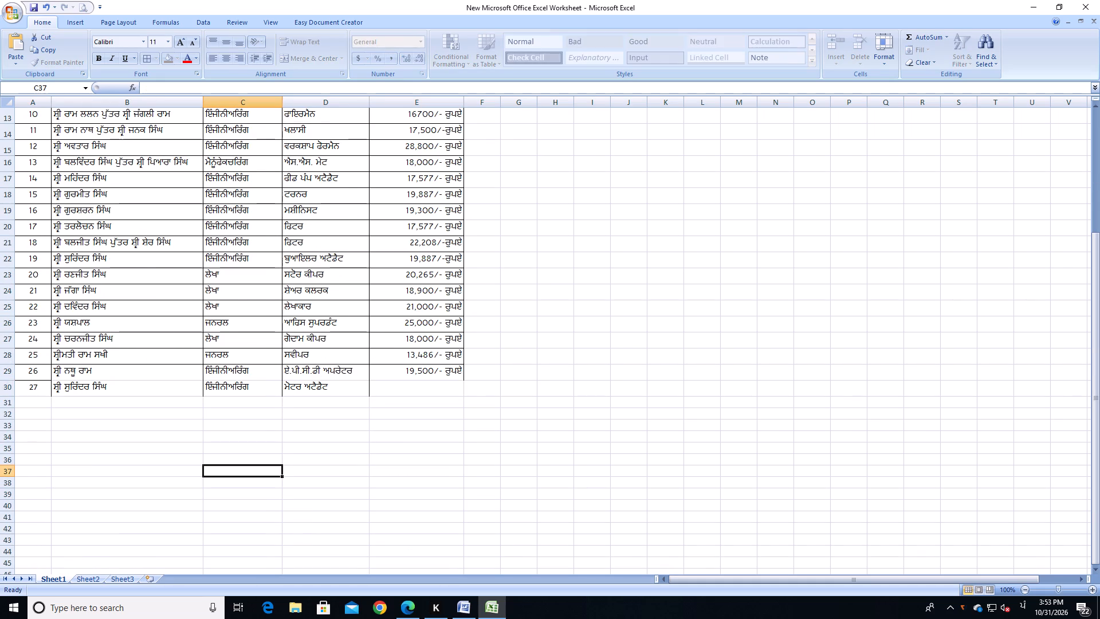
# Apply all borders to columns A to E of rows 24 through 30.
pyautogui.moveTo(443, 389); pyautogui.dragTo(0, 292)
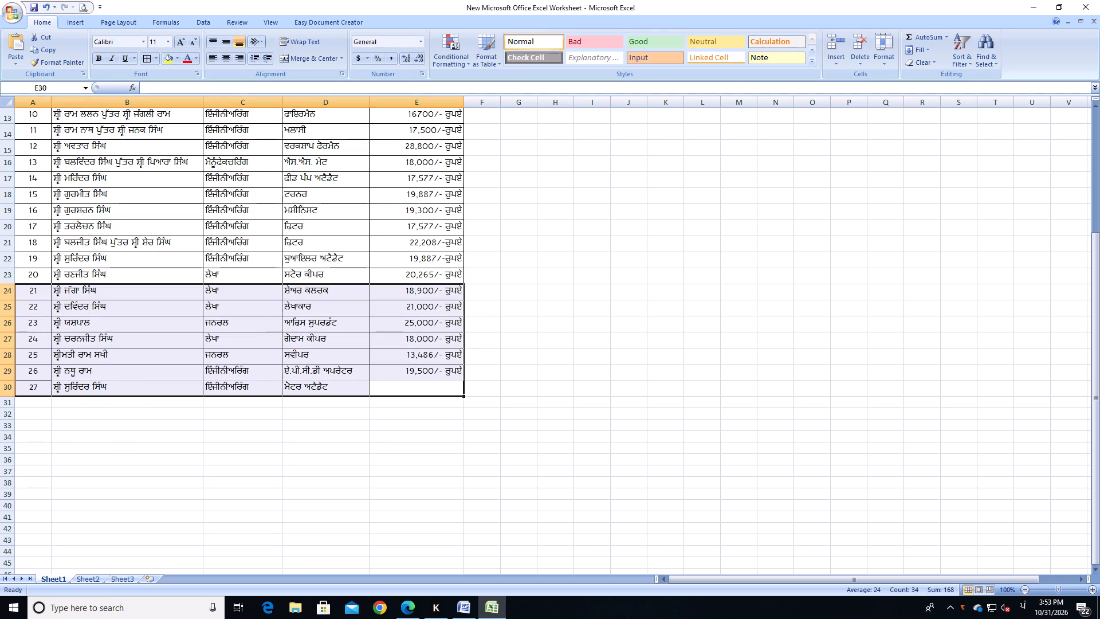
pyautogui.click(151, 58)
pyautogui.click(679, 389)
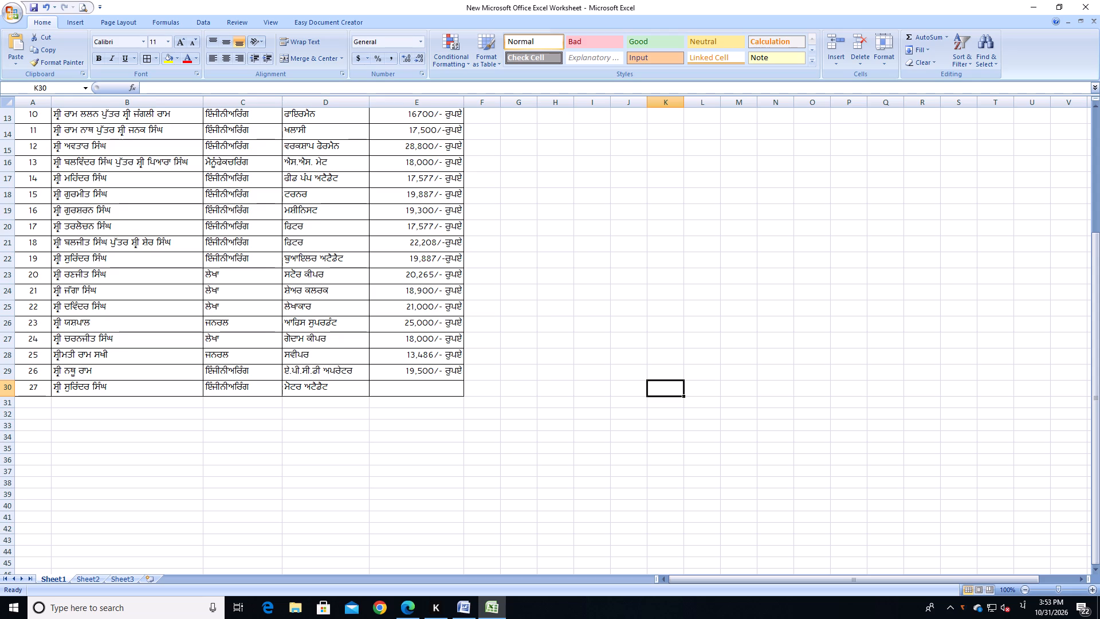
# Clear the name, department, post and monthly rate of the serial 23 worker in row 26.
pyautogui.click(437, 387)
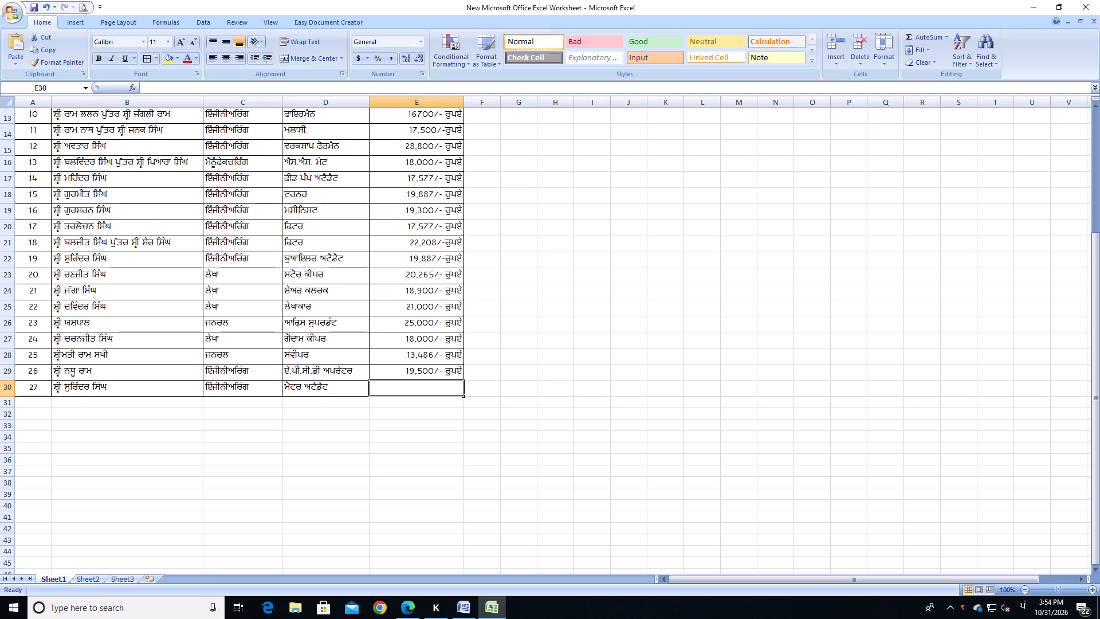
pyautogui.moveTo(83, 322); pyautogui.dragTo(419, 327)
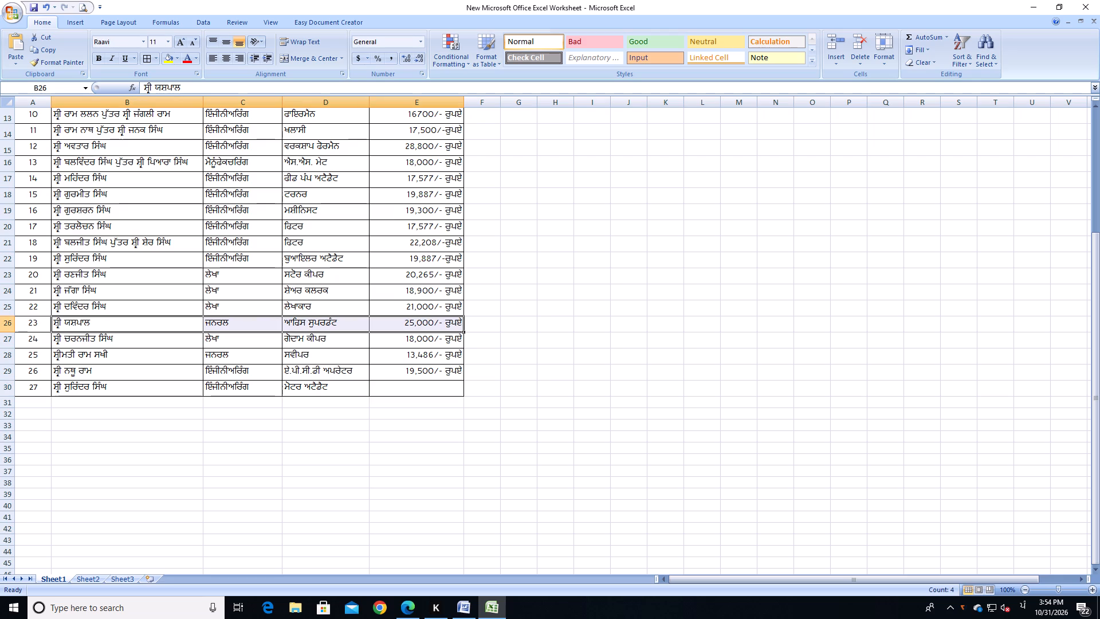
pyautogui.press('Delete')
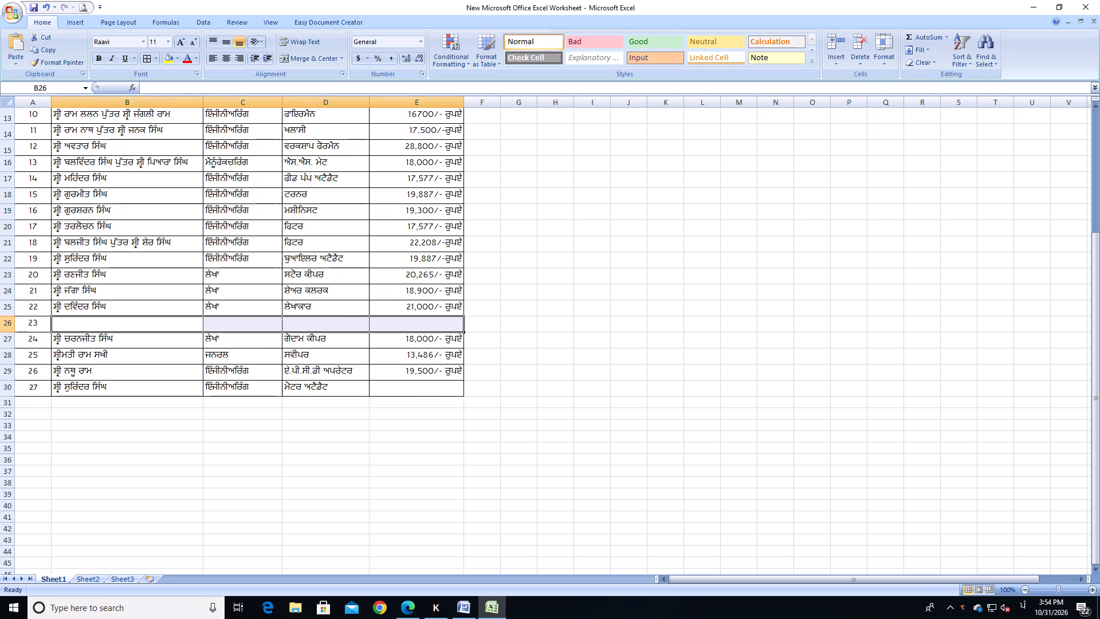
# Move the worker details in columns B to E of rows 27 to 29 up one row, starting at row 26.
pyautogui.moveTo(92, 342); pyautogui.dragTo(416, 367)
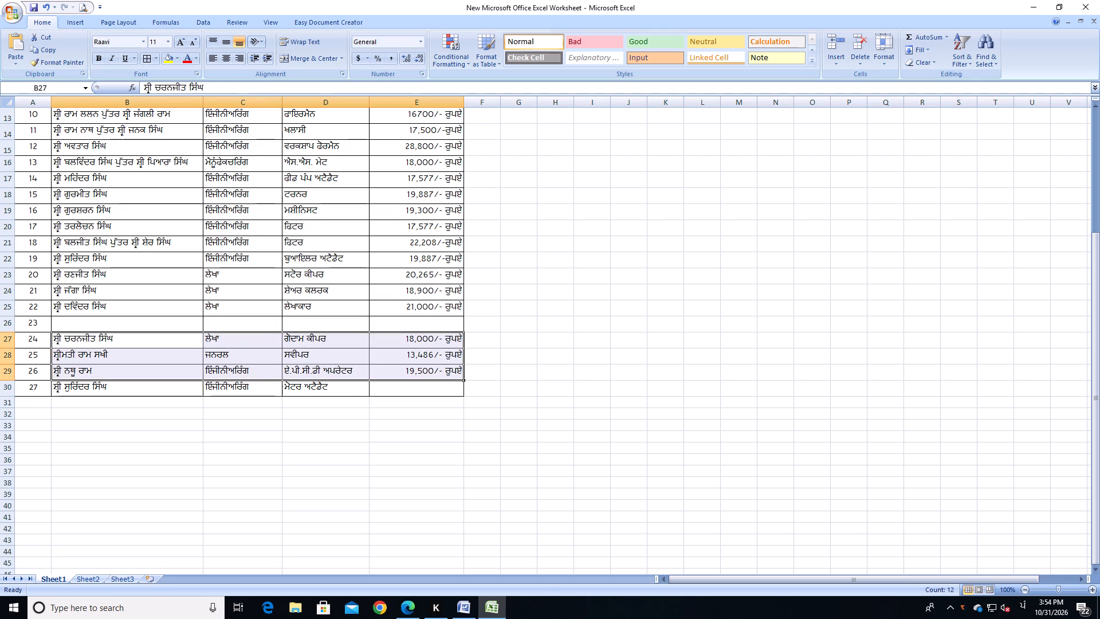
pyautogui.hotkey('ctrl', 'x')
pyautogui.click(113, 319)
pyautogui.press('Return')
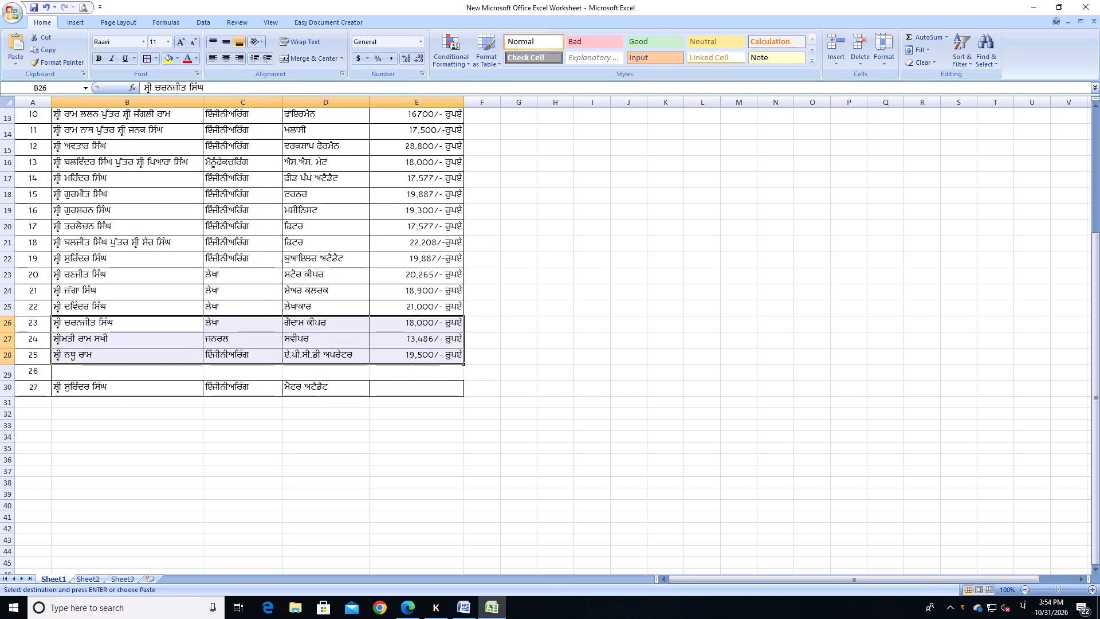
# Delete rows 29 and 30 at the end of the table.
pyautogui.moveTo(7, 372); pyautogui.dragTo(10, 394)
pyautogui.rightClick(13, 394)
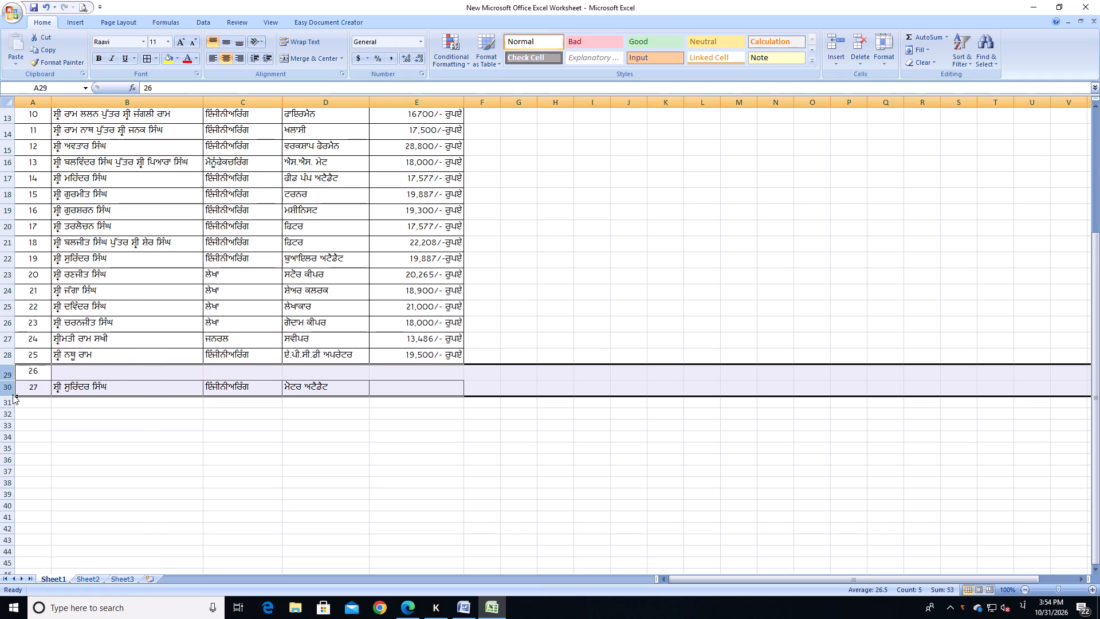
pyautogui.click(55, 461)
pyautogui.click(287, 452)
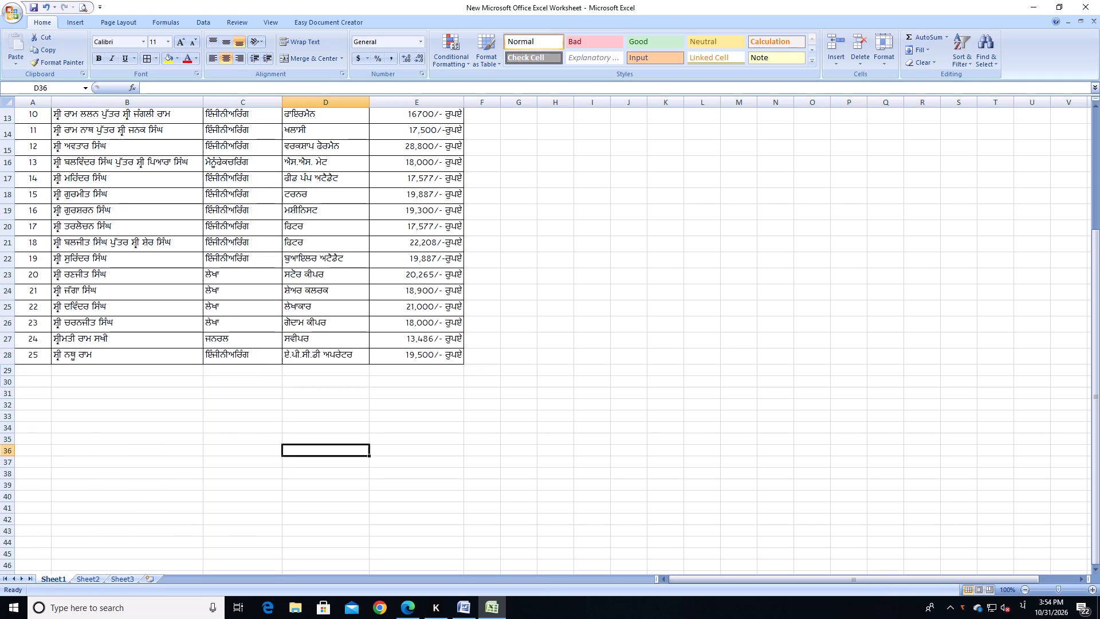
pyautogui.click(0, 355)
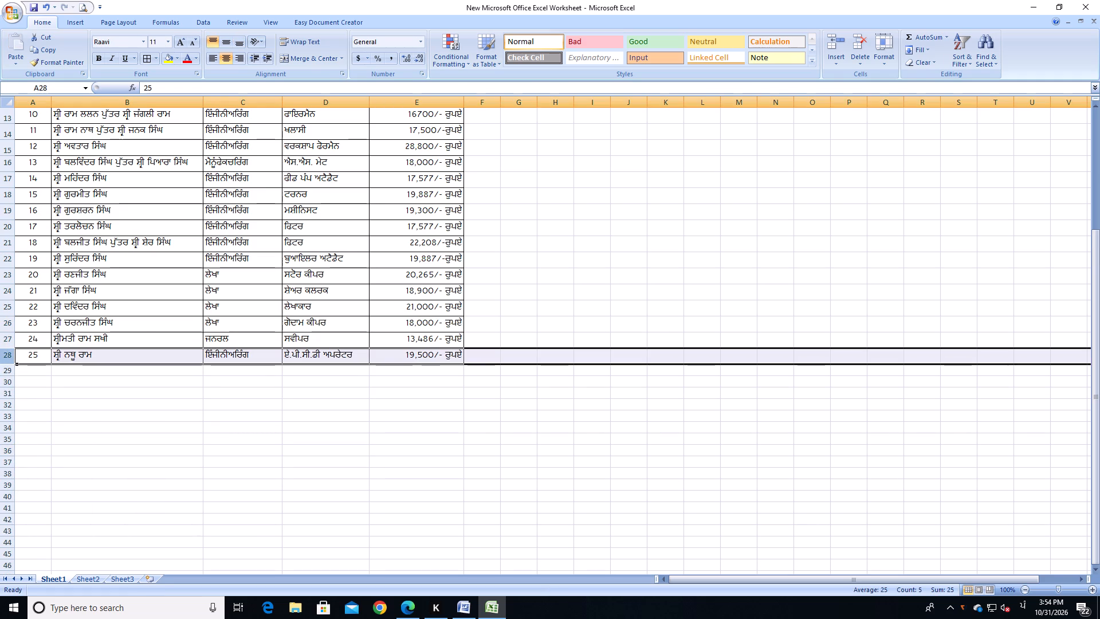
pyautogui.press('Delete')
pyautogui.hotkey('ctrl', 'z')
# Fill the serial number series from the first six numbers down column A to row 28, ending at 25.
pyautogui.click(360, 429)
pyautogui.scroll(5, 366, 428)
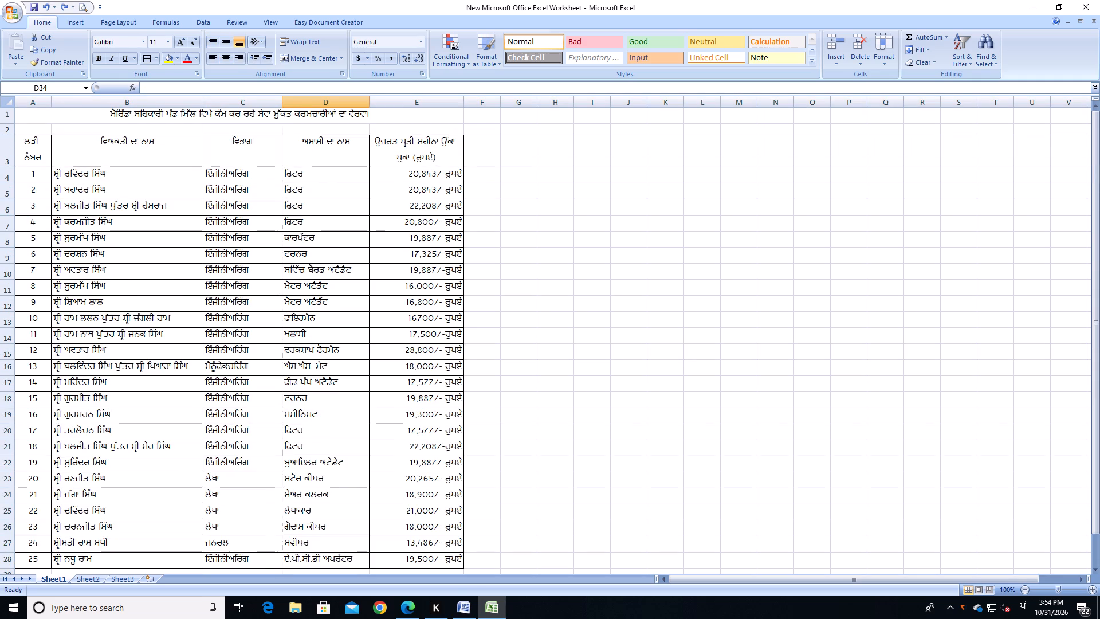
pyautogui.moveTo(37, 177); pyautogui.dragTo(33, 257)
pyautogui.click(48, 263)
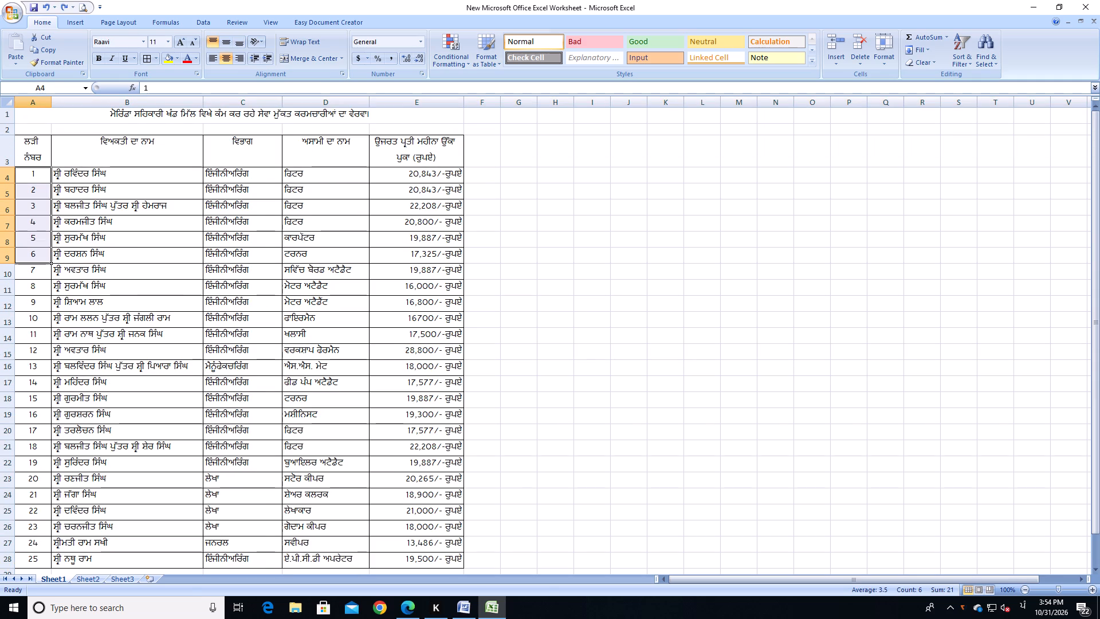
pyautogui.moveTo(50, 263); pyautogui.dragTo(33, 571)
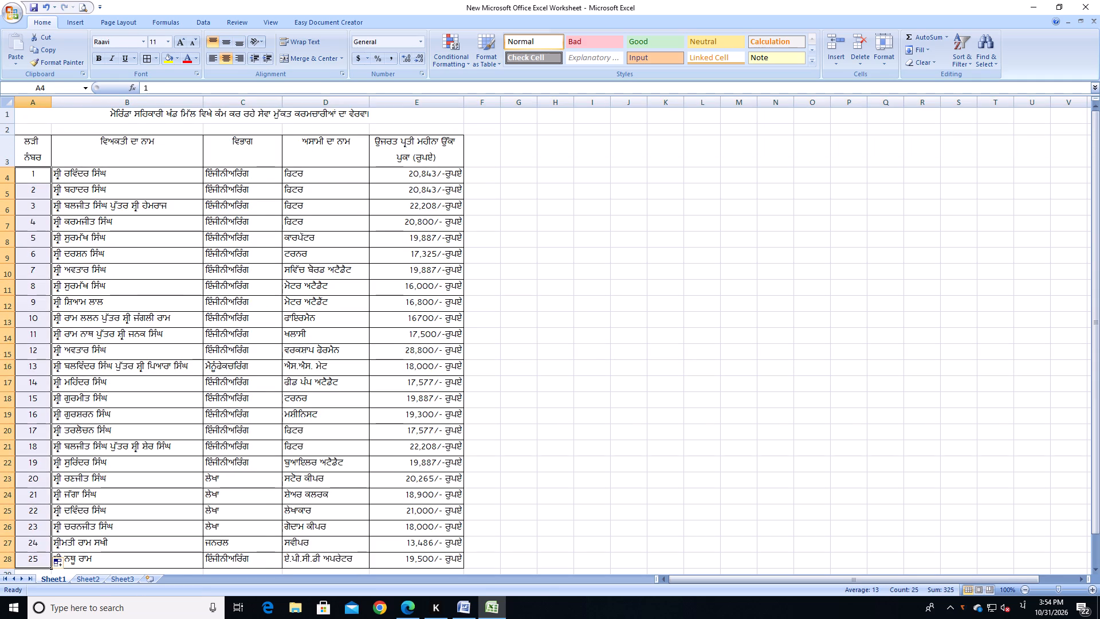
pyautogui.scroll(-4, 211, 450)
pyautogui.scroll(9, 290, 420)
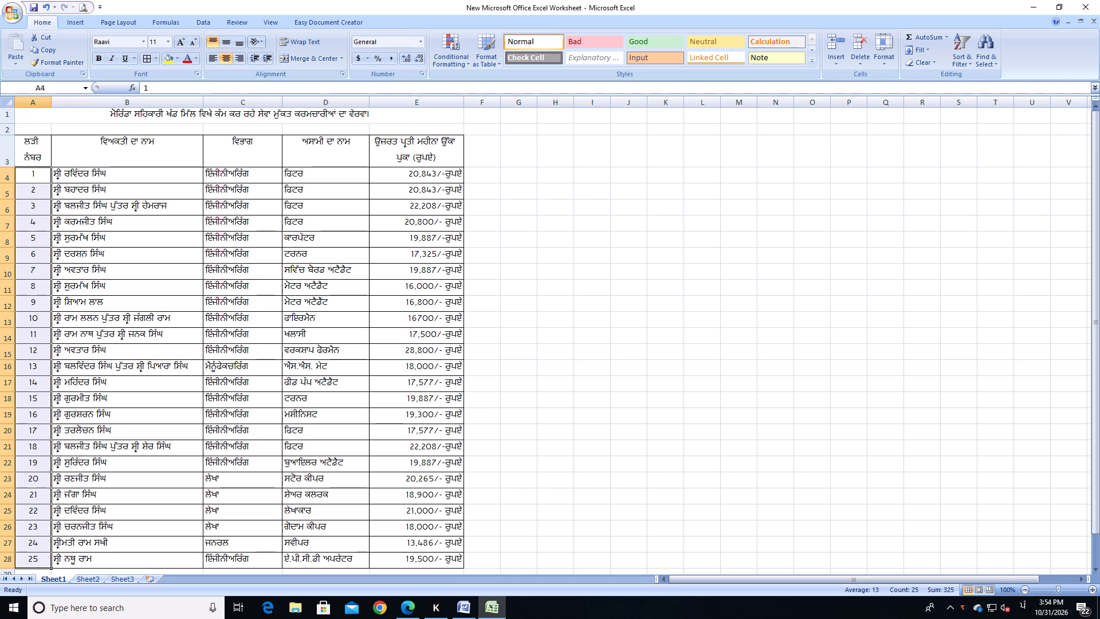
# Narrow the monthly rate column E to a width of about 18.7.
pyautogui.moveTo(462, 104); pyautogui.dragTo(449, 107)
pyautogui.click(449, 107)
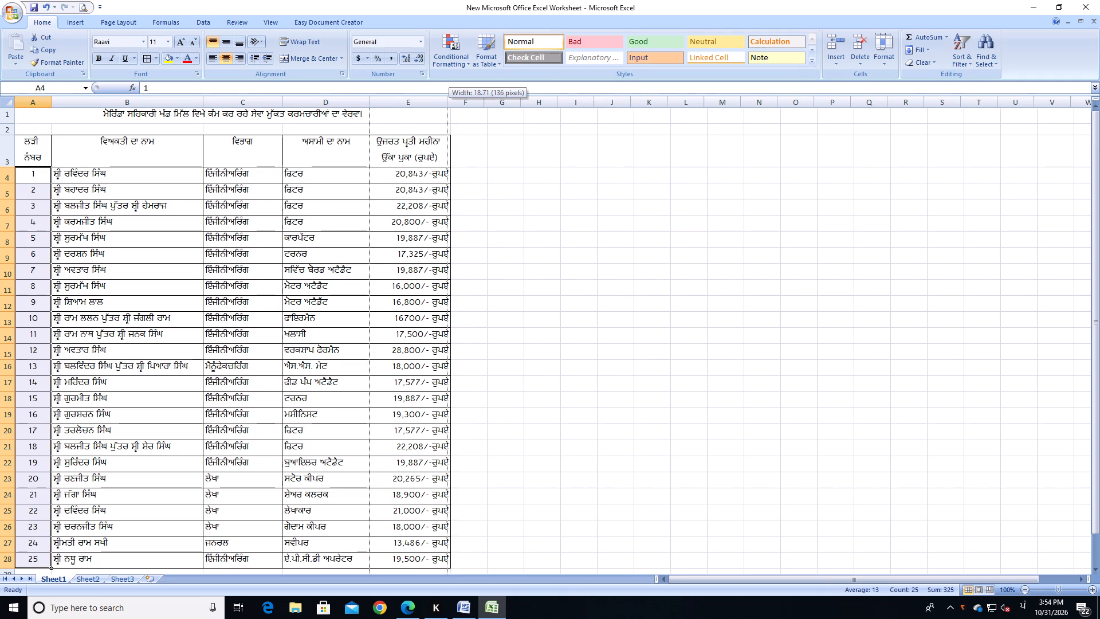
pyautogui.scroll(-5, 468, 163)
pyautogui.scroll(8, 469, 164)
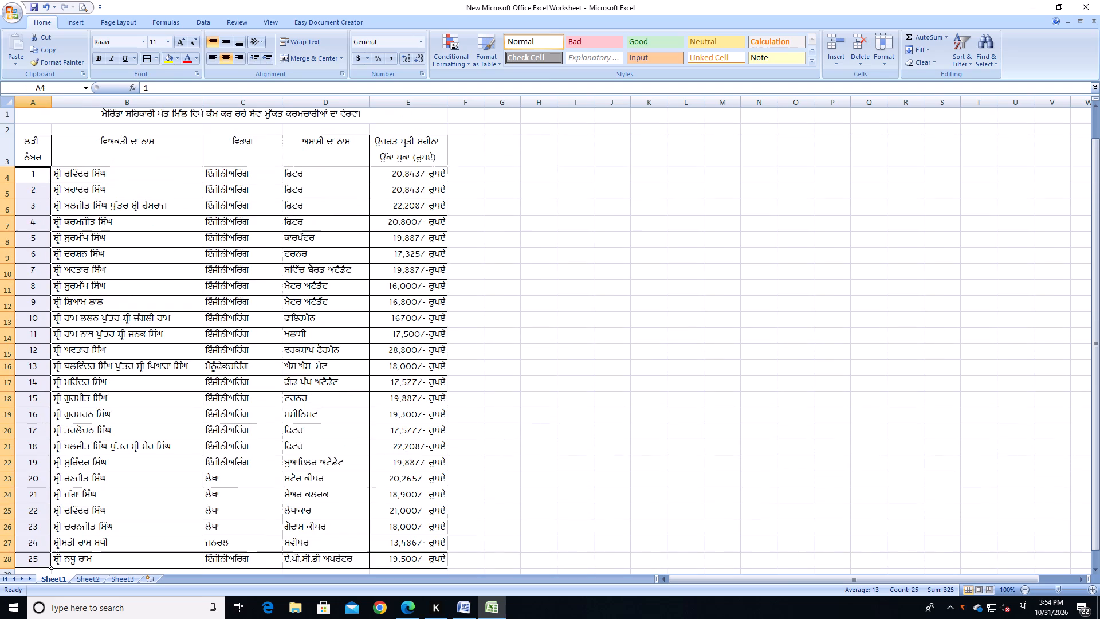
# Set the font size of the entire worksheet to 12.
pyautogui.click(341, 170)
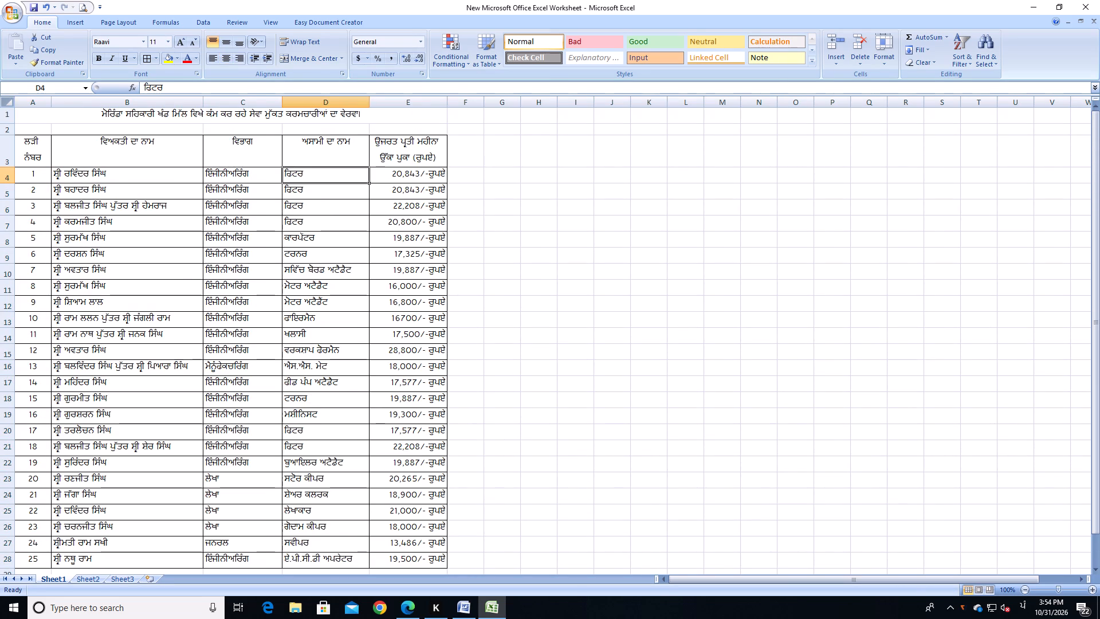
pyautogui.click(11, 104)
pyautogui.click(154, 42)
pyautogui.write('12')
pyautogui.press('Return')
pyautogui.click(537, 237)
pyautogui.scroll(-5, 537, 237)
pyautogui.scroll(10, 534, 236)
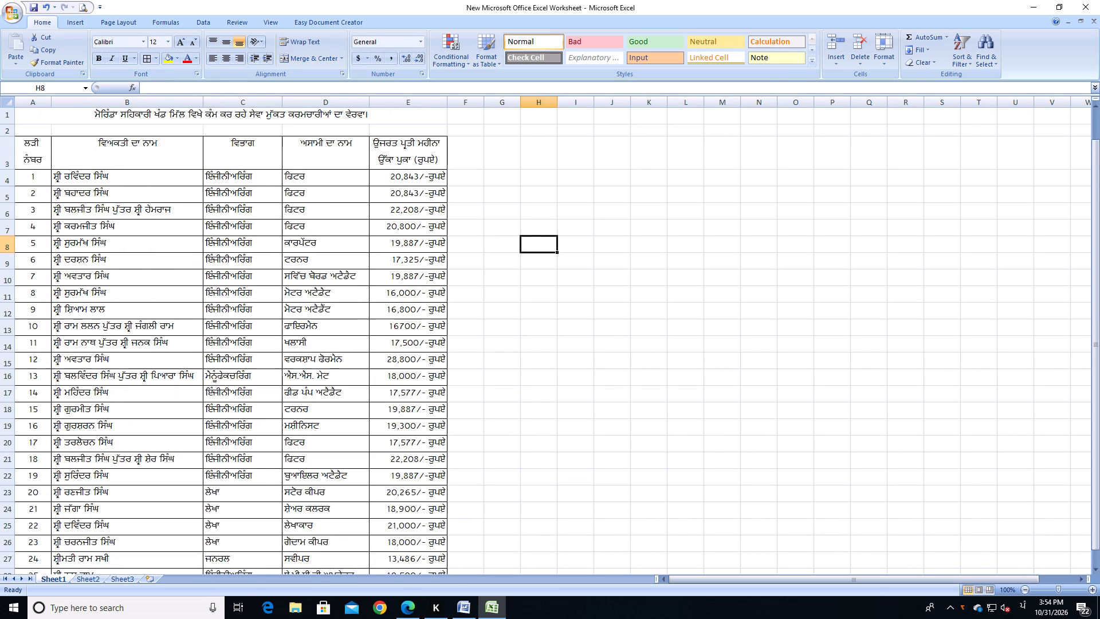
# Set the print area to the titled table in A1 to E28.
pyautogui.moveTo(257, 113); pyautogui.dragTo(300, 529)
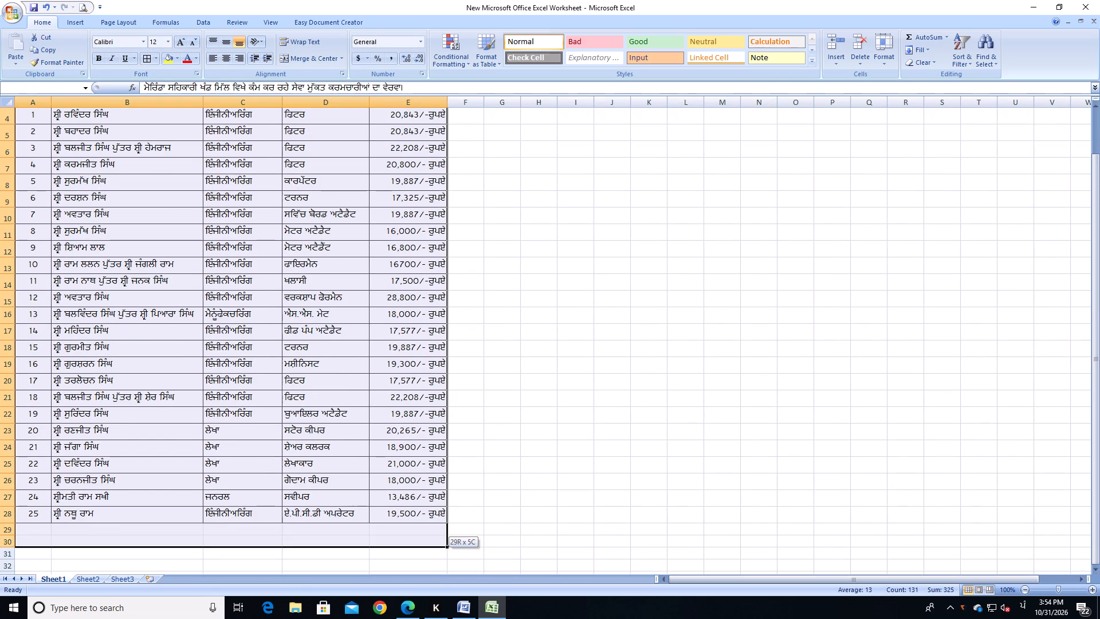
pyautogui.moveTo(300, 529); pyautogui.dragTo(298, 512)
pyautogui.click(122, 22)
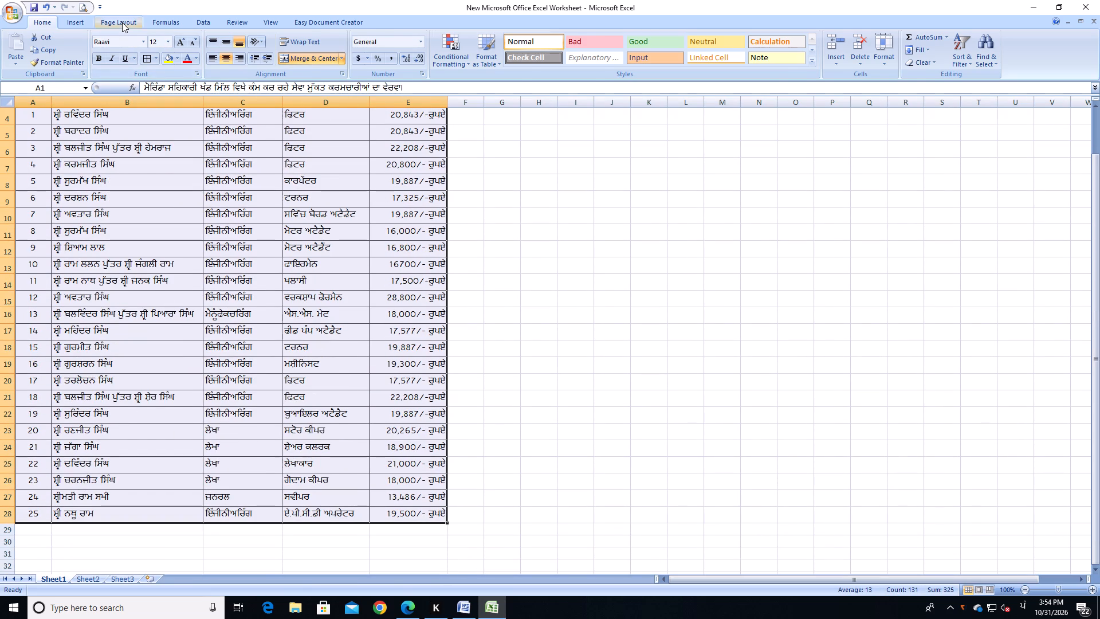
pyautogui.click(184, 64)
pyautogui.click(190, 76)
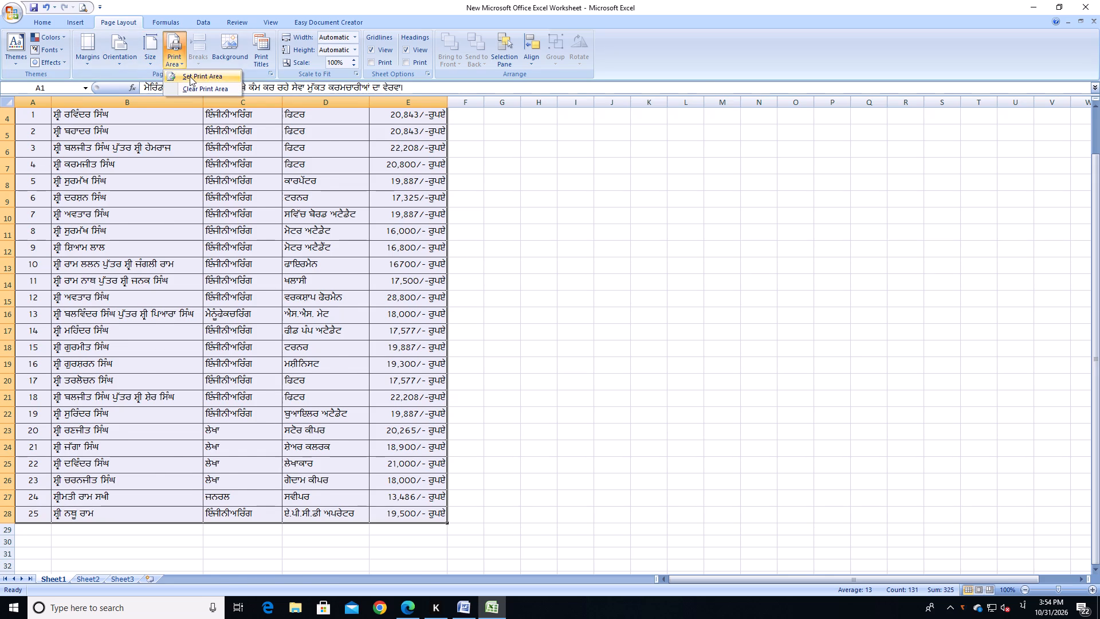
# Open the print preview with margins shown and slightly reduce the page's right margin.
pyautogui.click(82, 7)
pyautogui.scroll(-5, 476, 366)
pyautogui.scroll(4, 477, 366)
pyautogui.click(109, 64)
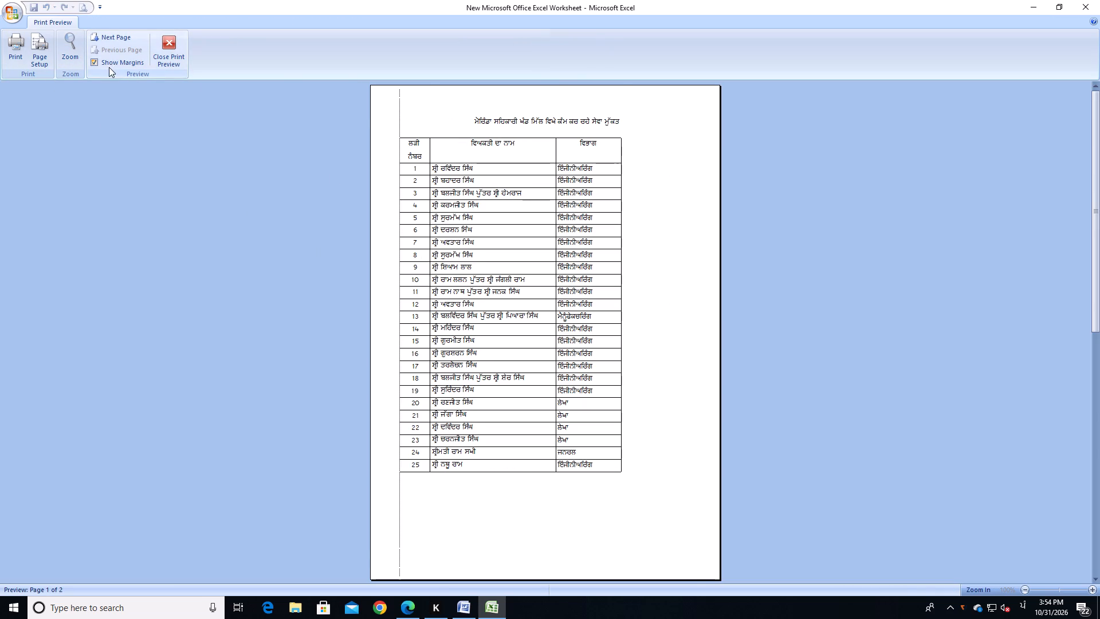
pyautogui.moveTo(689, 108); pyautogui.dragTo(693, 109)
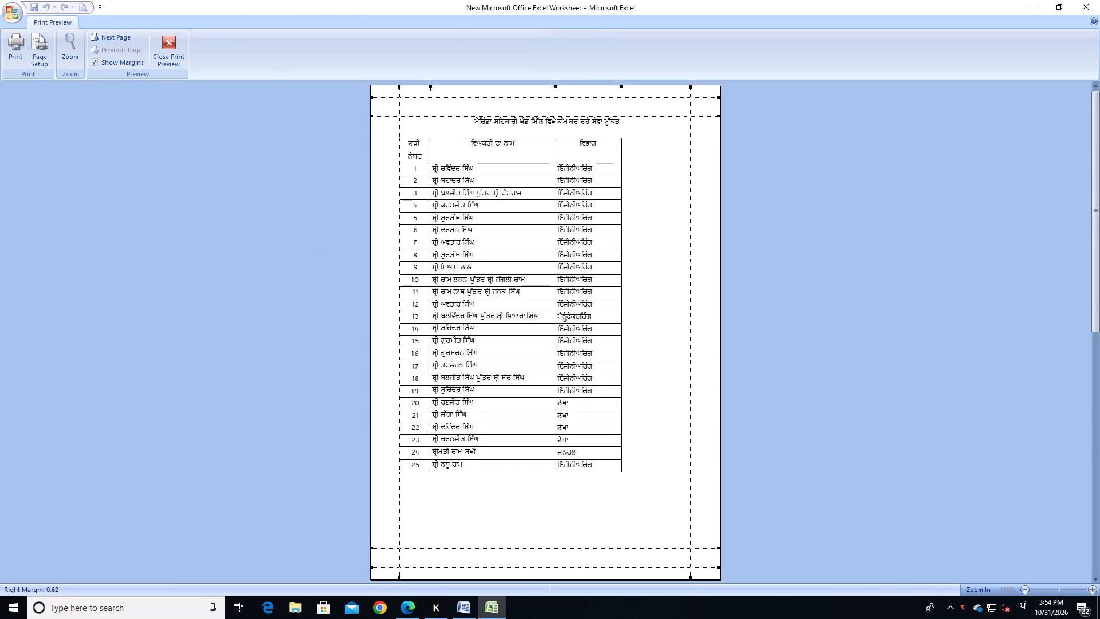
pyautogui.moveTo(693, 109); pyautogui.dragTo(698, 112)
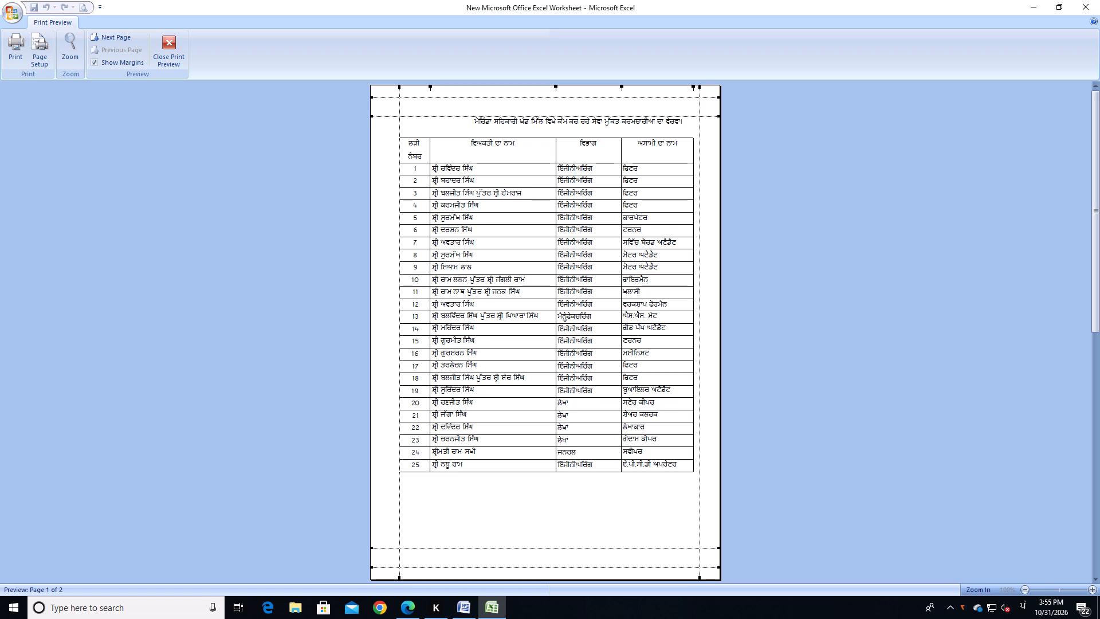
# Narrow the name, post and department columns in the print preview so that all five columns fit on one page.
pyautogui.moveTo(555, 91); pyautogui.dragTo(529, 99)
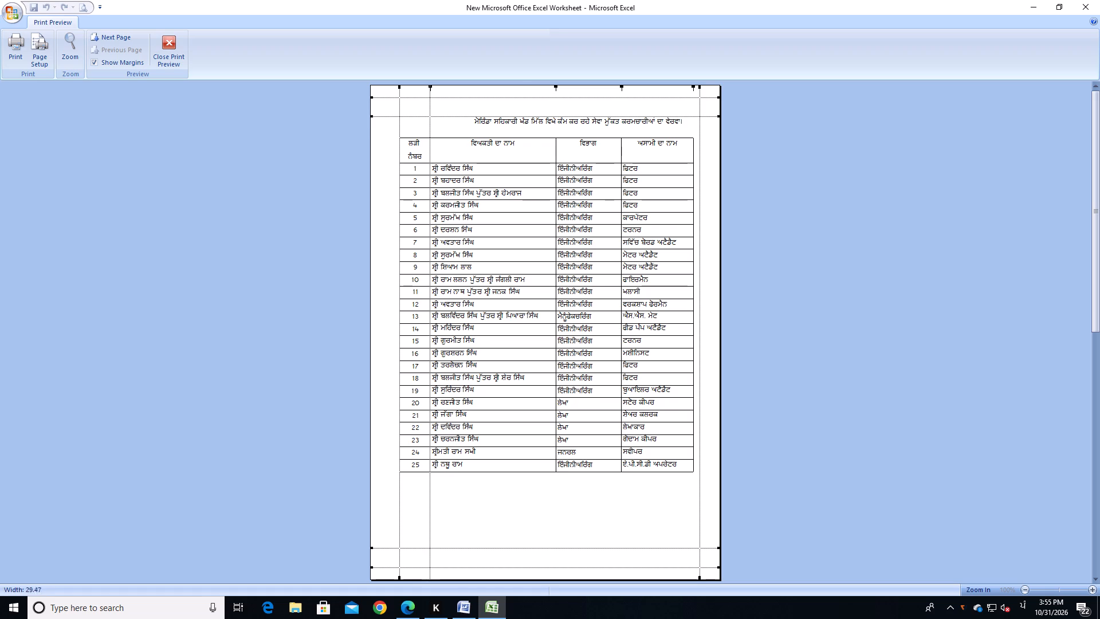
pyautogui.moveTo(529, 99); pyautogui.dragTo(524, 100)
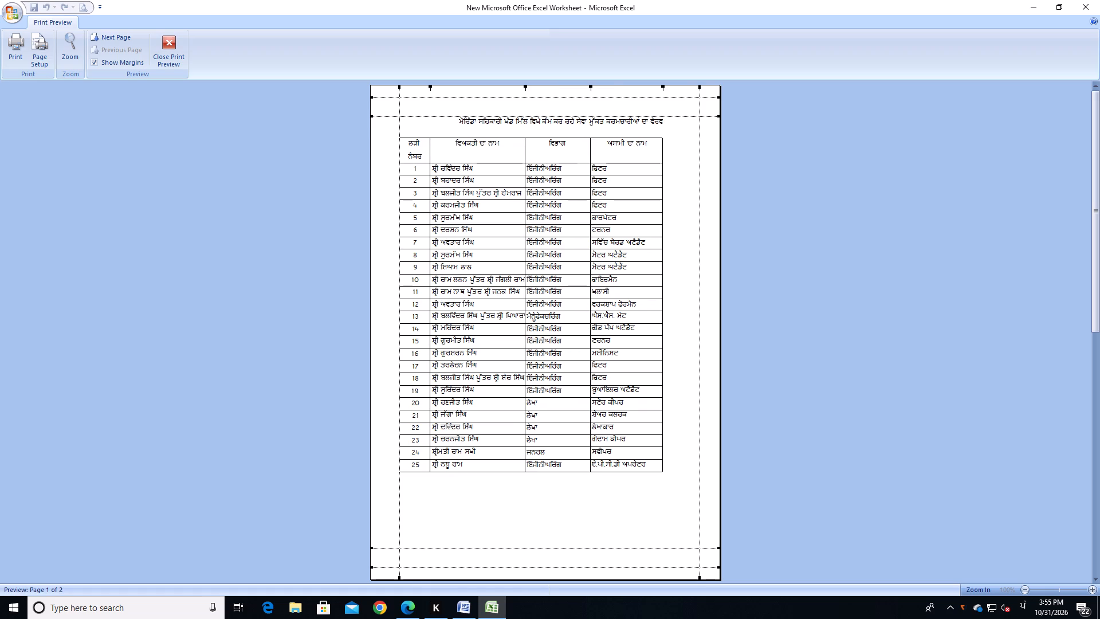
pyautogui.moveTo(663, 91); pyautogui.dragTo(651, 95)
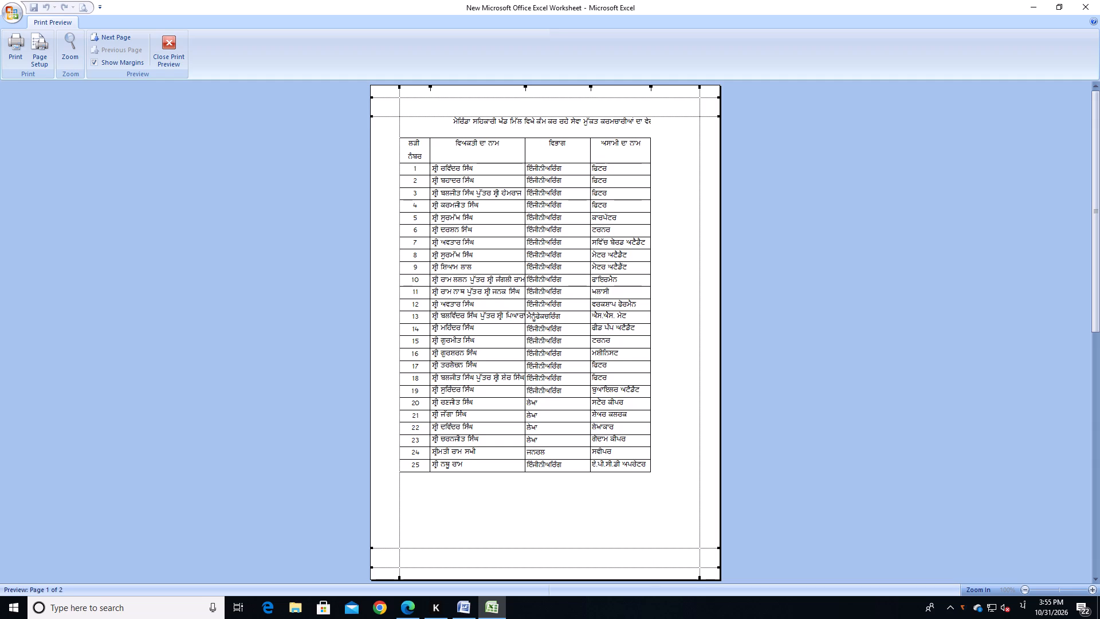
pyautogui.moveTo(590, 91); pyautogui.dragTo(577, 97)
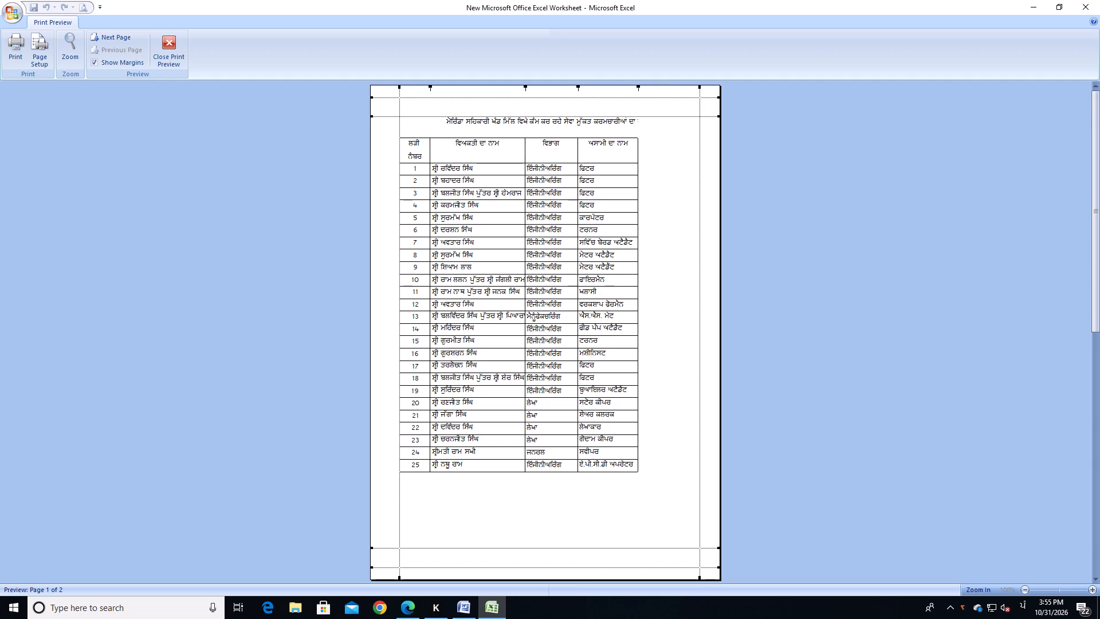
pyautogui.scroll(-4, 569, 230)
pyautogui.scroll(1, 569, 230)
pyautogui.scroll(-2, 569, 230)
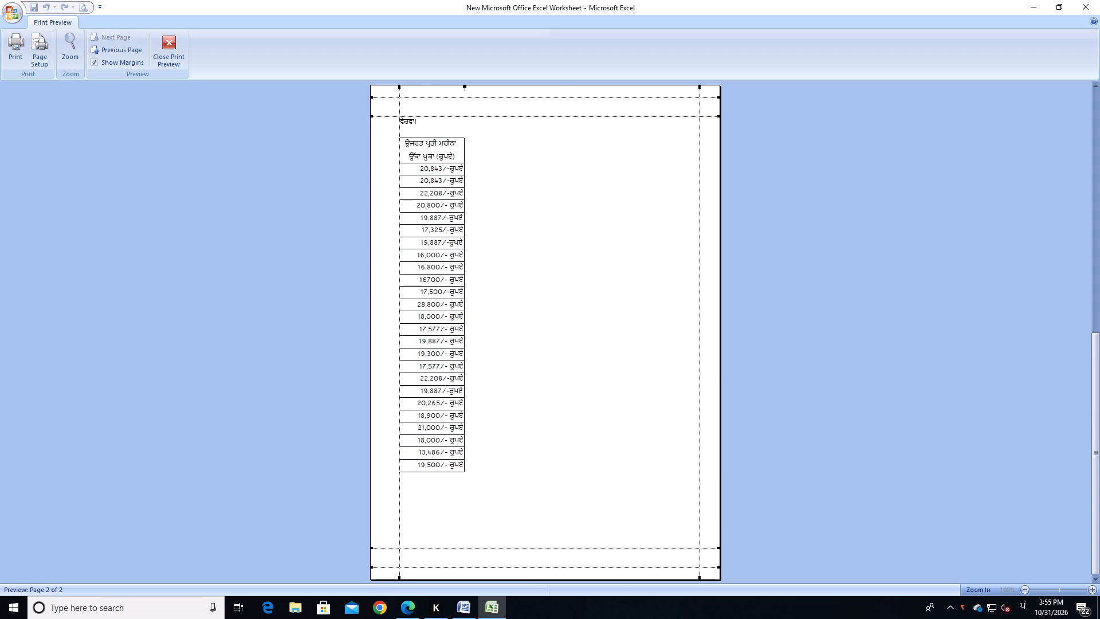
pyautogui.scroll(-2, 569, 230)
pyautogui.scroll(4, 569, 230)
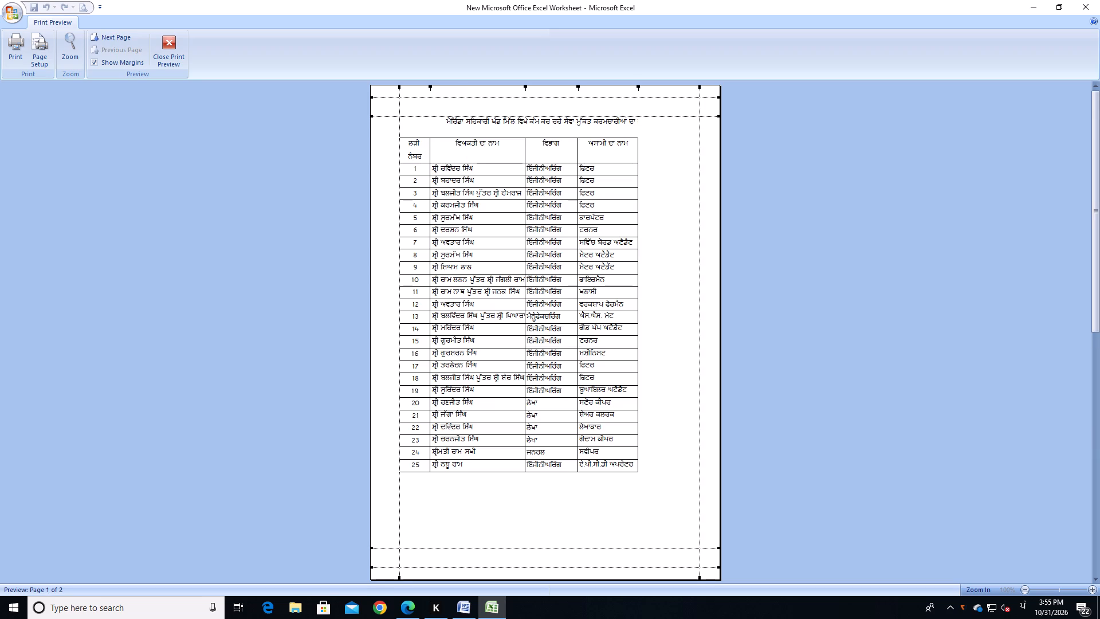
pyautogui.moveTo(577, 90); pyautogui.dragTo(572, 95)
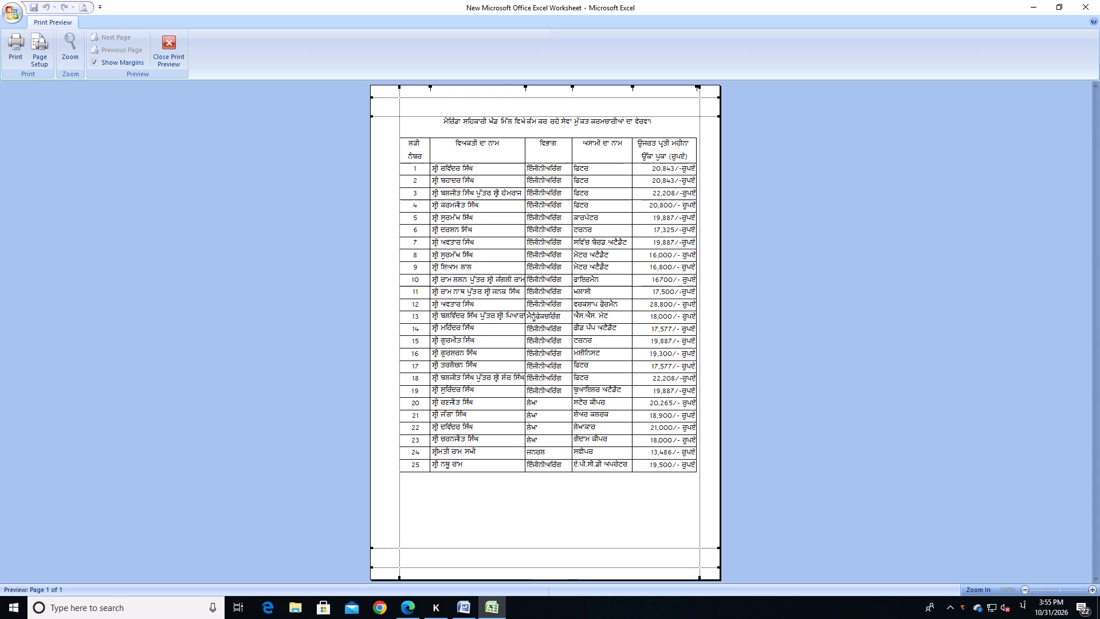
pyautogui.scroll(-5, 527, 246)
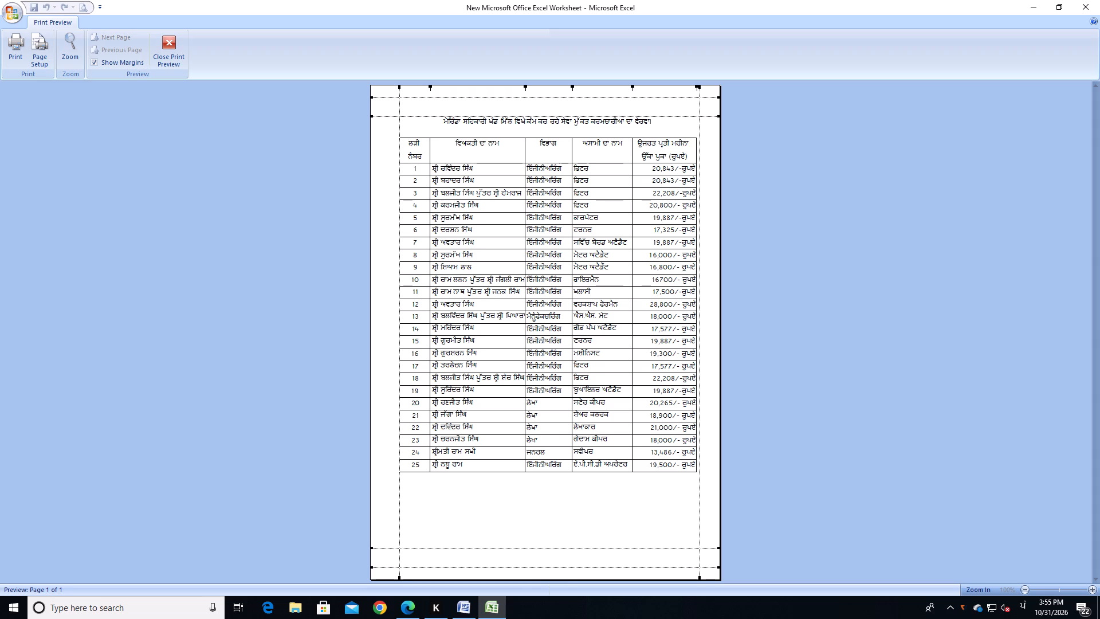
# Slightly narrow the serial number column and widen the name column in the print preview, then close the preview.
pyautogui.click(429, 88)
pyautogui.click(505, 189)
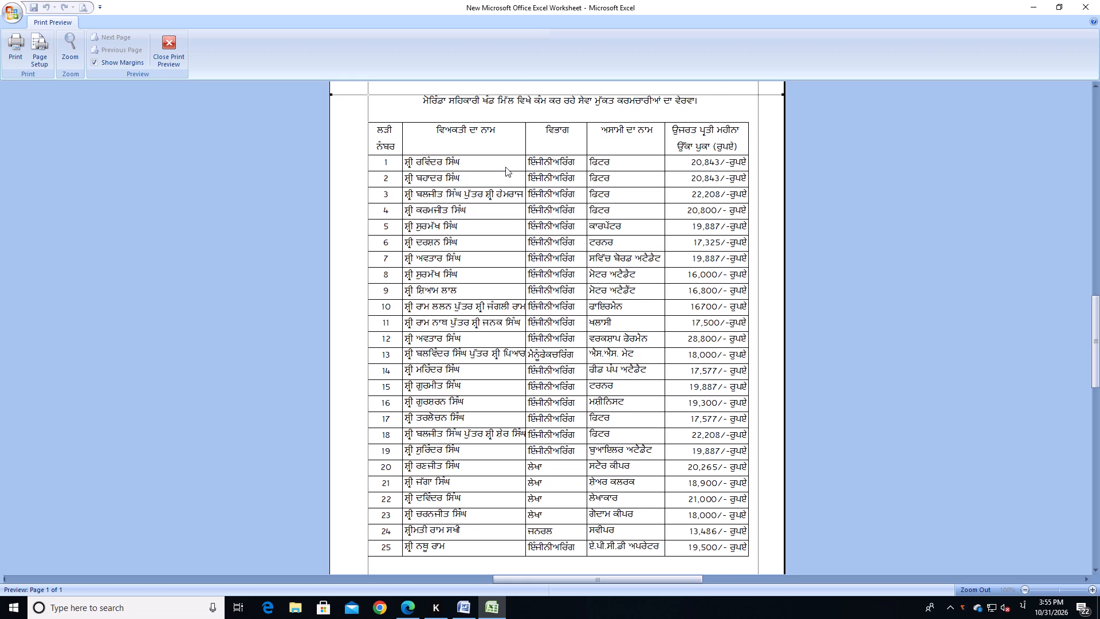
pyautogui.click(503, 162)
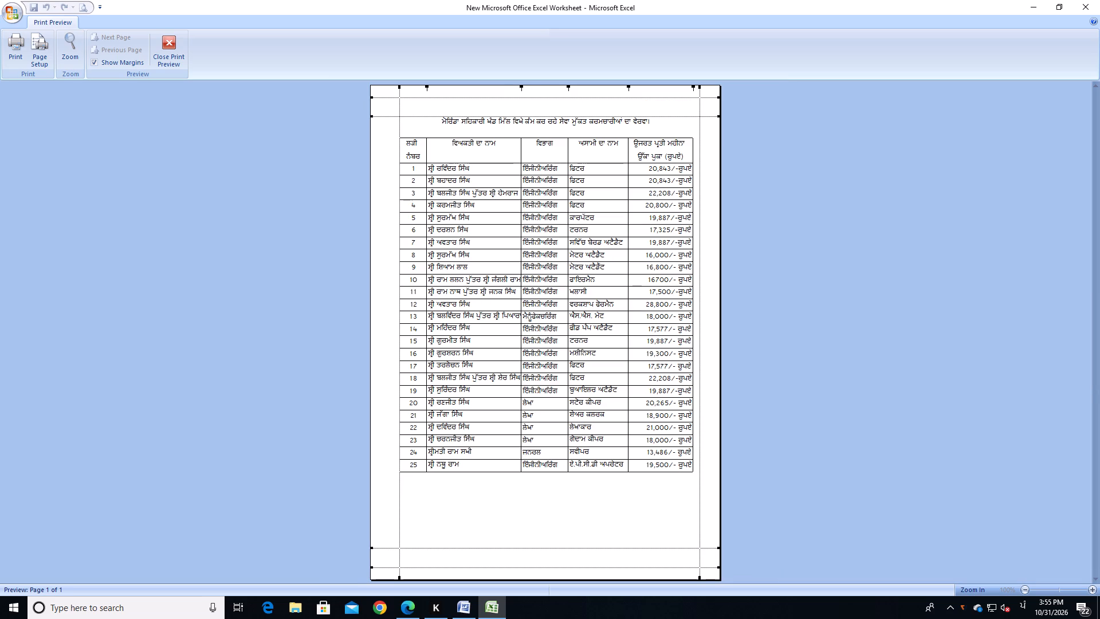
pyautogui.moveTo(521, 89); pyautogui.dragTo(527, 91)
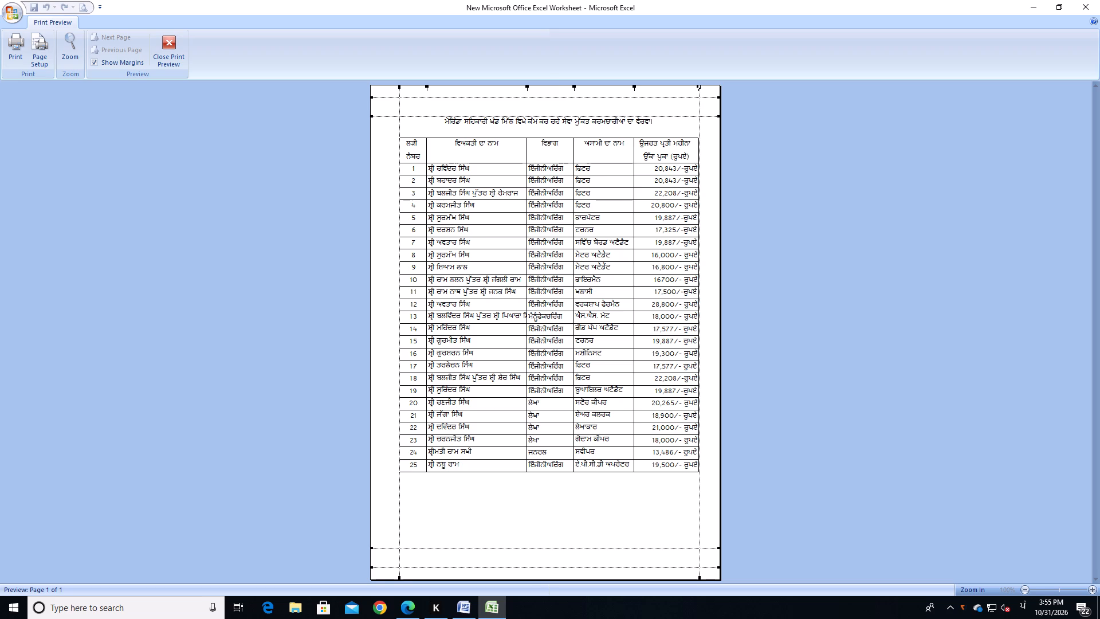
pyautogui.scroll(-6, 532, 369)
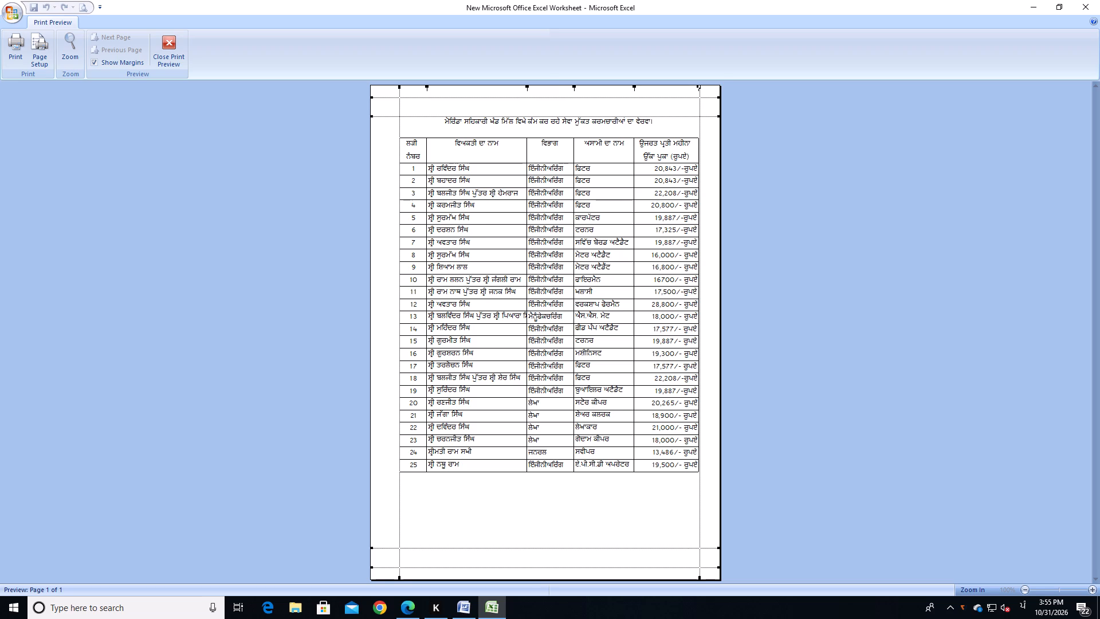
pyautogui.click(532, 370)
pyautogui.click(532, 370)
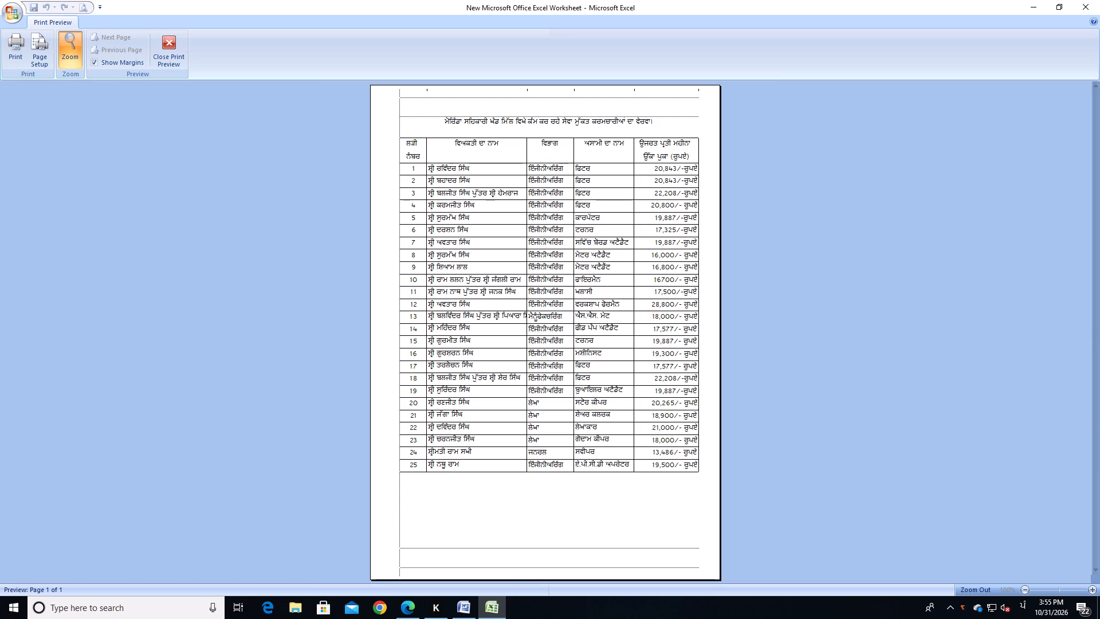
pyautogui.click(170, 59)
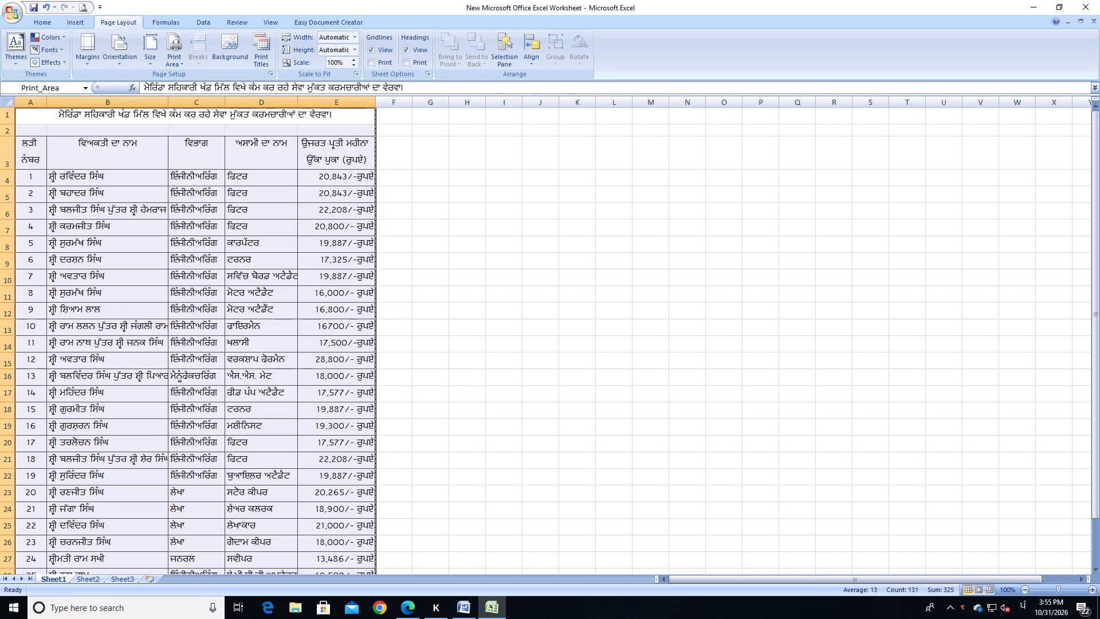
# Remove the father's name part from the serial 13 worker's name, keeping only the worker's own name.
pyautogui.doubleClick(112, 378)
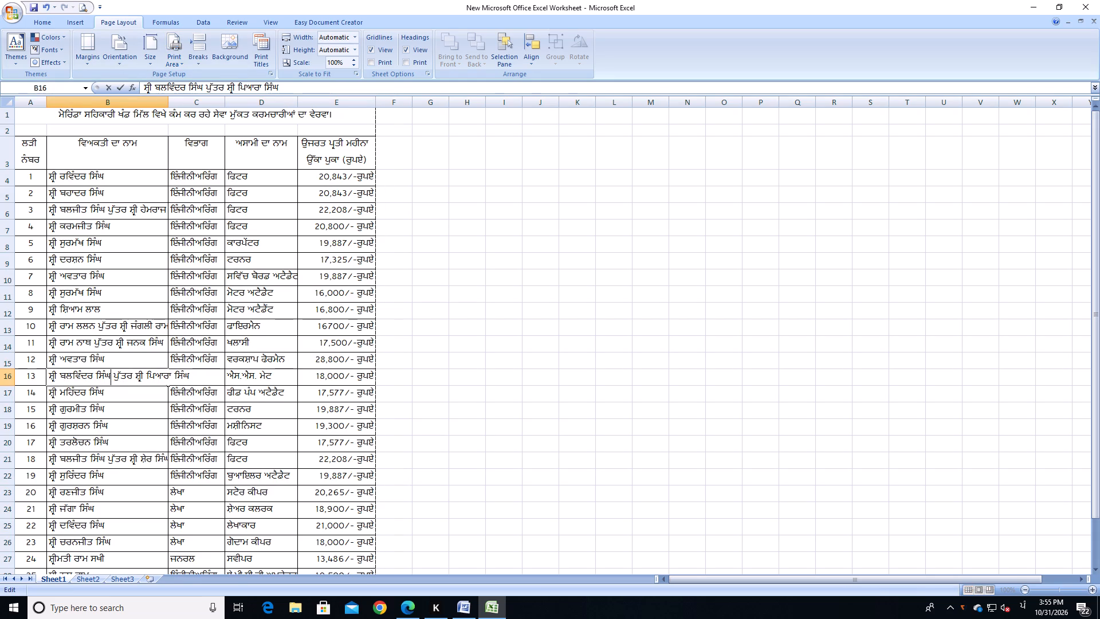
pyautogui.press('Delete')
pyautogui.press('Delete')
pyautogui.press('Delete')
pyautogui.press('Delete')
pyautogui.press('Delete')
pyautogui.press('Delete')
pyautogui.press('Delete')
pyautogui.press('Delete')
pyautogui.press('Delete')
pyautogui.press('Delete')
pyautogui.press('Delete')
pyautogui.press('Delete')
pyautogui.press('Delete')
pyautogui.press('Delete')
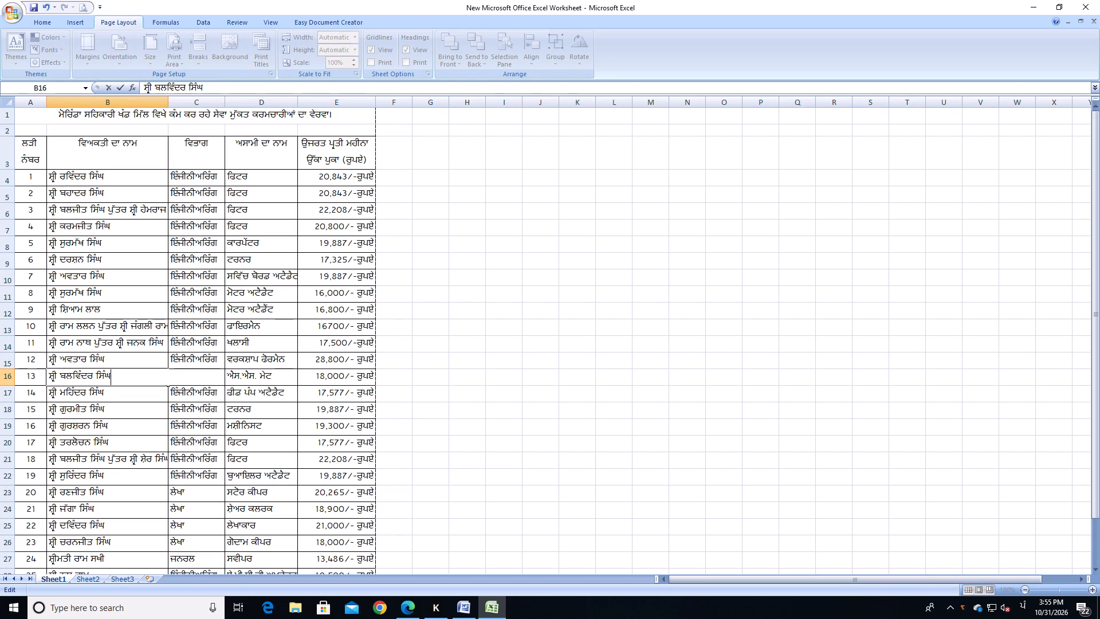
pyautogui.click(531, 379)
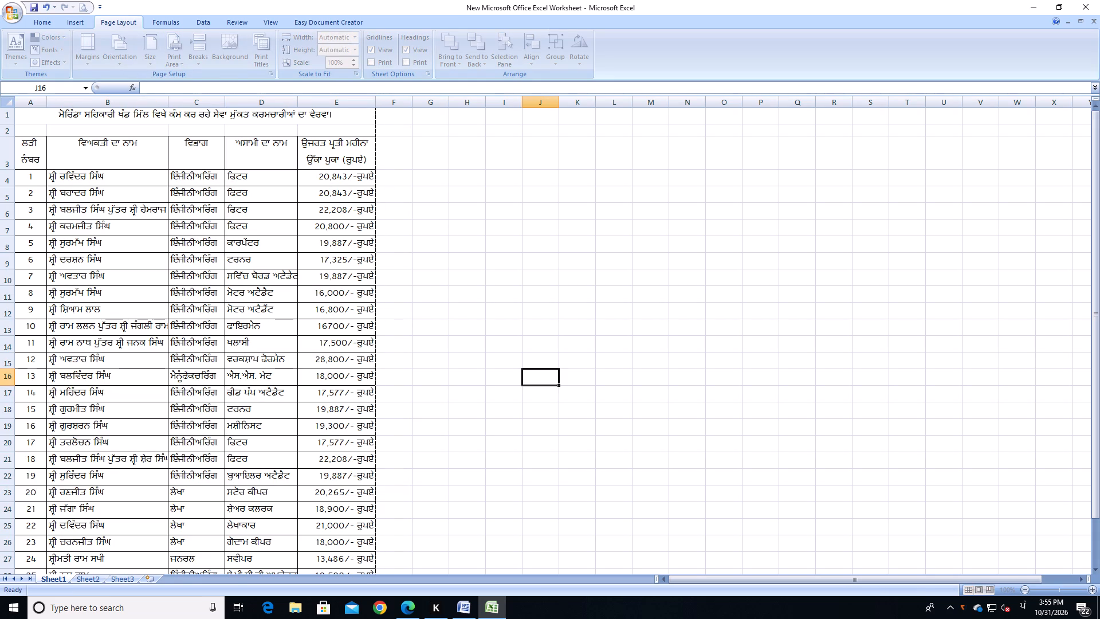
# Remove the father's name part from the serial 11 worker's name.
pyautogui.doubleClick(93, 342)
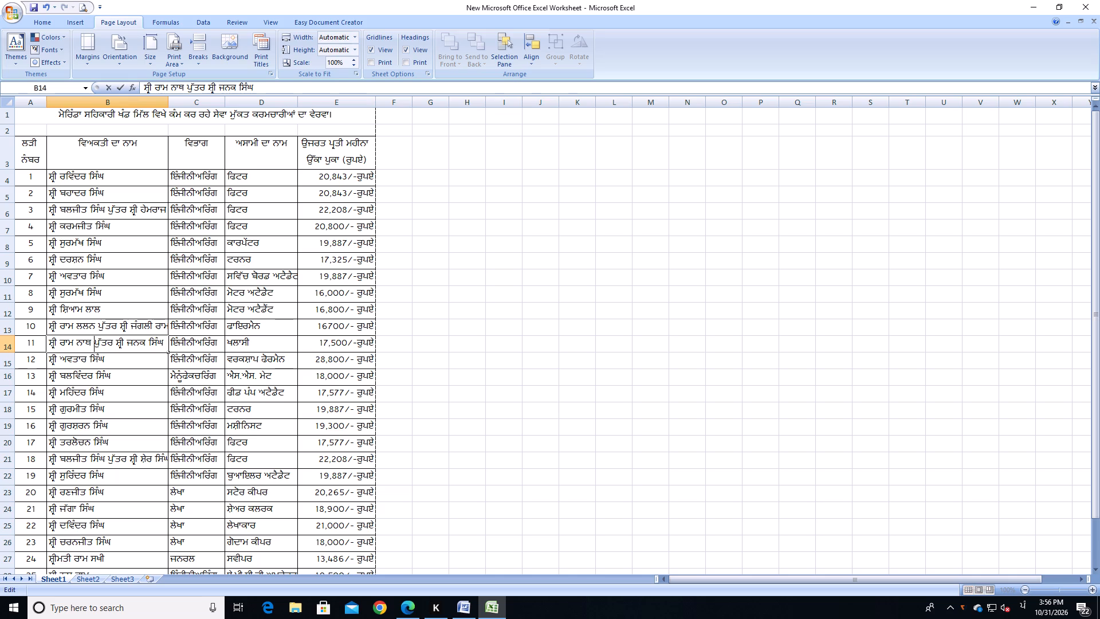
pyautogui.press('Delete')
pyautogui.press('Delete')
pyautogui.press('Delete')
pyautogui.press('Delete')
pyautogui.press('Delete')
pyautogui.press('Delete')
pyautogui.press('Delete')
pyautogui.press('Delete')
pyautogui.press('Delete')
pyautogui.press('Delete')
pyautogui.press('Delete')
pyautogui.press('Delete')
pyautogui.press('Delete')
pyautogui.press('Delete')
pyautogui.press('Delete')
pyautogui.press('Delete')
pyautogui.press('Delete')
pyautogui.press('Delete')
pyautogui.press('Delete')
pyautogui.press('Delete')
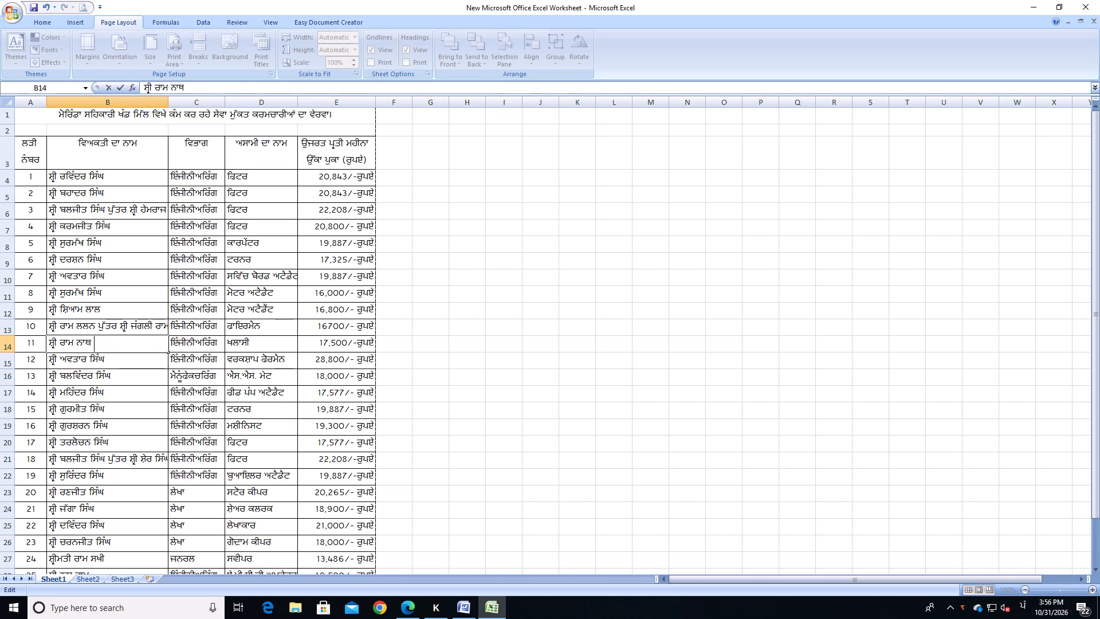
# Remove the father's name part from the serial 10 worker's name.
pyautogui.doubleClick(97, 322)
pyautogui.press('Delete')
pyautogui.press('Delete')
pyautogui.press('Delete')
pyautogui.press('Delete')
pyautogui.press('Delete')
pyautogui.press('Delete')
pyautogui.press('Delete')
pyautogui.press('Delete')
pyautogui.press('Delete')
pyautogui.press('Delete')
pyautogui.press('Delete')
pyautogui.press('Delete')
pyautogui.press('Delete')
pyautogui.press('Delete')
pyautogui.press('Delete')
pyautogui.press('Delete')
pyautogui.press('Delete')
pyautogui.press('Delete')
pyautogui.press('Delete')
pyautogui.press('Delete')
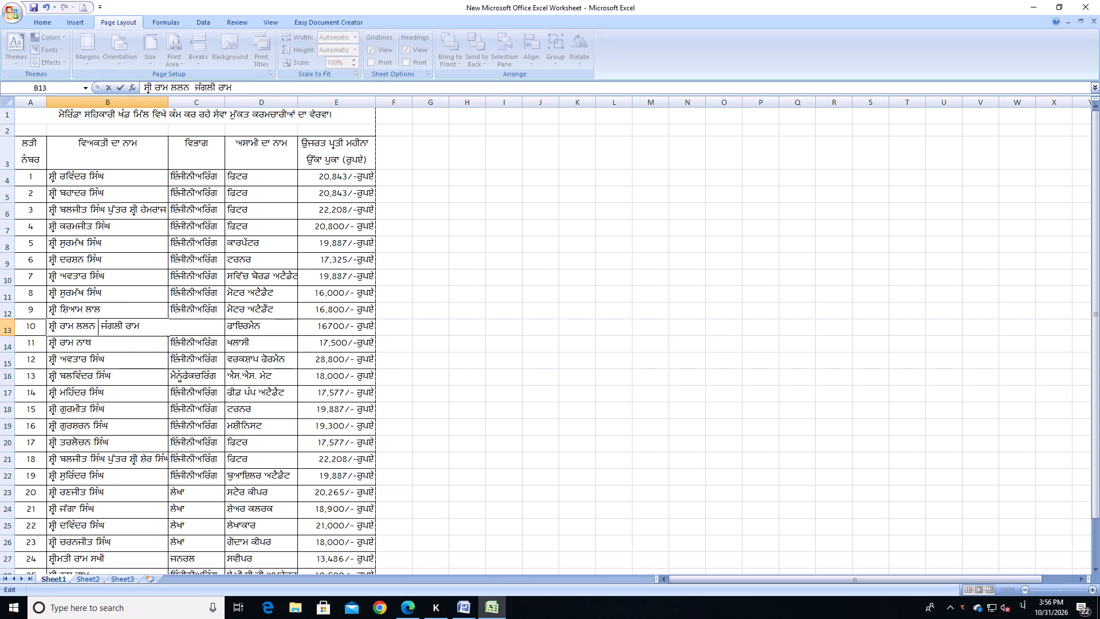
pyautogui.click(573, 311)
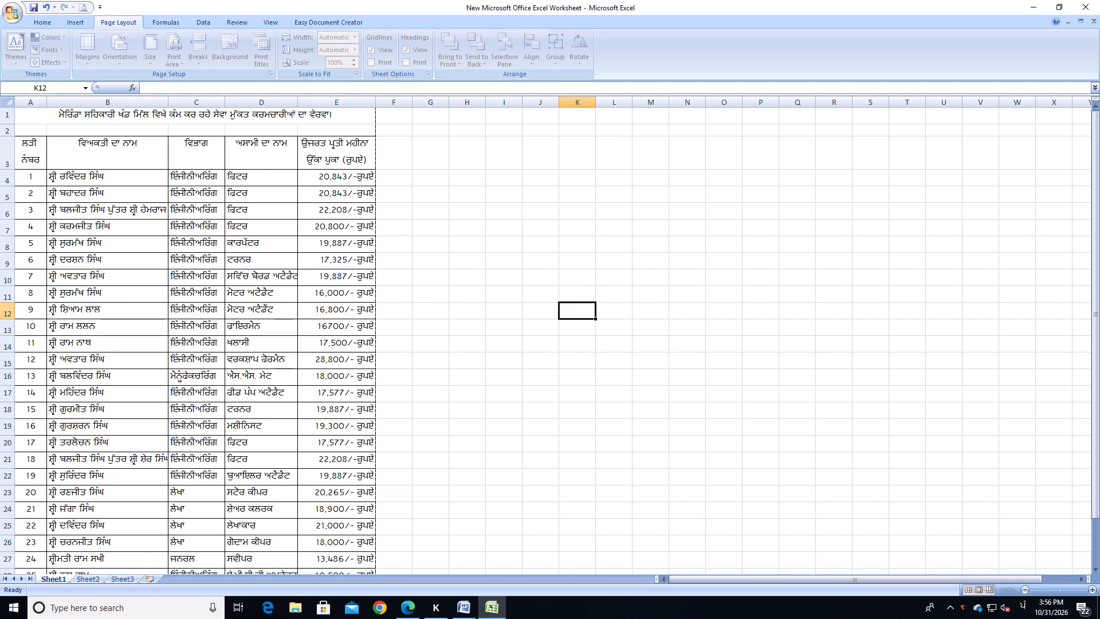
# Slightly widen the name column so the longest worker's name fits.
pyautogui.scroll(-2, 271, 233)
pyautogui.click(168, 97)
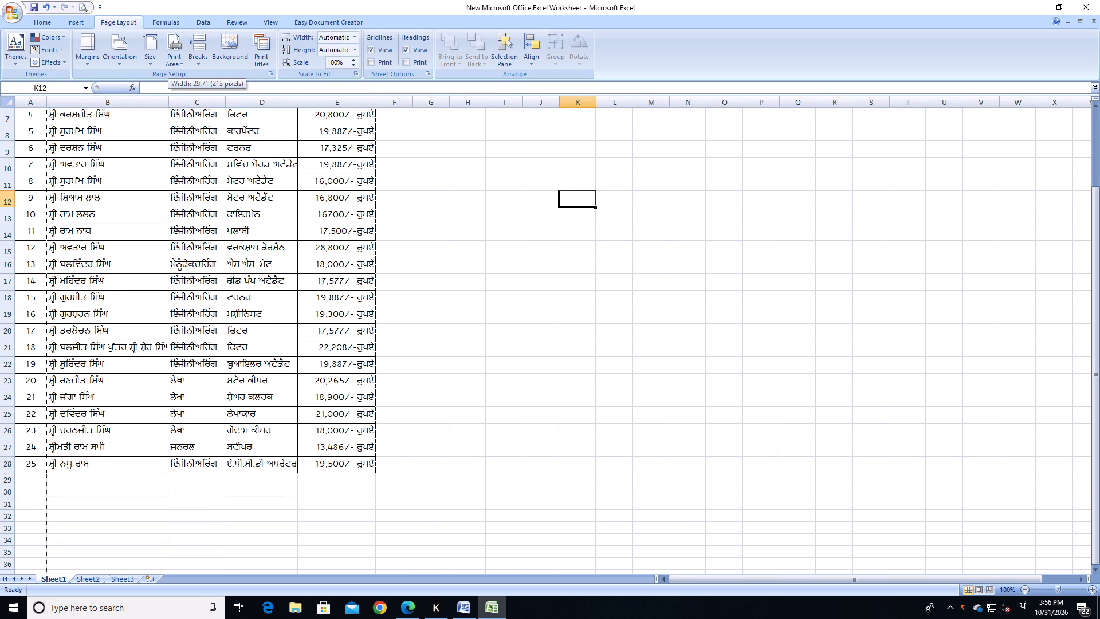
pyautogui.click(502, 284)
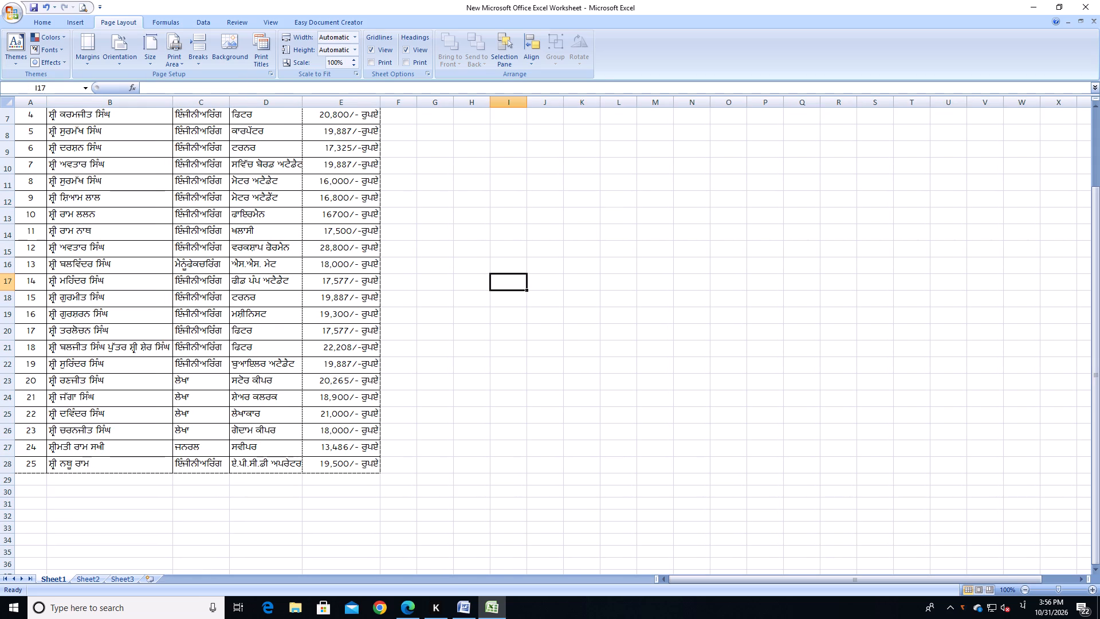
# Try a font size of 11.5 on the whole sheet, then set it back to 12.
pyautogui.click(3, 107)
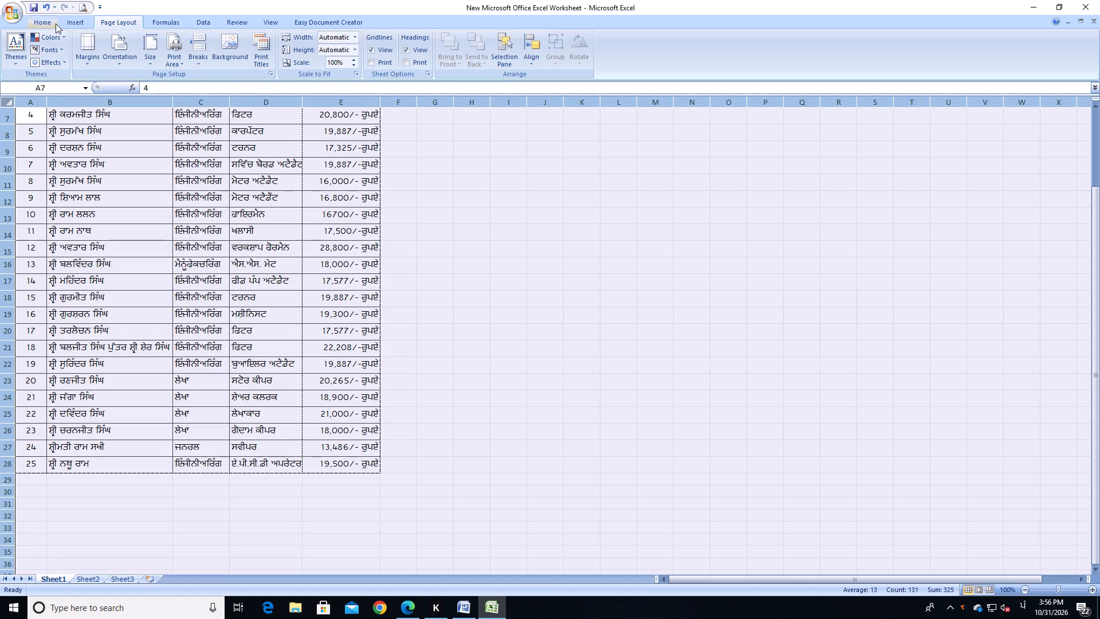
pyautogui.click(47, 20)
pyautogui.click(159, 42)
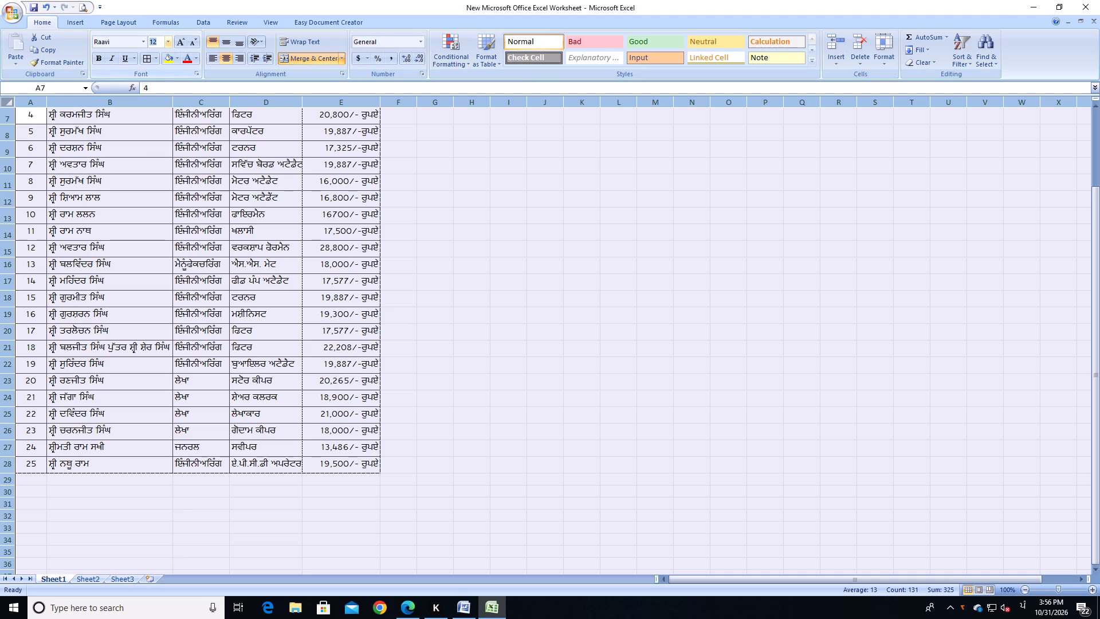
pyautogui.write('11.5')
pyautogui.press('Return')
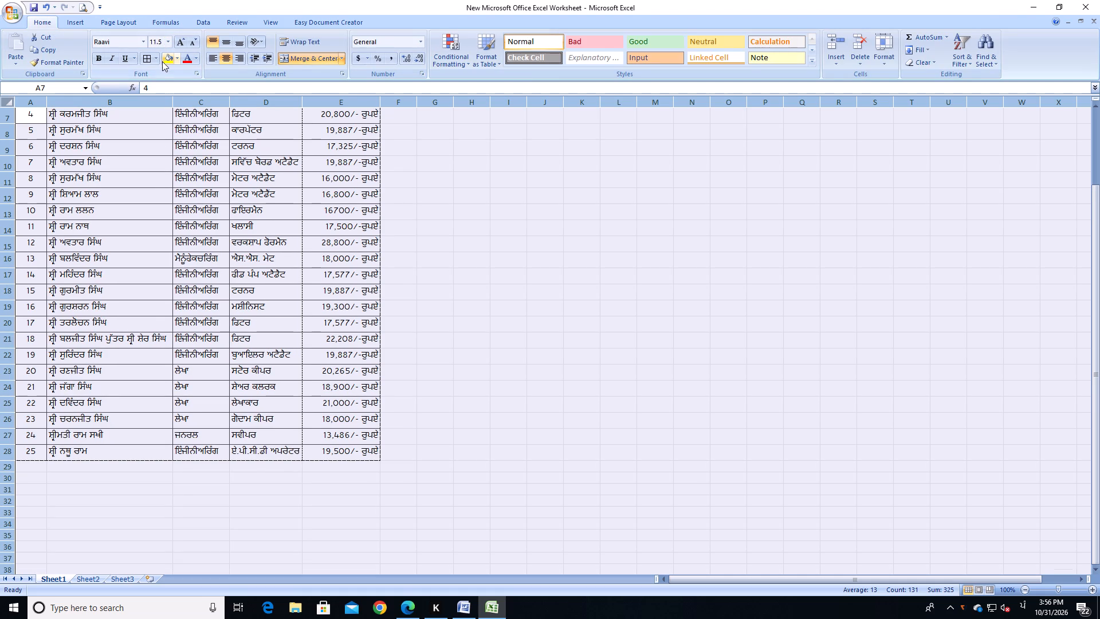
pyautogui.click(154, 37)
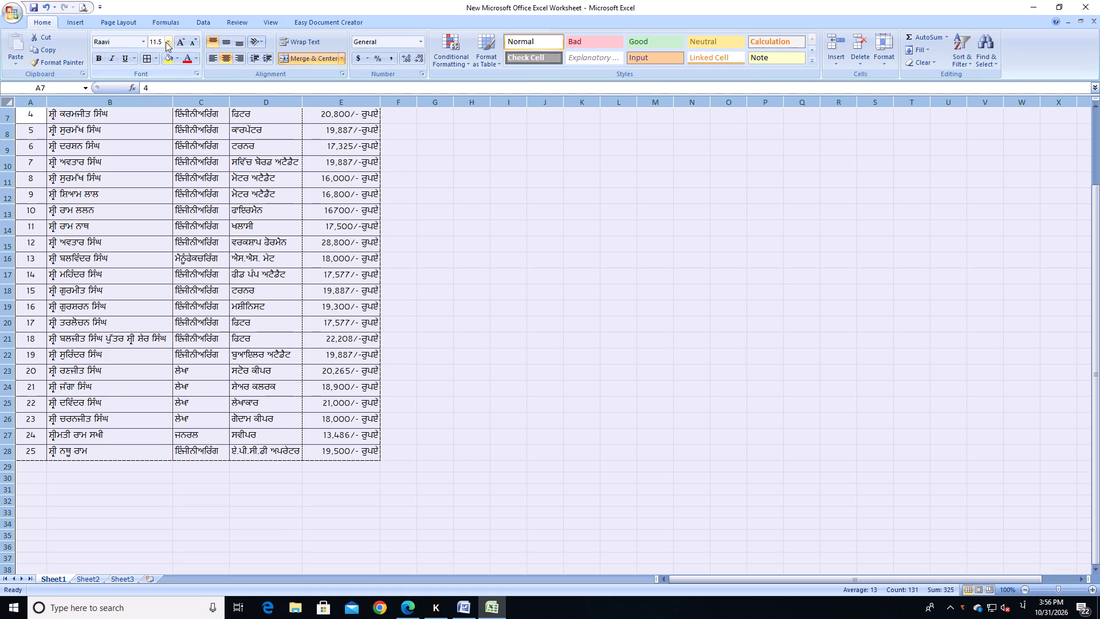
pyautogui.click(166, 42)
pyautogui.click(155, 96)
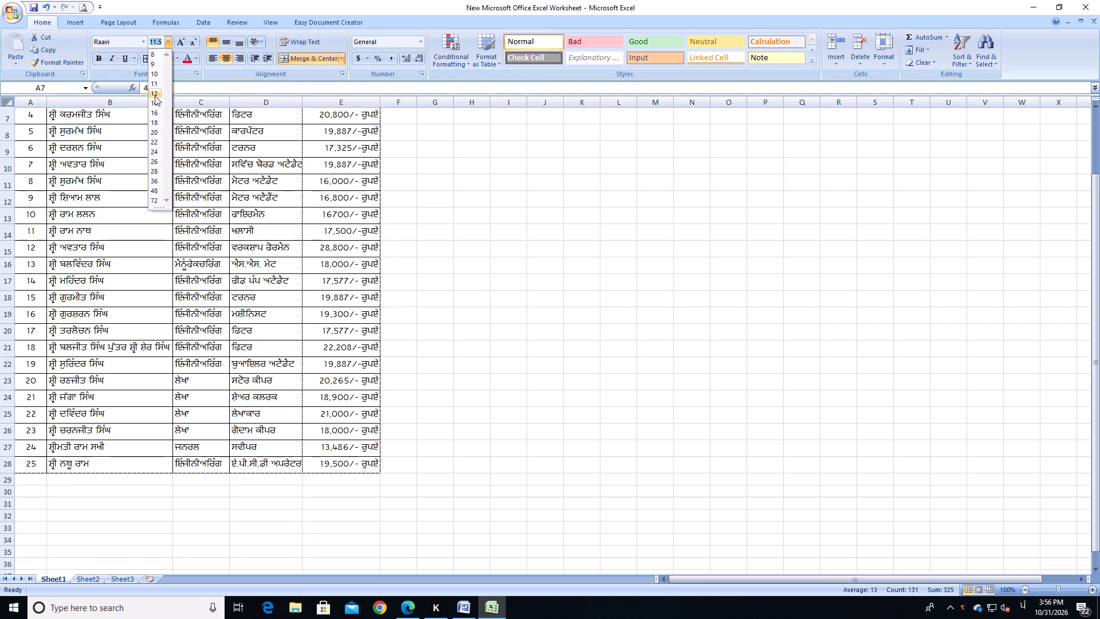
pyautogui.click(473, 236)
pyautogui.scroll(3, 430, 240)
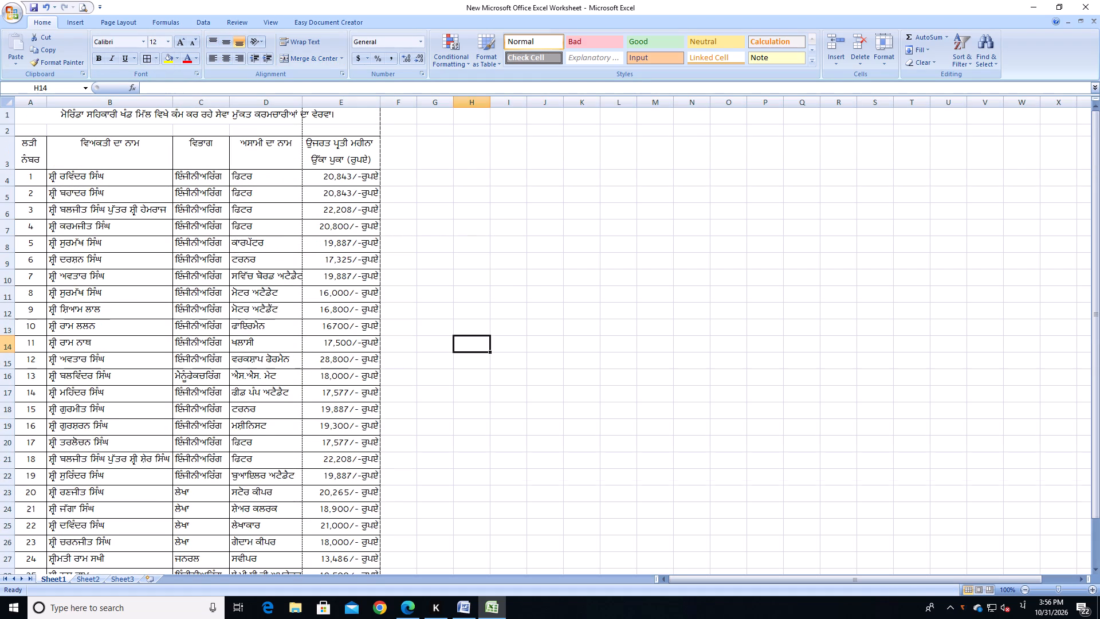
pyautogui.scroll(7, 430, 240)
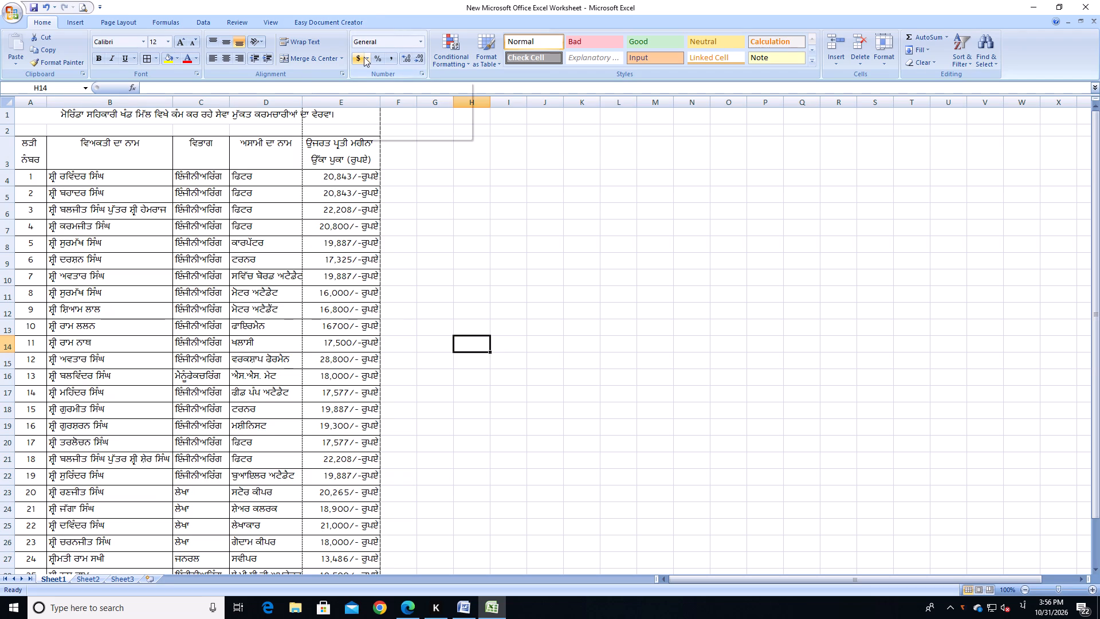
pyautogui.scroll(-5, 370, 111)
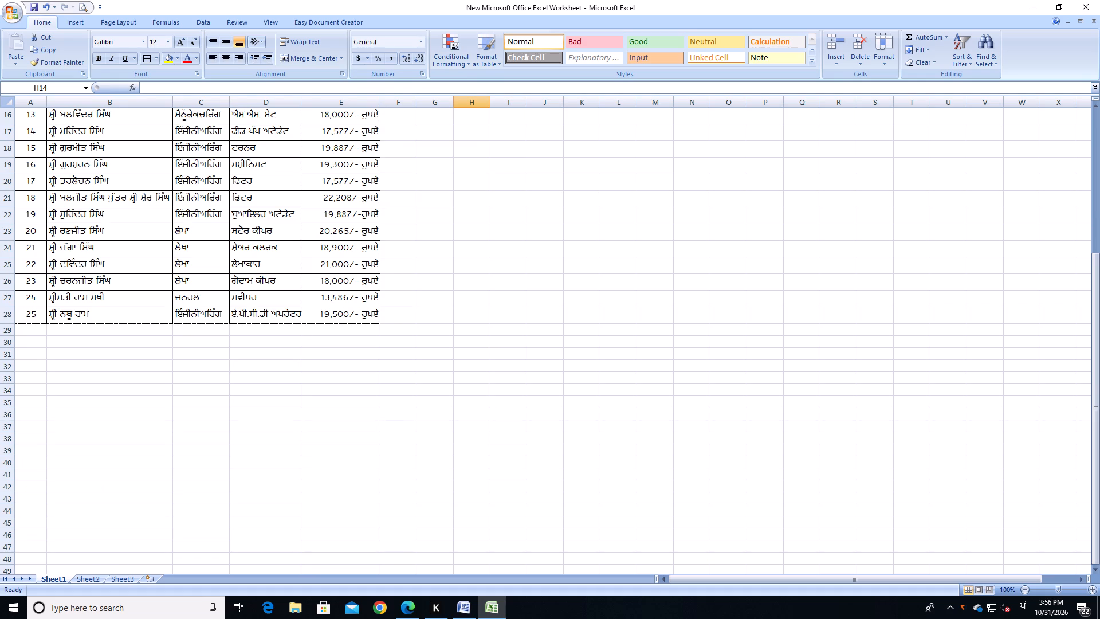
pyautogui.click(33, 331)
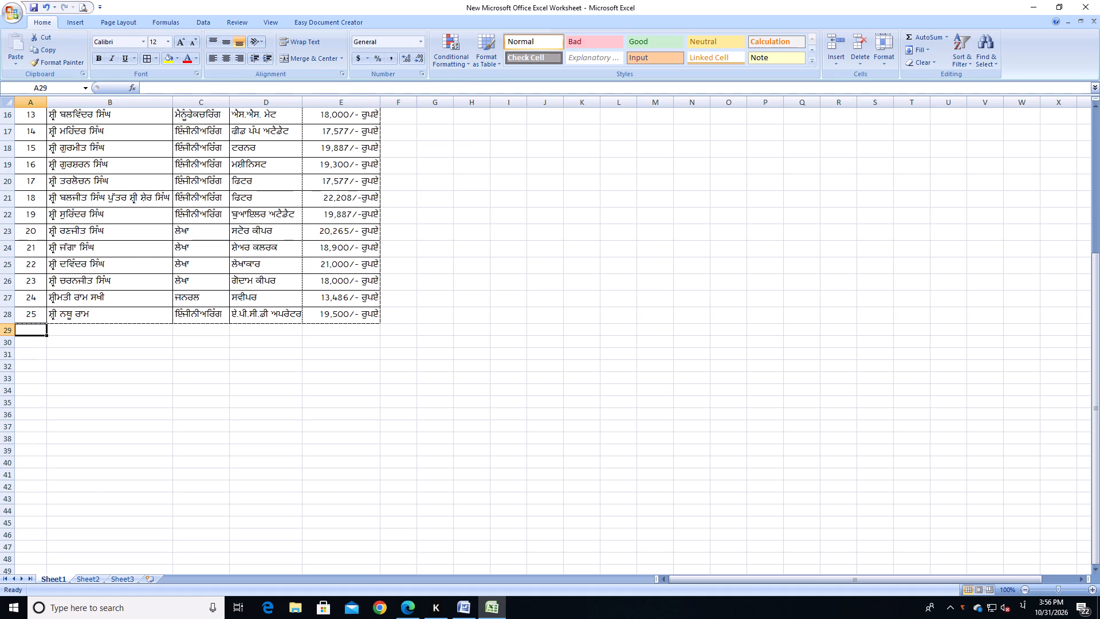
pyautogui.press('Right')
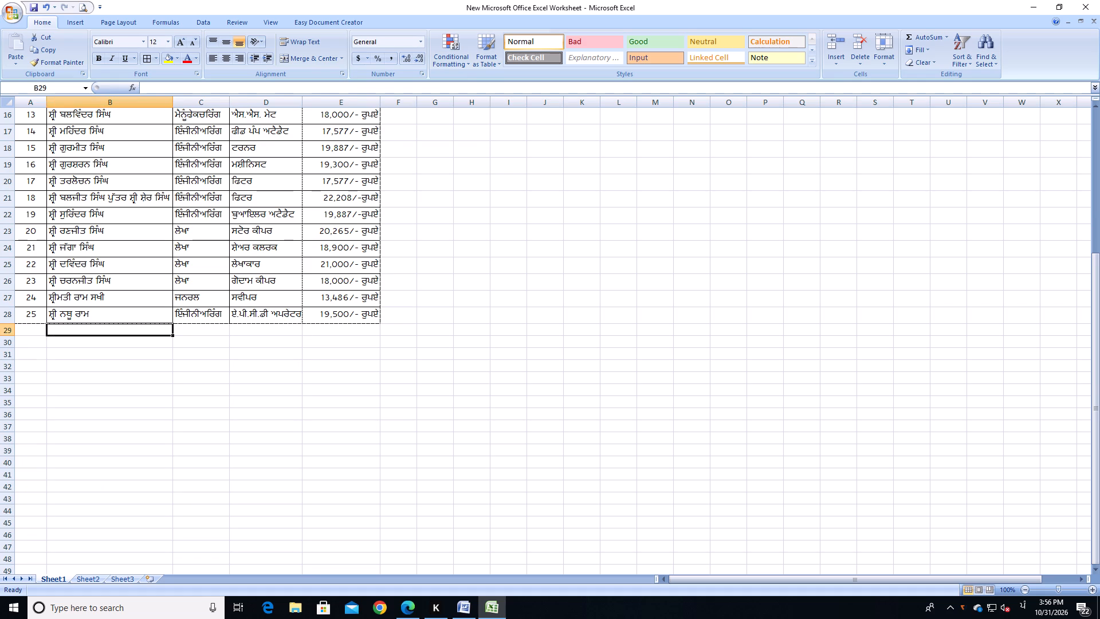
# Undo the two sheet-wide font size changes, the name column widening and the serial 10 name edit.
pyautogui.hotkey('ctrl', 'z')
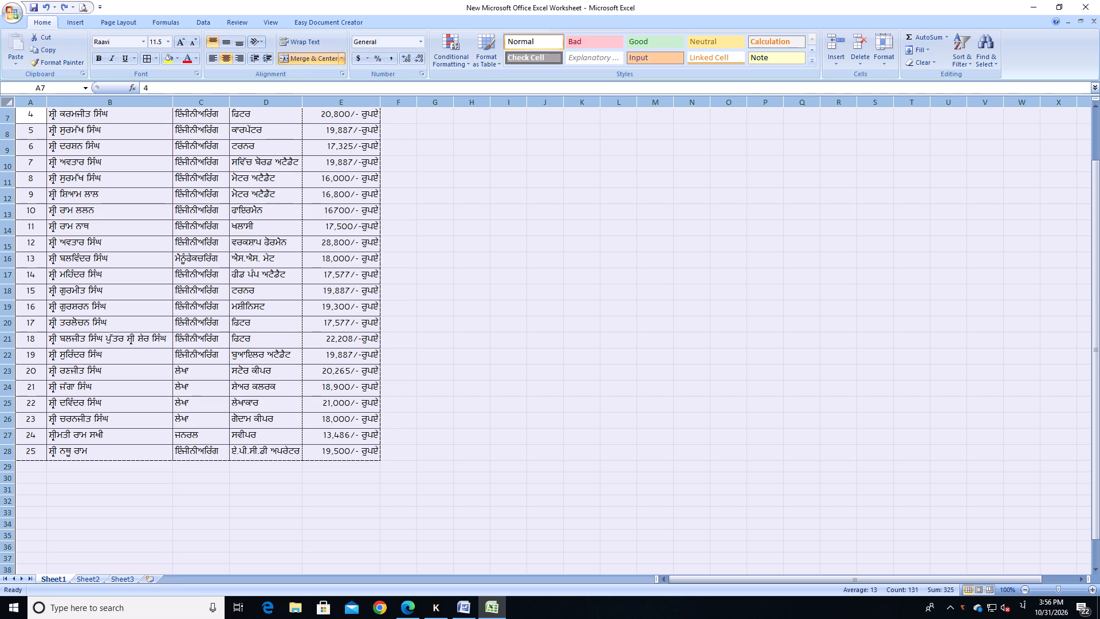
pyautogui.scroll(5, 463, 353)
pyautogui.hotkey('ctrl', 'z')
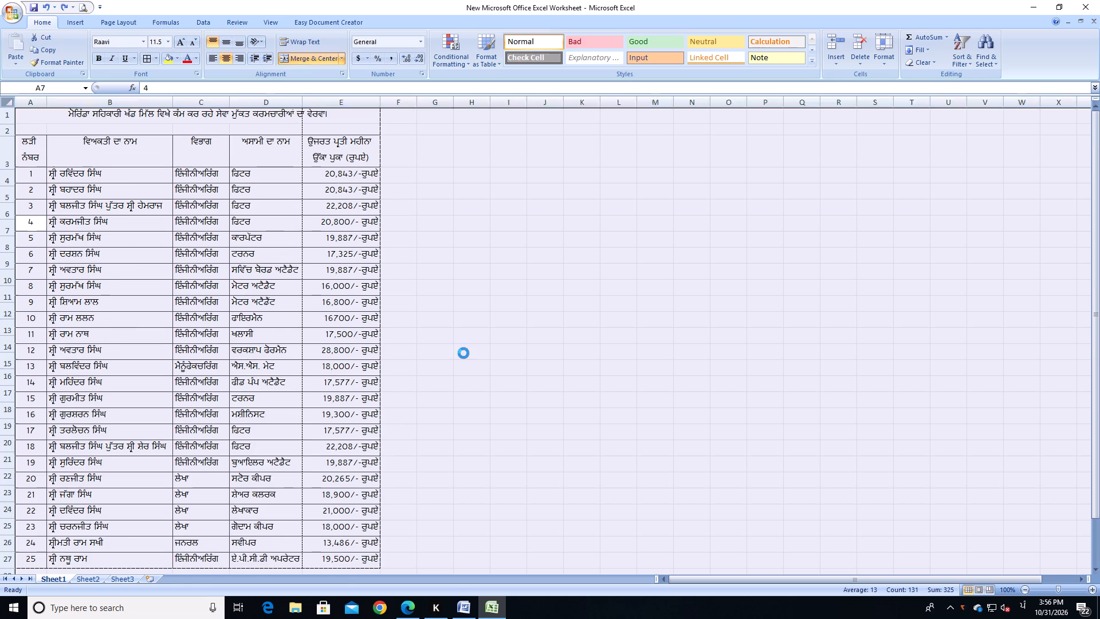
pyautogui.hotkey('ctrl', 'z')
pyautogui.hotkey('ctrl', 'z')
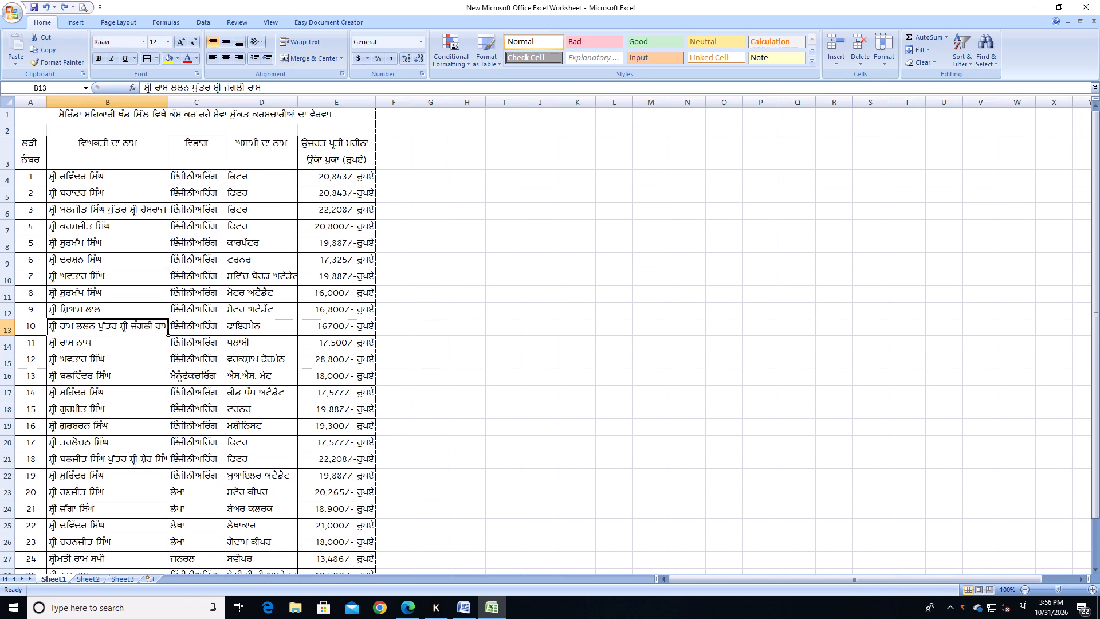
# Undo the serial 11 and 13 name edits, the earlier sheet-wide font size increases and the narrowing of the rate column.
pyautogui.hotkey('ctrl', 'z')
pyautogui.hotkey('ctrl', 'z')
pyautogui.hotkey('ctrl', 'z')
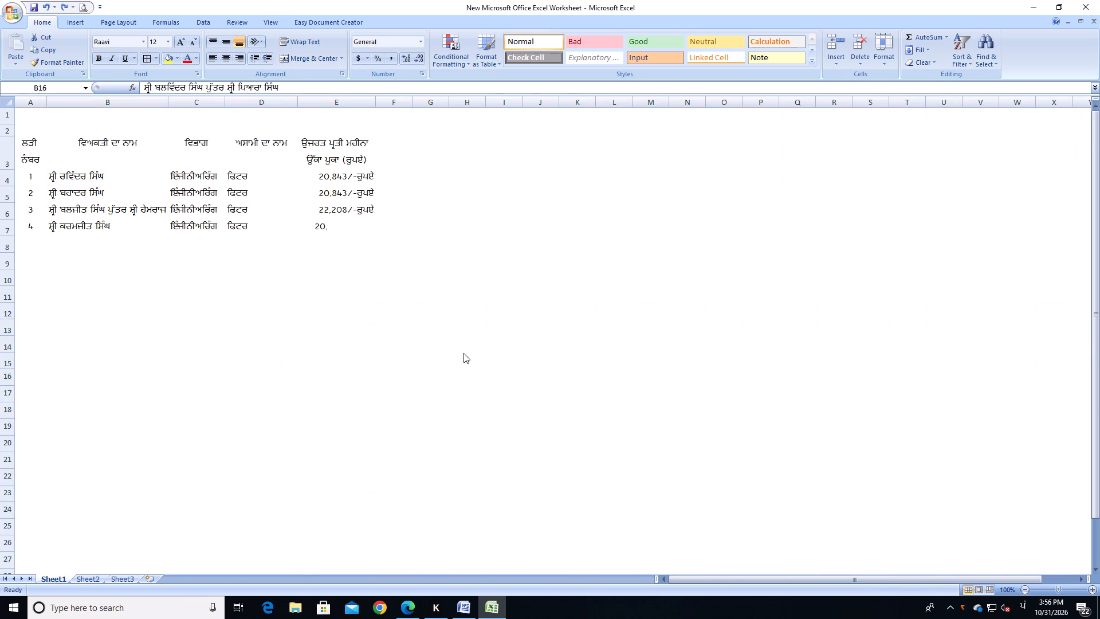
pyautogui.hotkey('ctrl', 'z')
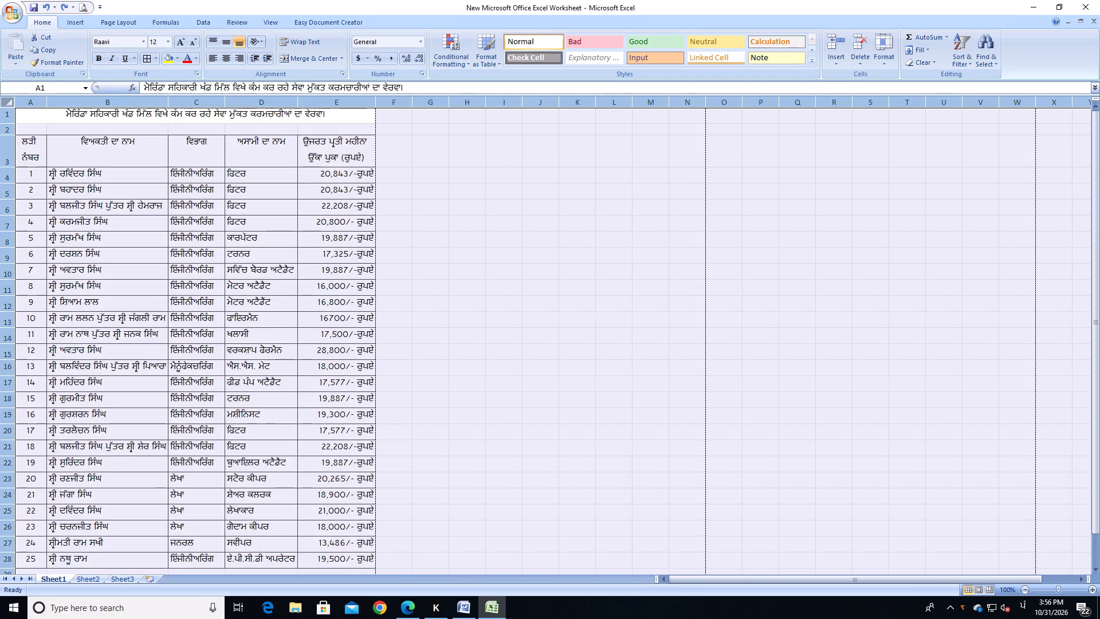
pyautogui.scroll(-5, 463, 353)
pyautogui.hotkey('ctrl', 'z')
pyautogui.scroll(-7, 463, 353)
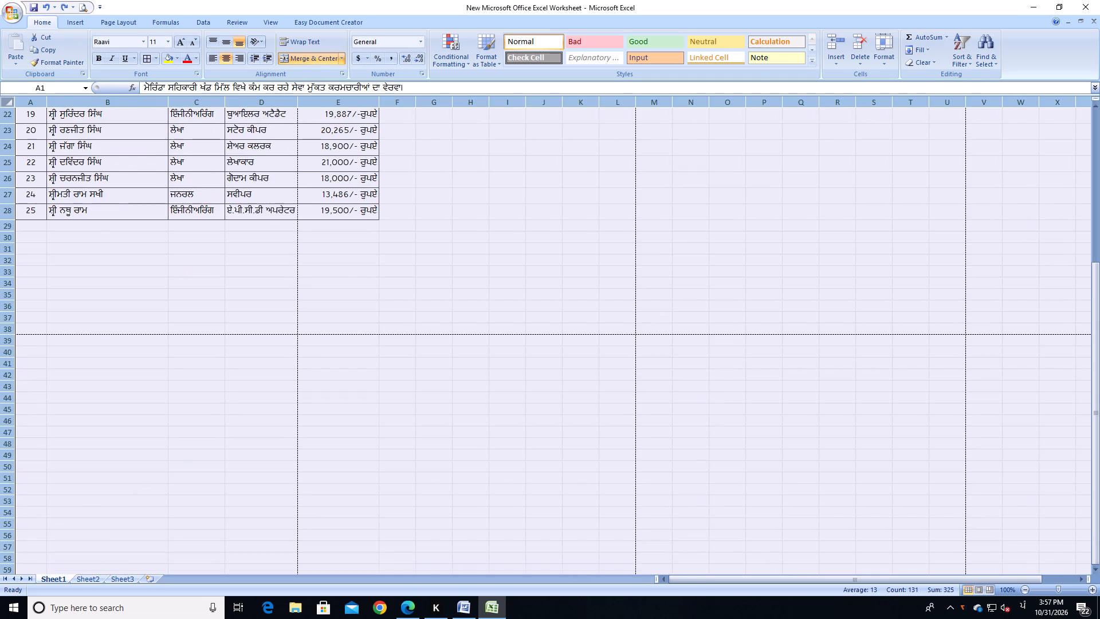
pyautogui.hotkey('ctrl', 'z')
pyautogui.scroll(-6, 463, 353)
pyautogui.hotkey('ctrl', 'z')
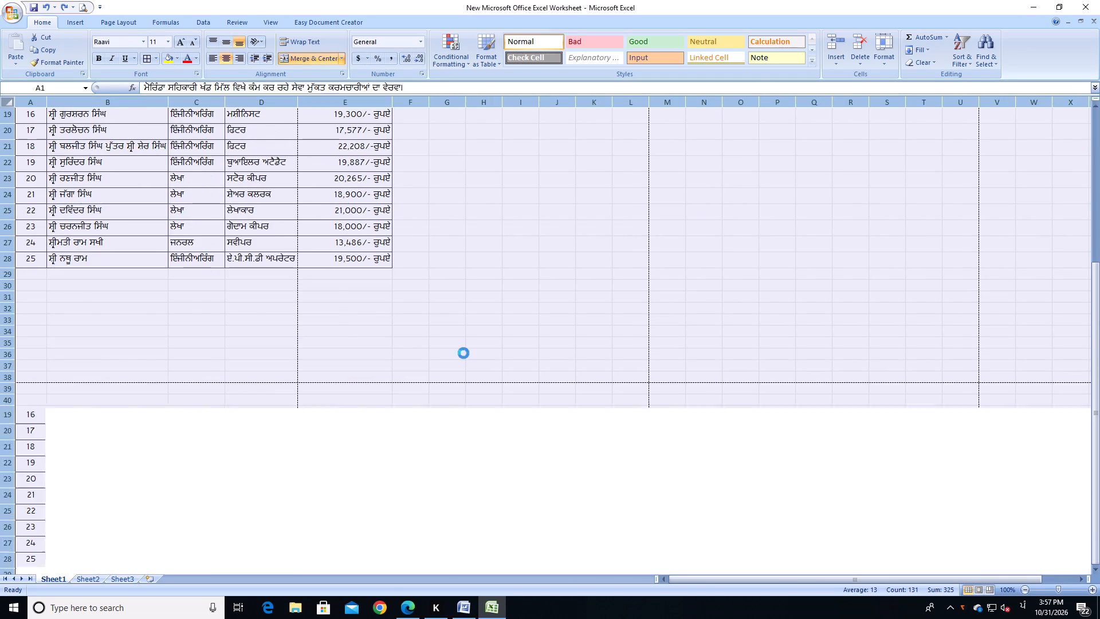
# Undo the row deletion and the shifted entries to bring back the original serial 23 entry and serials 26 and 27, then cancel the pending copy.
pyautogui.scroll(-7, 463, 353)
pyautogui.hotkey('ctrl', 'z')
pyautogui.scroll(-6, 463, 353)
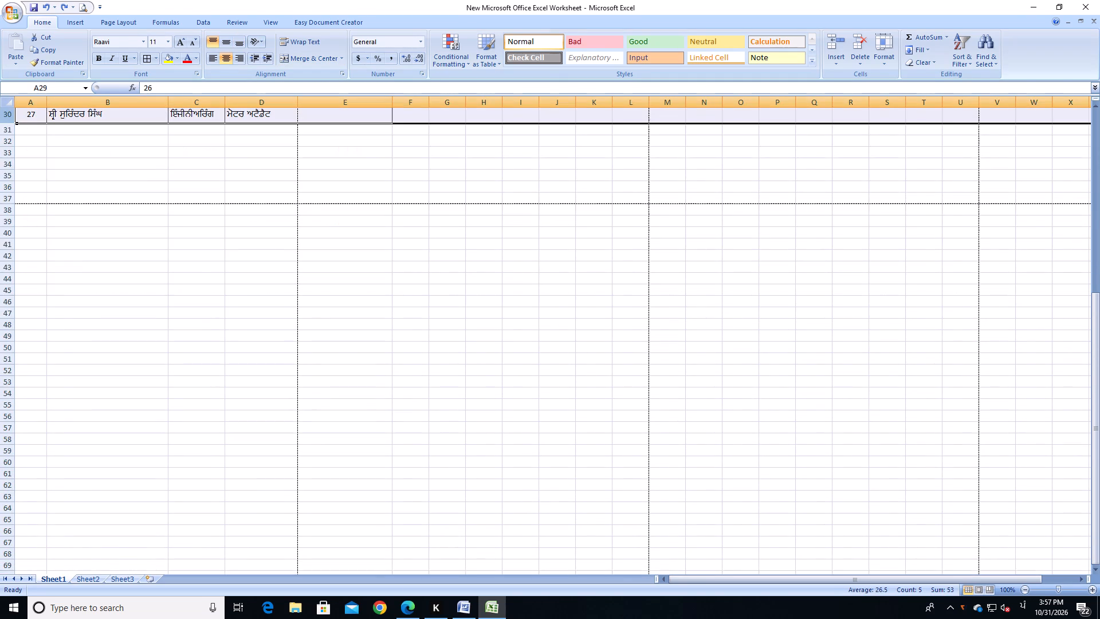
pyautogui.hotkey('ctrl', 'z')
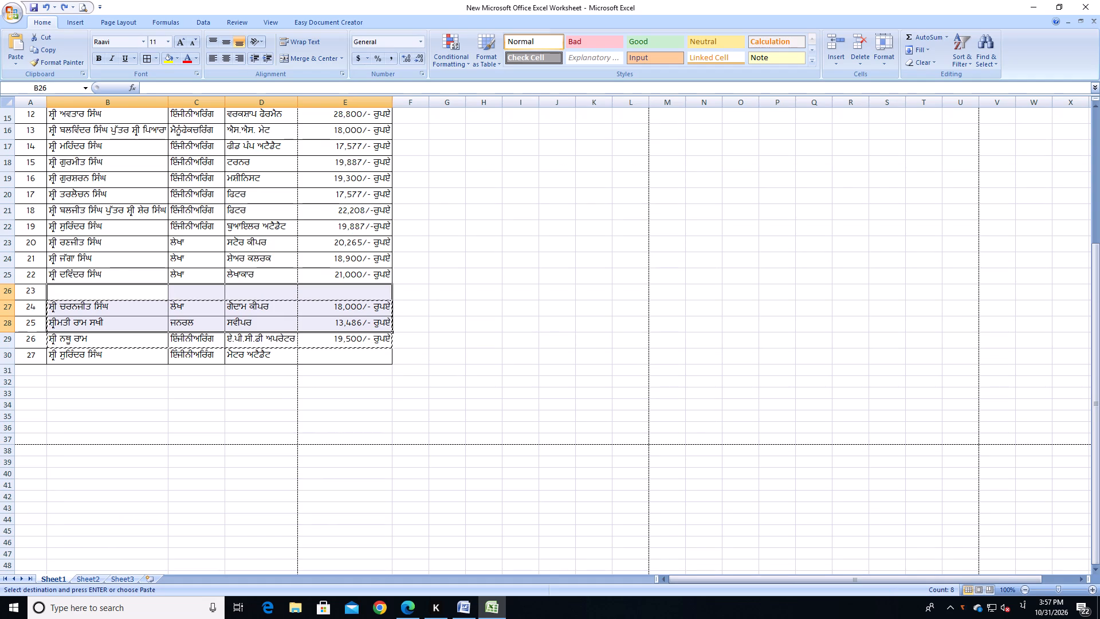
pyautogui.hotkey('ctrl', 'z')
pyautogui.click(488, 359)
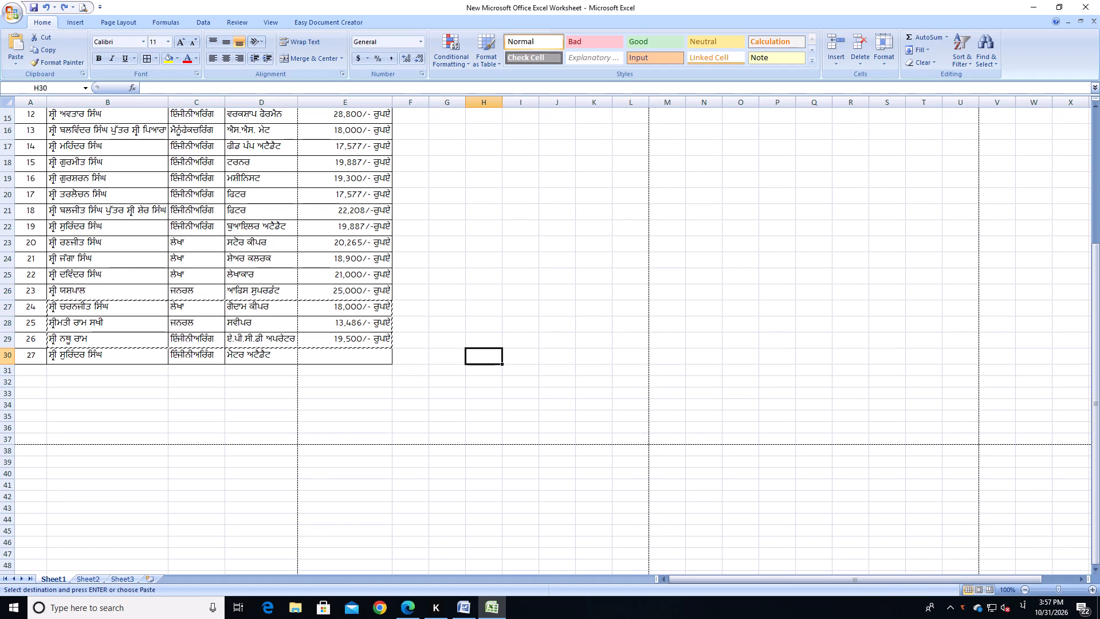
pyautogui.press('Escape')
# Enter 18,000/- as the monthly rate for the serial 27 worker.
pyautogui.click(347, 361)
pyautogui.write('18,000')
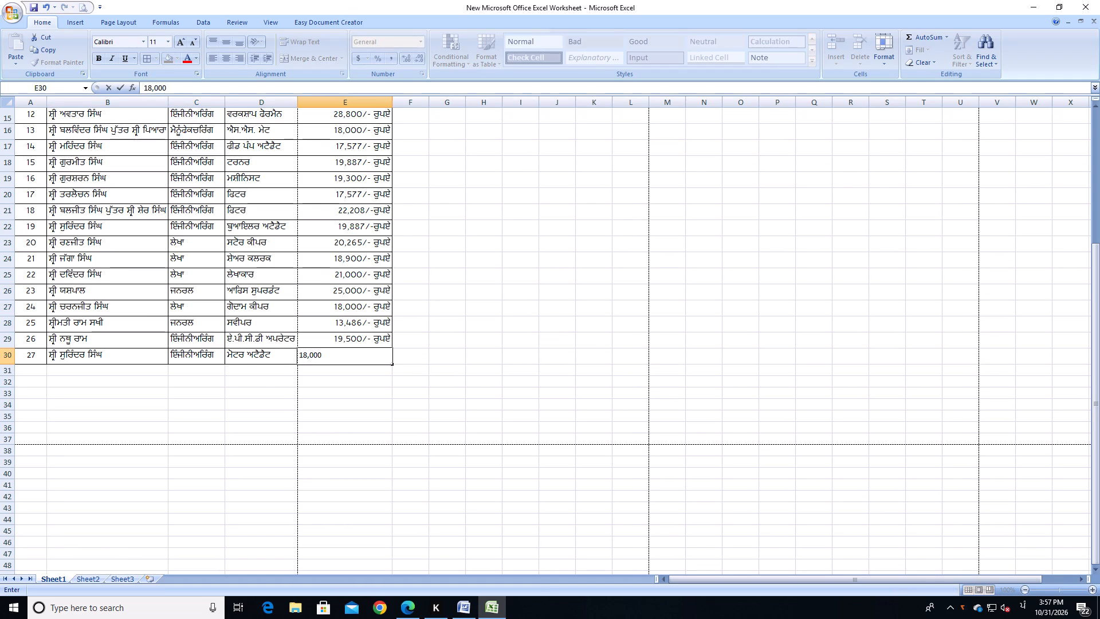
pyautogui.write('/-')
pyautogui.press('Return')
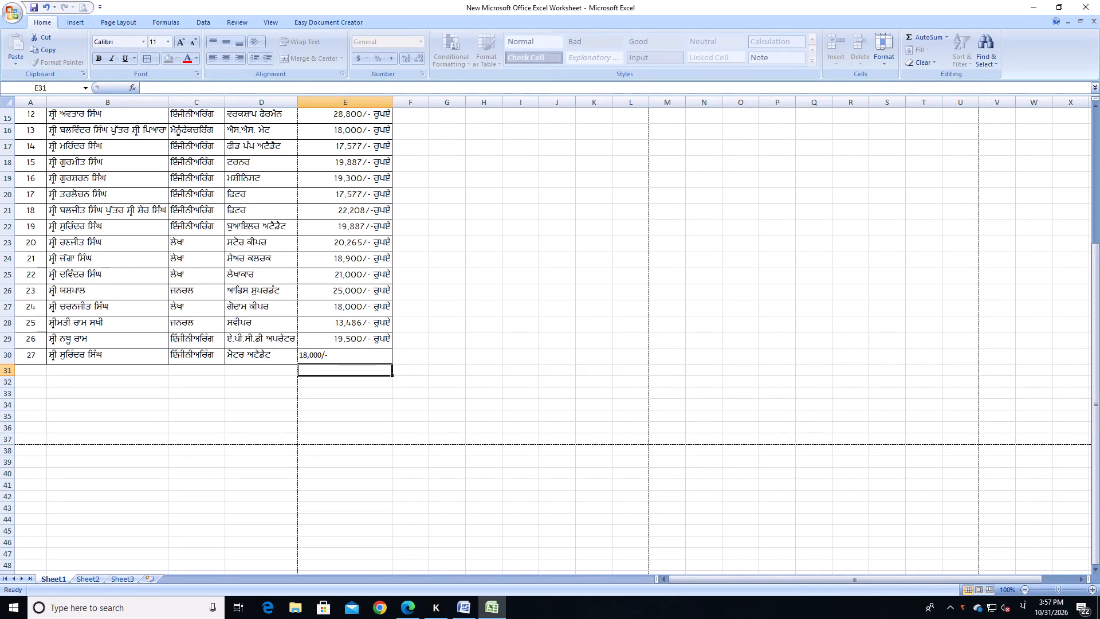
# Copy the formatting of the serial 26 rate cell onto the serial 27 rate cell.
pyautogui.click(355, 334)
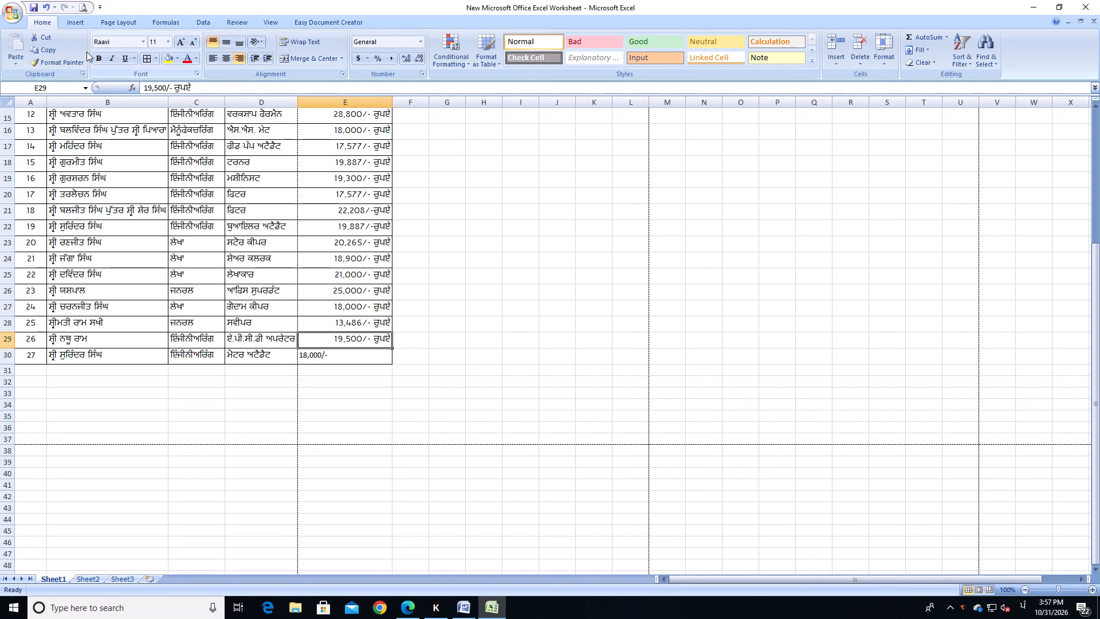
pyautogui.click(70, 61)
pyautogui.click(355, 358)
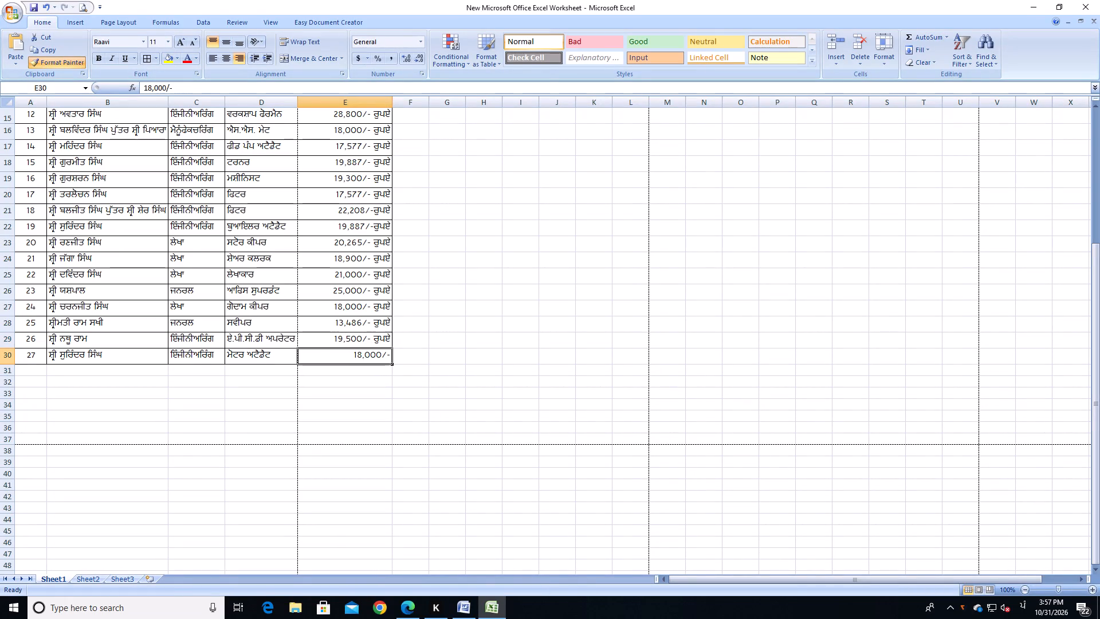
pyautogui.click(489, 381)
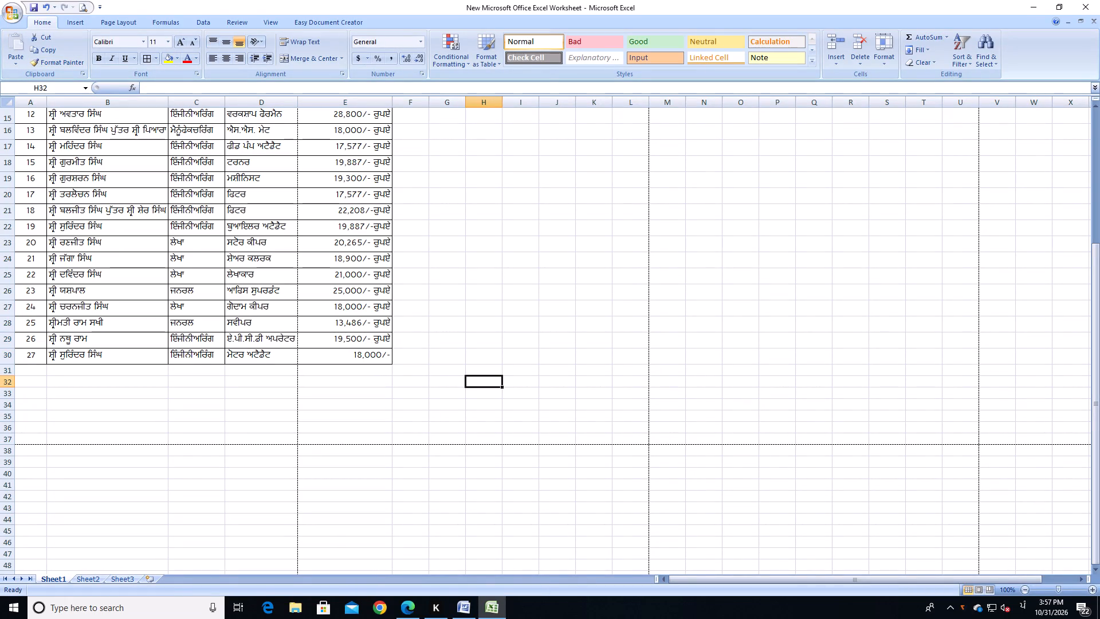
# Delete the entire monthly rate column from the table.
pyautogui.click(343, 94)
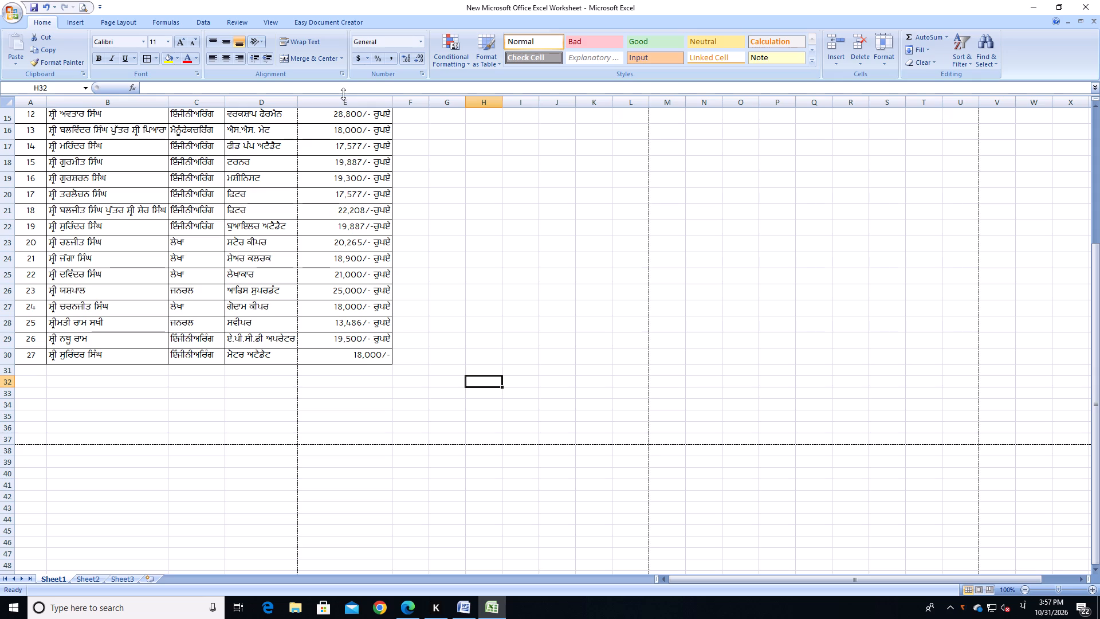
pyautogui.click(344, 99)
pyautogui.rightClick(344, 99)
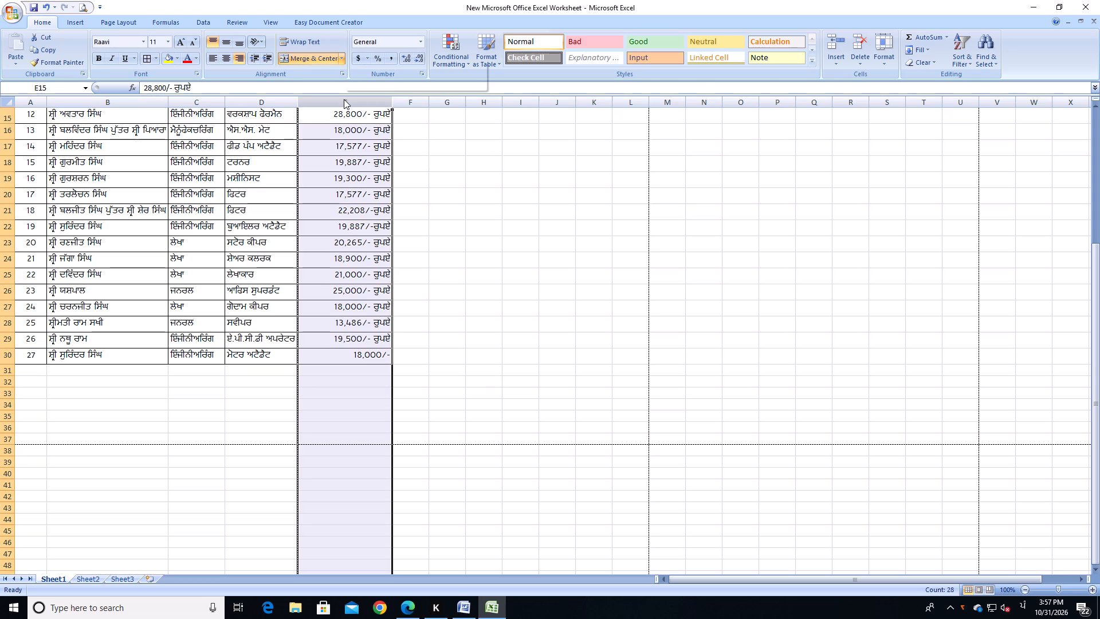
pyautogui.click(386, 172)
pyautogui.click(512, 199)
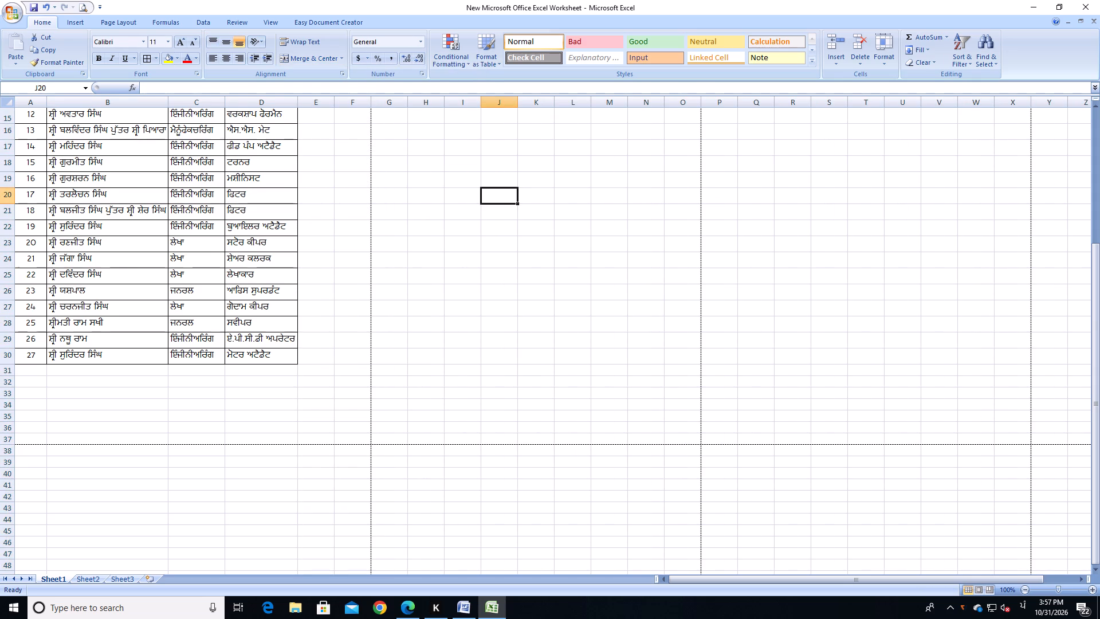
# Widen the post and department columns to use the space up to the page edge.
pyautogui.scroll(4, 375, 178)
pyautogui.moveTo(298, 105); pyautogui.dragTo(300, 105)
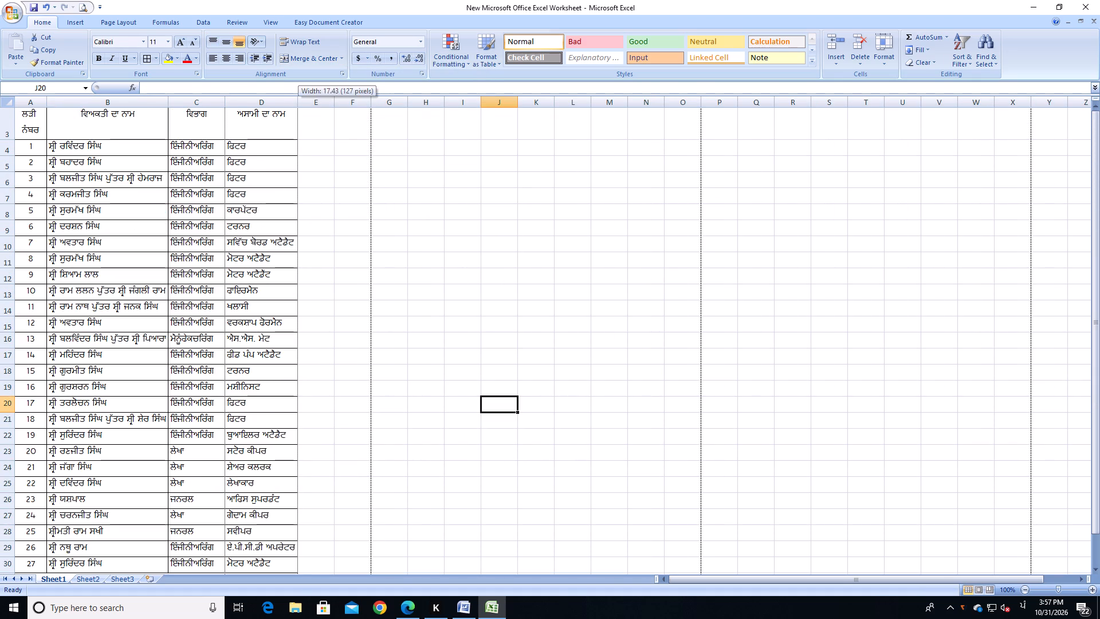
pyautogui.moveTo(300, 105); pyautogui.dragTo(347, 107)
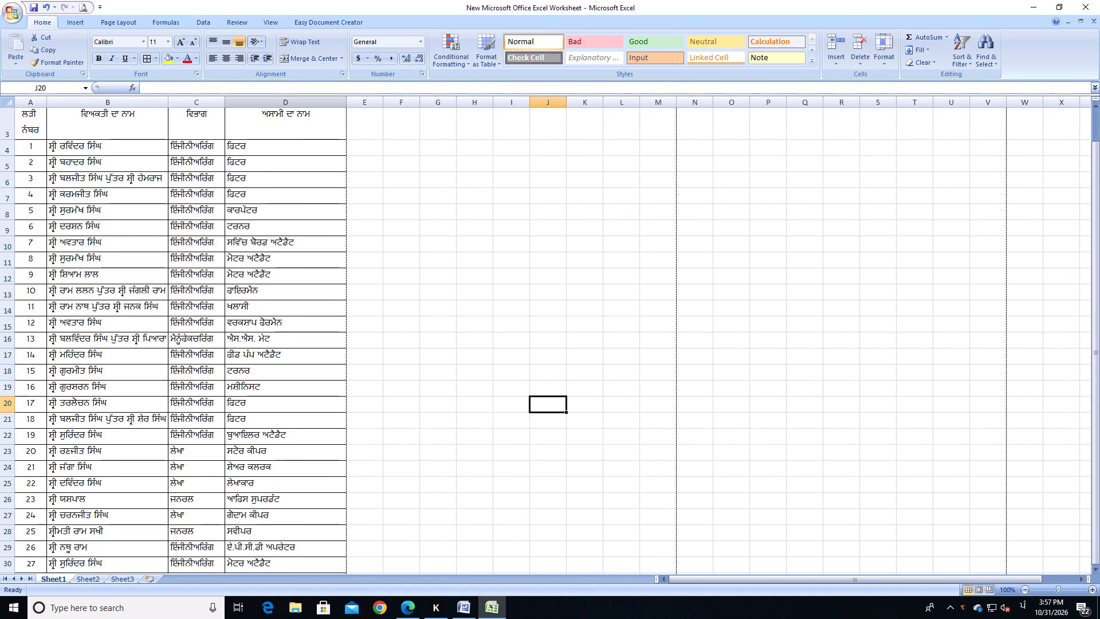
pyautogui.moveTo(226, 104); pyautogui.dragTo(251, 107)
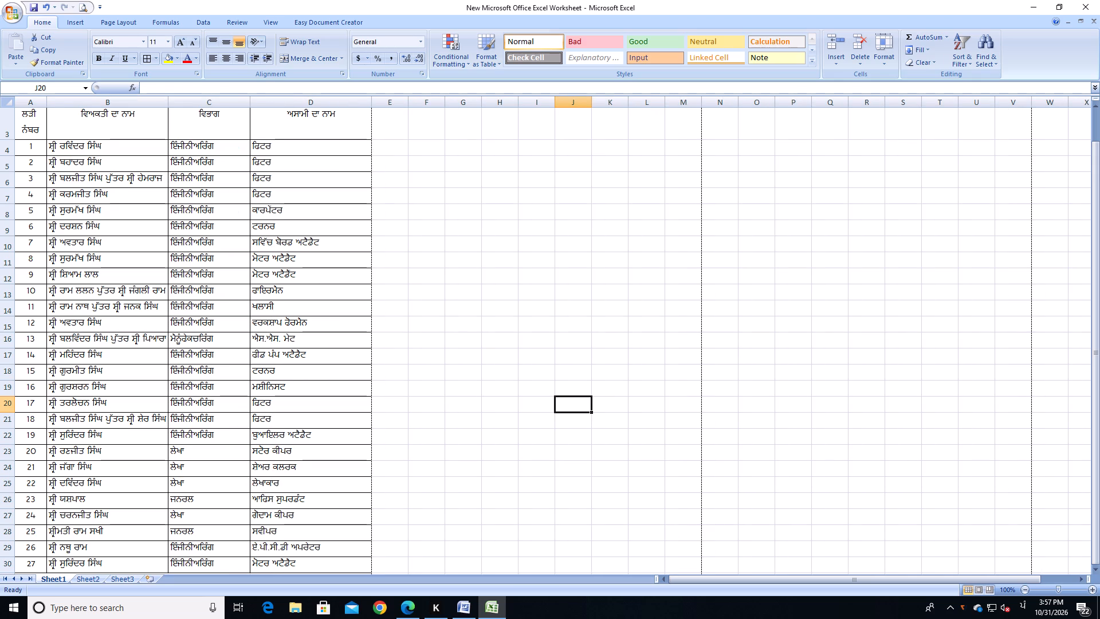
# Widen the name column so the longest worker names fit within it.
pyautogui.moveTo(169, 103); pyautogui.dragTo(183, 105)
# Remove the son-of wording and father's name from the serial 13 worker's name.
pyautogui.scroll(-4, 631, 258)
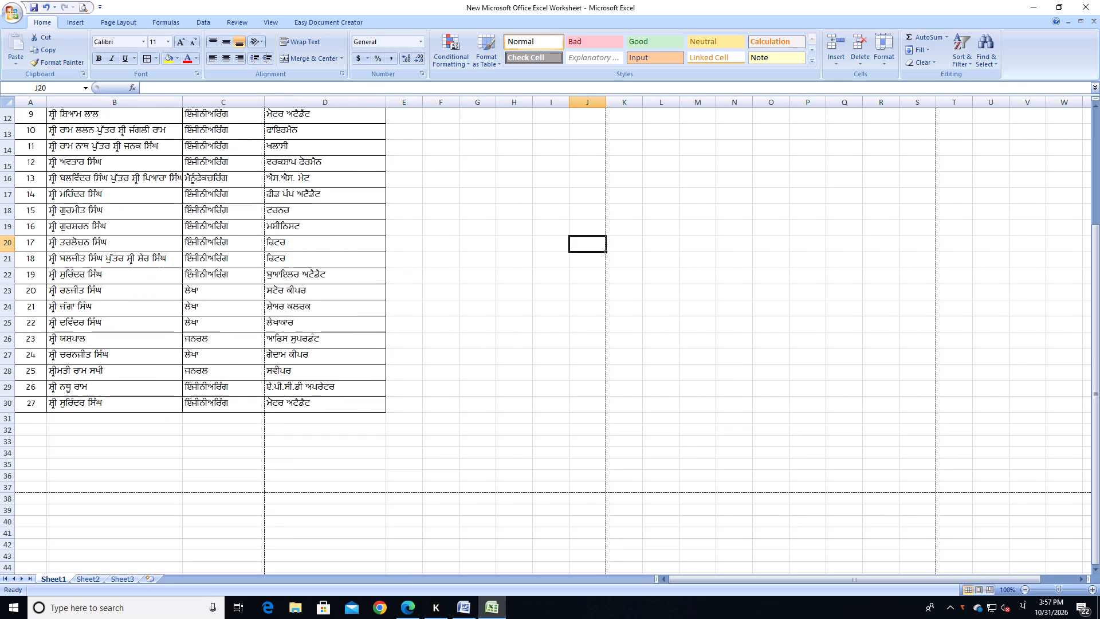
pyautogui.doubleClick(111, 132)
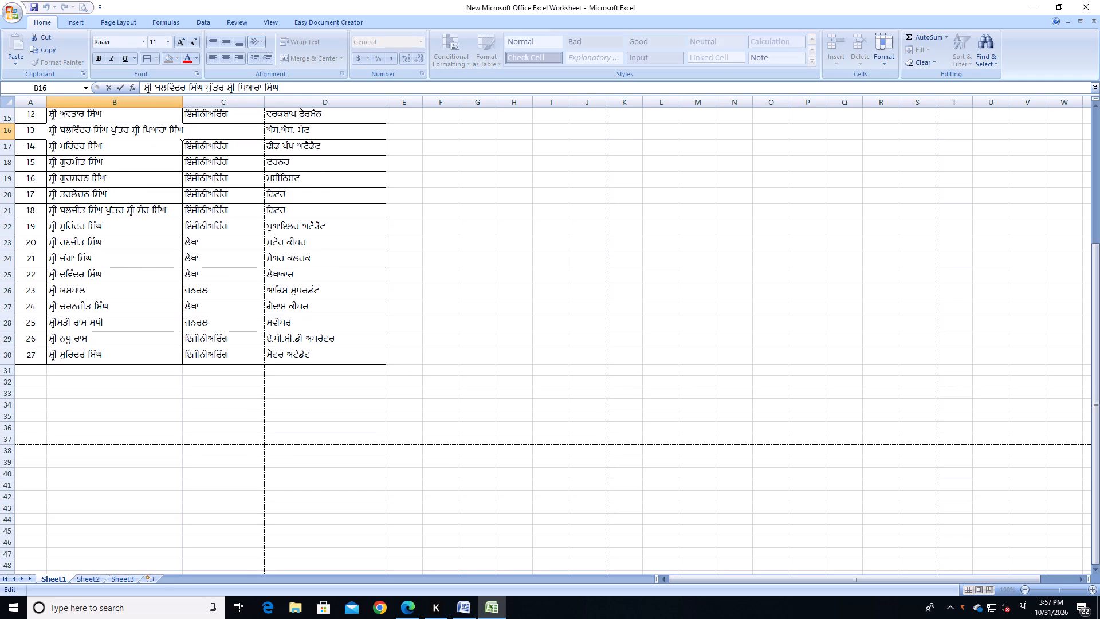
pyautogui.press('Delete')
pyautogui.press('Delete')
pyautogui.press('Delete')
pyautogui.press('Delete')
pyautogui.press('Delete')
pyautogui.press('Delete')
pyautogui.press('Delete')
pyautogui.press('Delete')
pyautogui.press('Delete')
pyautogui.press('Delete')
pyautogui.press('Delete')
pyautogui.press('Delete')
pyautogui.press('Delete')
pyautogui.press('Delete')
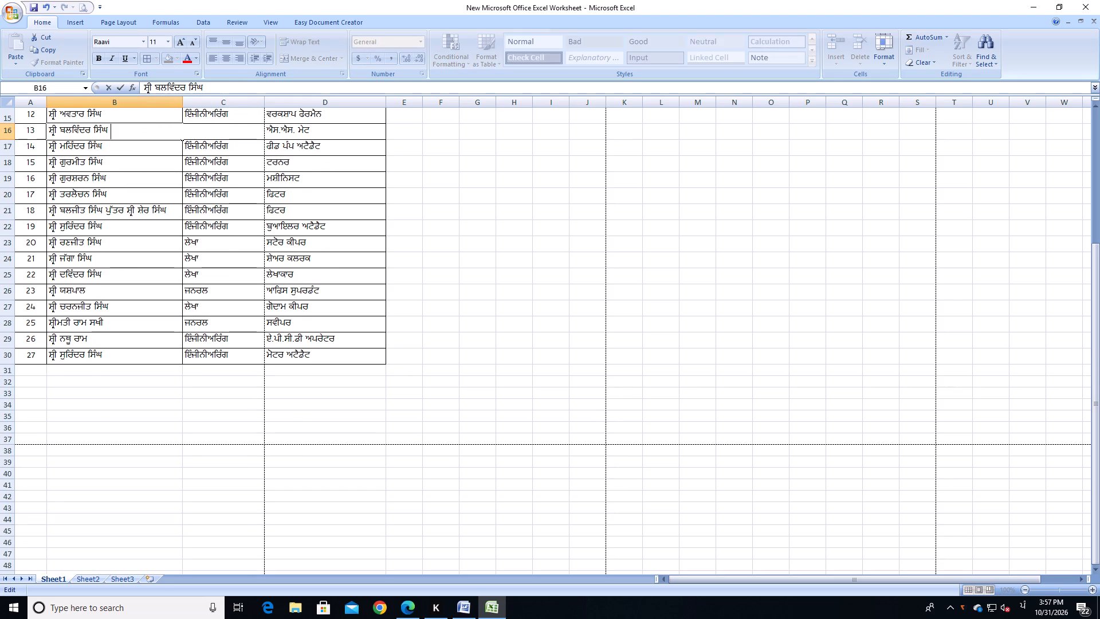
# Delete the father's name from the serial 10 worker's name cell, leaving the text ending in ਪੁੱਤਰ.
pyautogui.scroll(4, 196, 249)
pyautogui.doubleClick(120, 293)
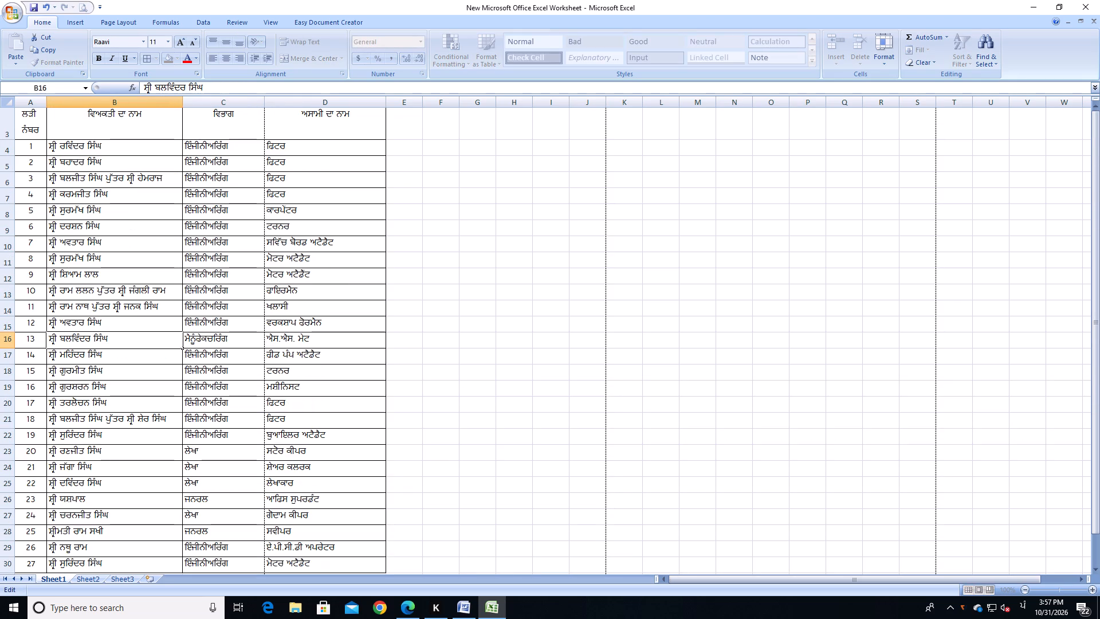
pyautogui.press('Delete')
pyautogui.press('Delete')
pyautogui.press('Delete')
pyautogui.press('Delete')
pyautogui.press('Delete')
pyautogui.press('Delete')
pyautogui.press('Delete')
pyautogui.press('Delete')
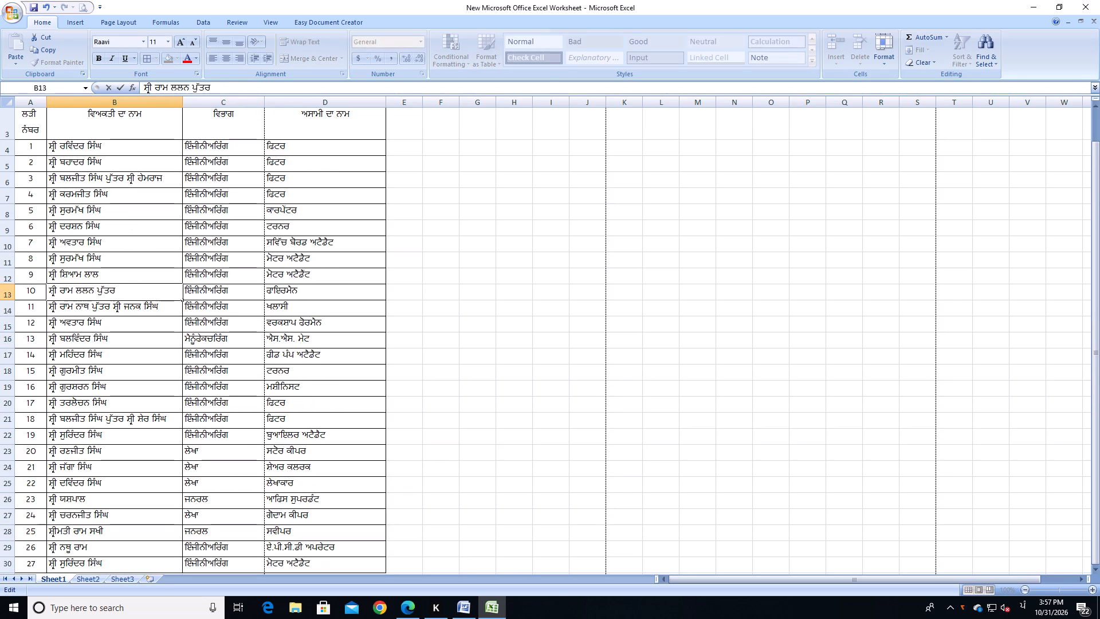
# Delete the father's name from the serial 11 worker's name cell, leaving the text ending in ਪੁੱਤਰ.
pyautogui.doubleClick(116, 307)
pyautogui.press('Delete')
pyautogui.press('Delete')
pyautogui.press('Delete')
pyautogui.press('Delete')
pyautogui.press('Delete')
pyautogui.press('Delete')
pyautogui.press('Delete')
pyautogui.press('Delete')
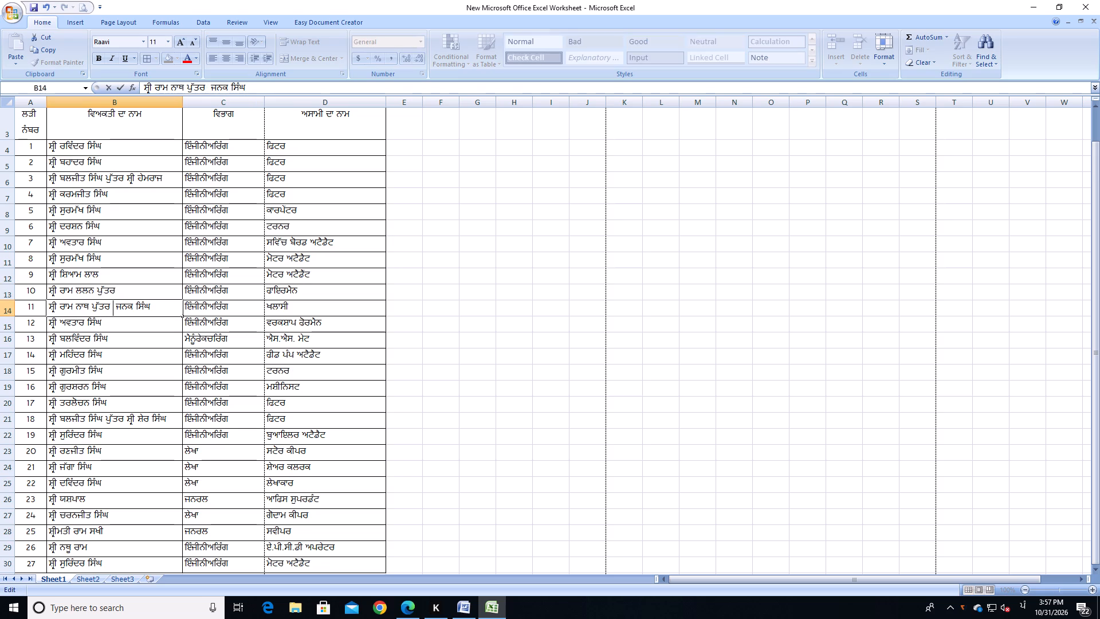
# Clear the serial 10 worker's name, department and post, keeping the serial number.
pyautogui.moveTo(81, 293); pyautogui.dragTo(160, 293)
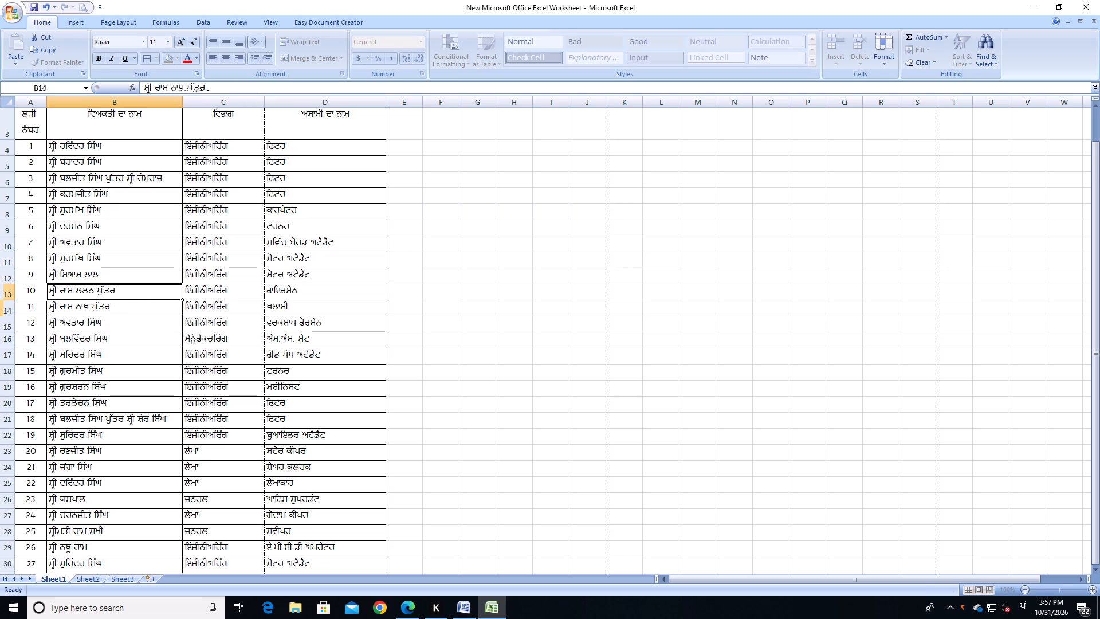
pyautogui.moveTo(160, 293); pyautogui.dragTo(288, 293)
pyautogui.press('Delete')
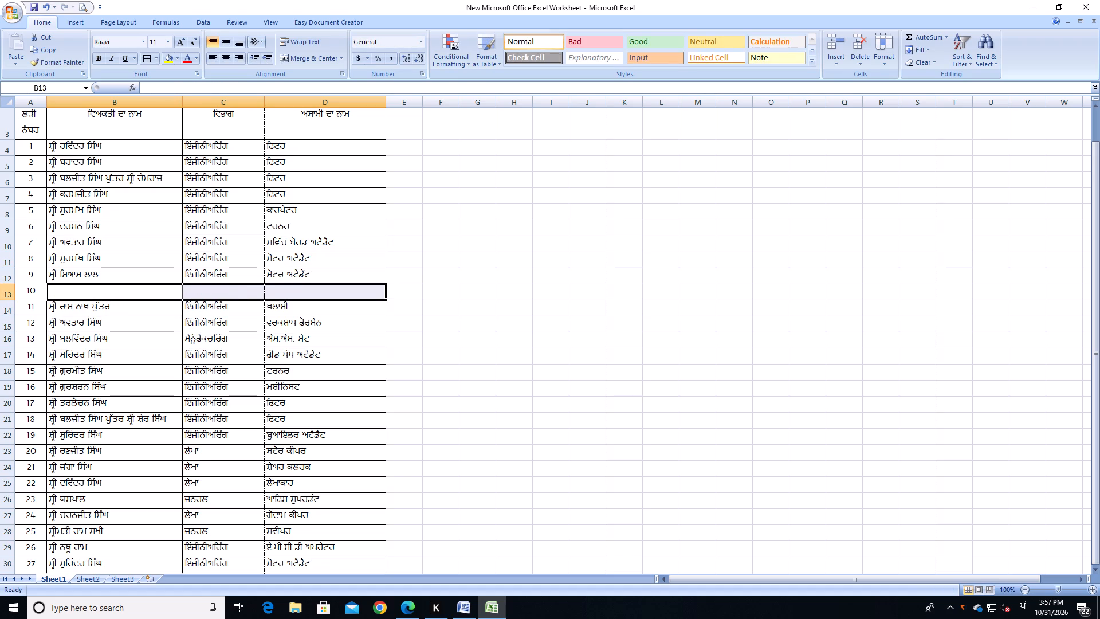
# Delete the trailing word ਪੁੱਤਰ from the serial 11 worker's name.
pyautogui.moveTo(84, 308); pyautogui.dragTo(293, 466)
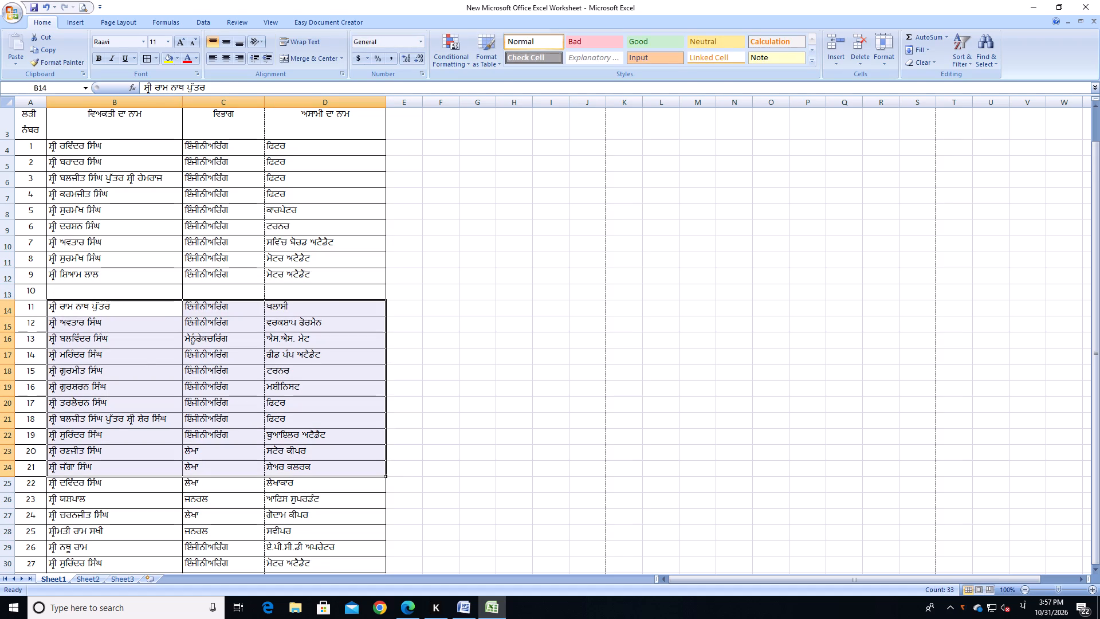
pyautogui.doubleClick(89, 309)
pyautogui.press('Delete')
pyautogui.press('Delete')
pyautogui.press('Delete')
pyautogui.press('Delete')
pyautogui.press('Delete')
pyautogui.press('Delete')
pyautogui.press('Delete')
pyautogui.press('Delete')
pyautogui.press('Delete')
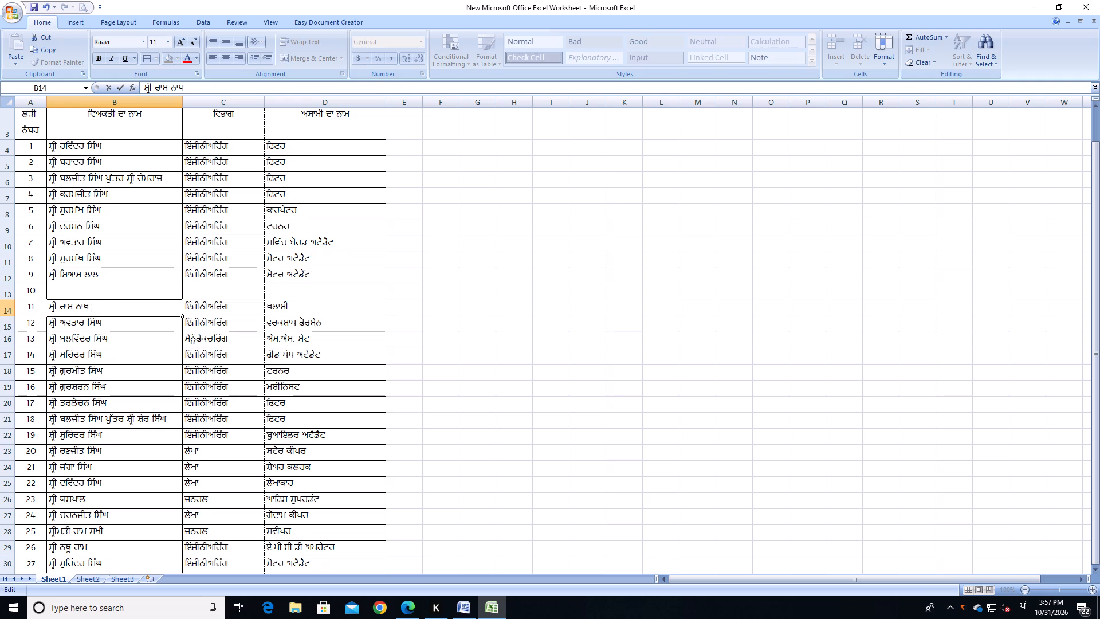
pyautogui.scroll(-1, 176, 364)
pyautogui.click(133, 307)
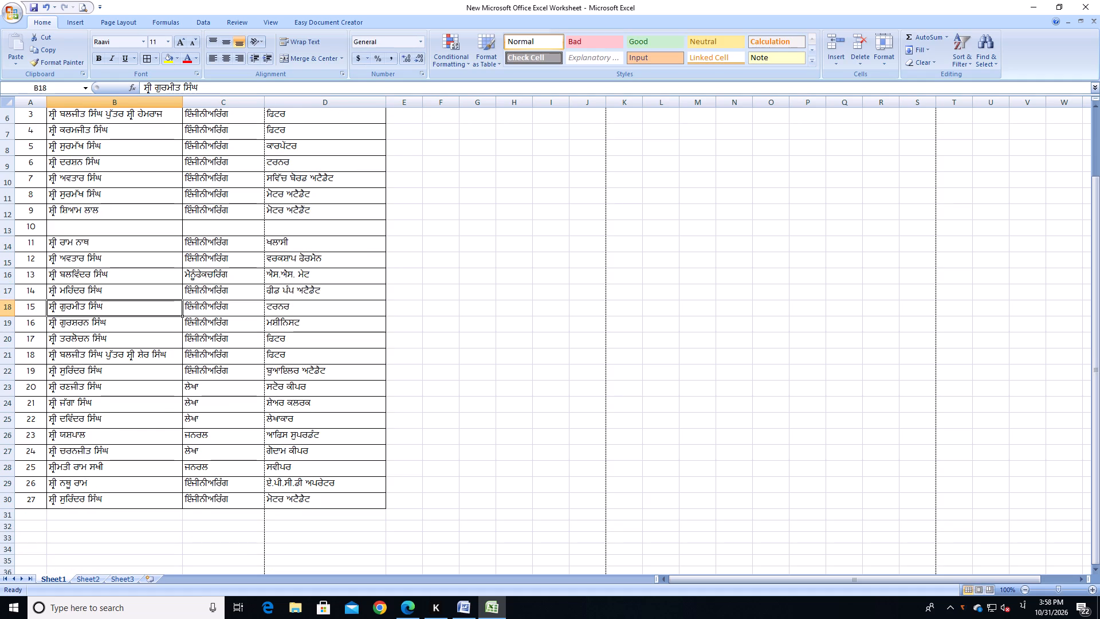
# Clear the serial 12 worker's name, department and post, keeping the serial number.
pyautogui.click(100, 262)
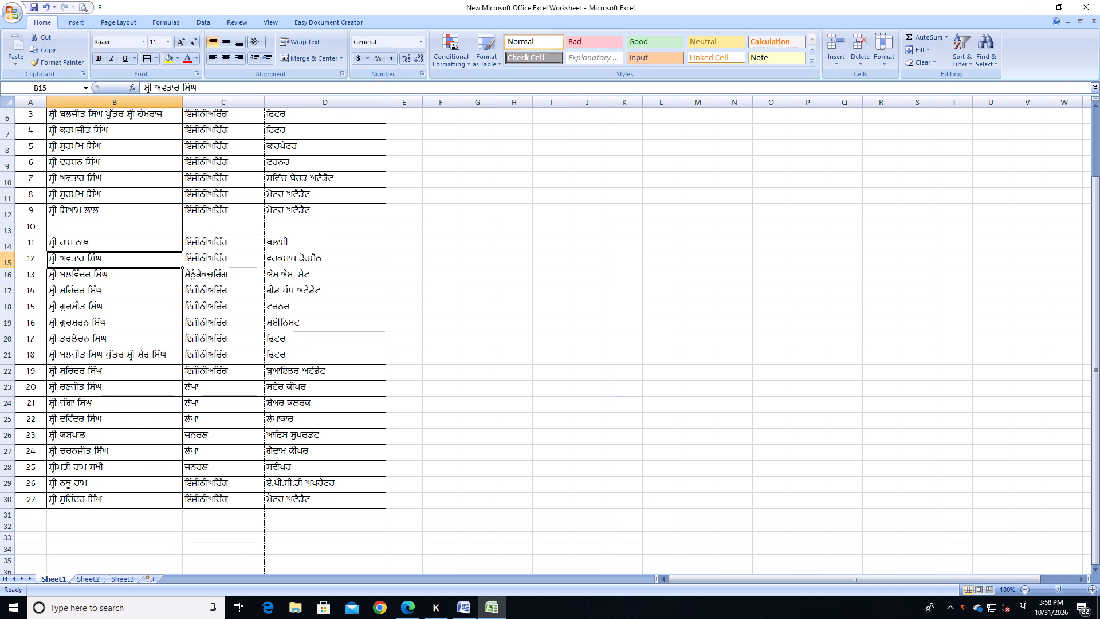
pyautogui.click(284, 264)
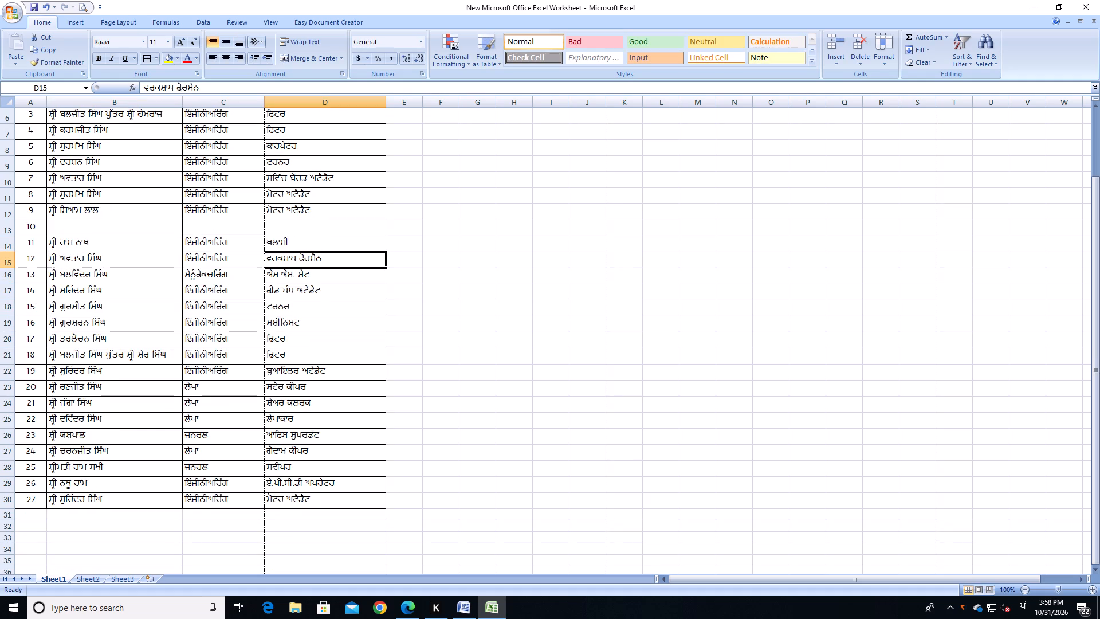
pyautogui.moveTo(124, 263); pyautogui.dragTo(288, 261)
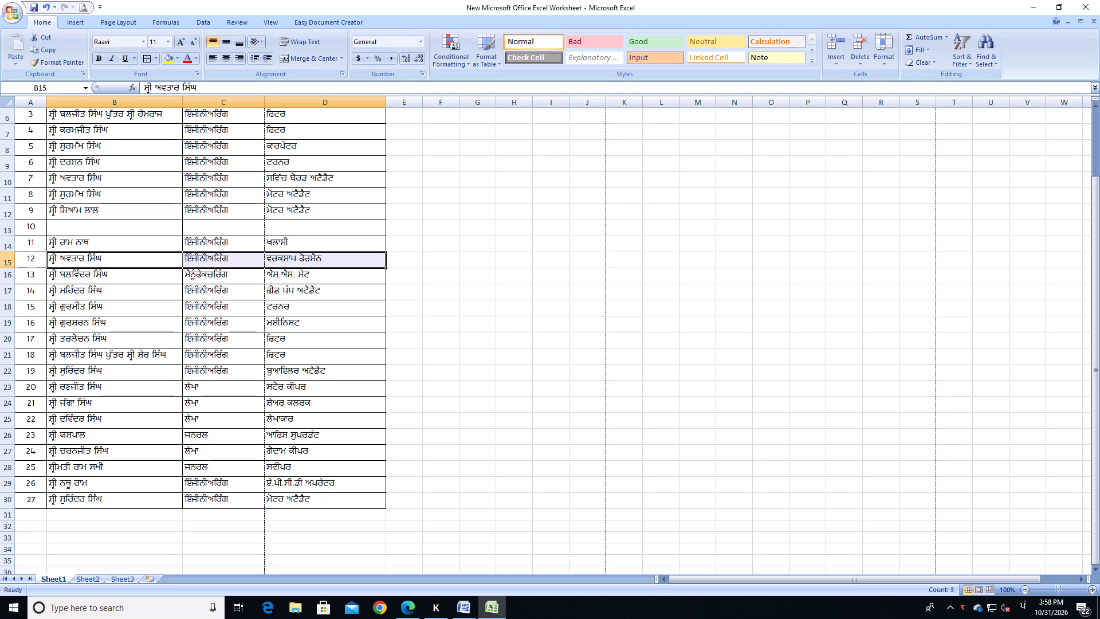
pyautogui.press('Delete')
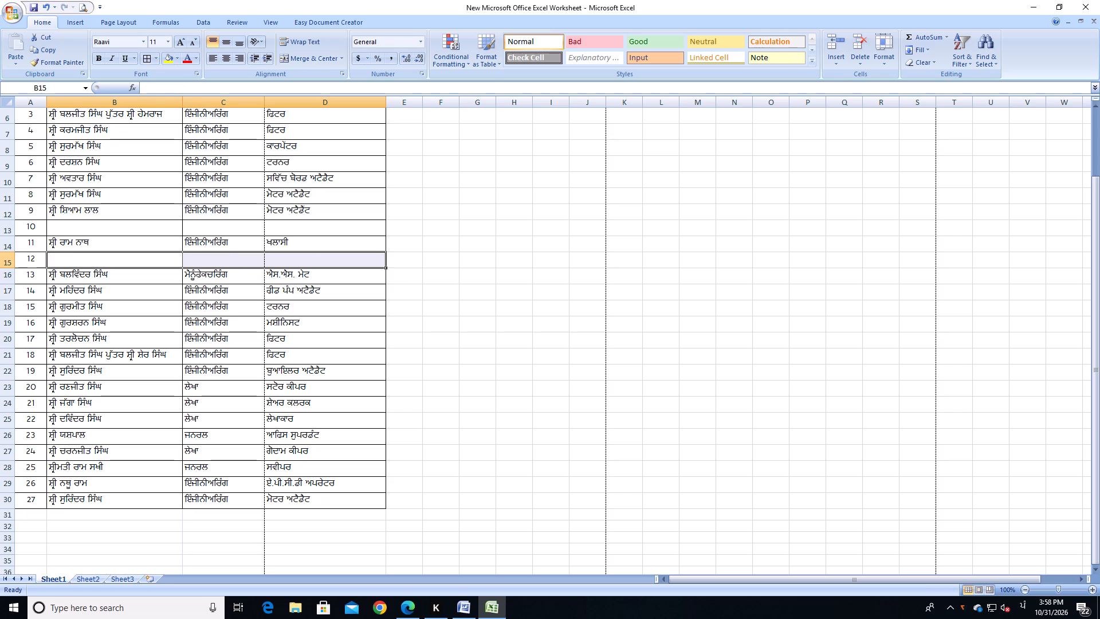
# Move the serial 11 worker's name, department and post up into the empty serial 10 row.
pyautogui.moveTo(80, 244); pyautogui.dragTo(280, 242)
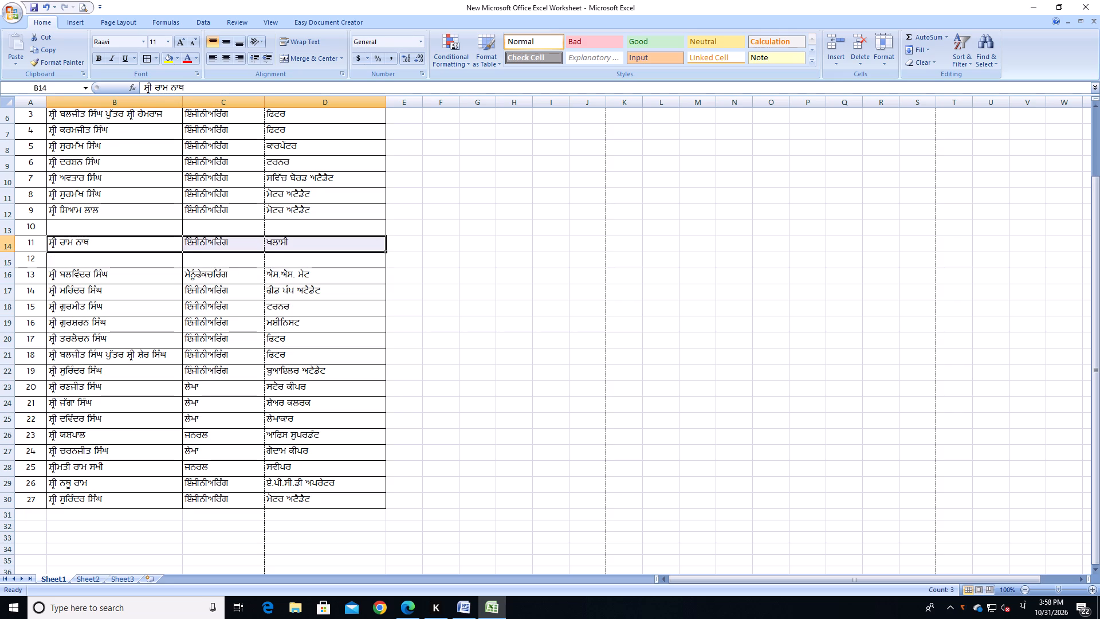
pyautogui.hotkey('ctrl', 'x')
pyautogui.click(112, 220)
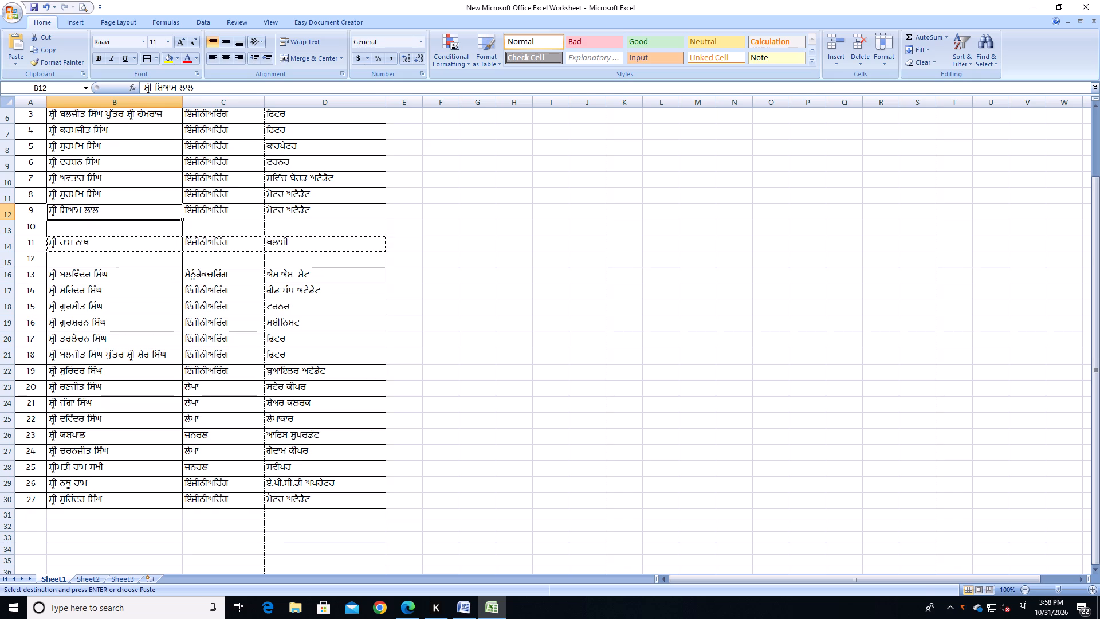
pyautogui.press('Down')
pyautogui.press('Return')
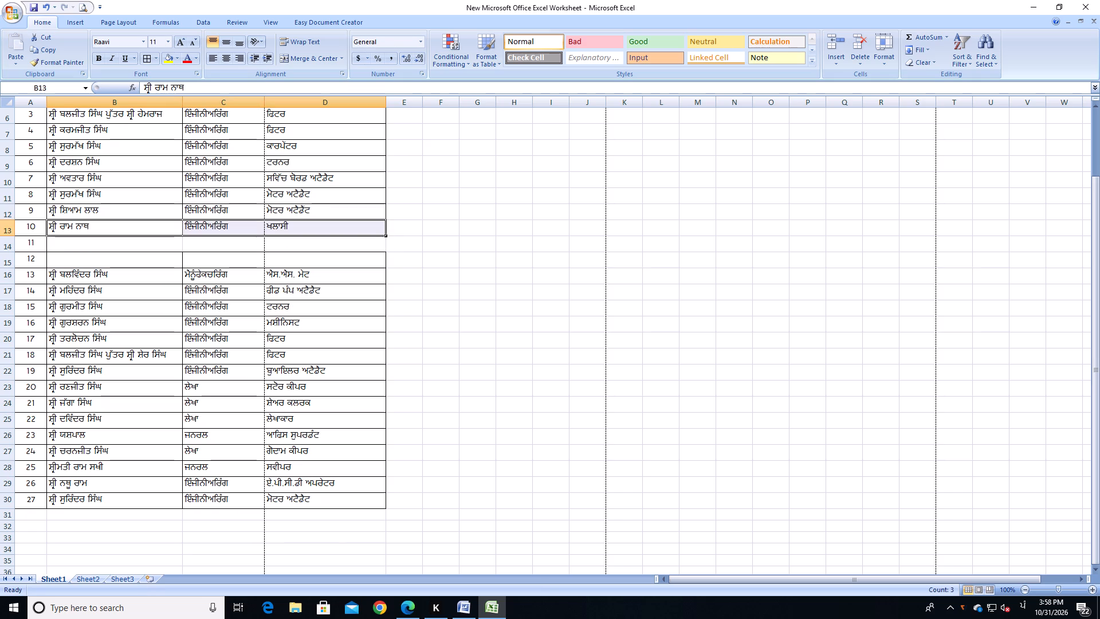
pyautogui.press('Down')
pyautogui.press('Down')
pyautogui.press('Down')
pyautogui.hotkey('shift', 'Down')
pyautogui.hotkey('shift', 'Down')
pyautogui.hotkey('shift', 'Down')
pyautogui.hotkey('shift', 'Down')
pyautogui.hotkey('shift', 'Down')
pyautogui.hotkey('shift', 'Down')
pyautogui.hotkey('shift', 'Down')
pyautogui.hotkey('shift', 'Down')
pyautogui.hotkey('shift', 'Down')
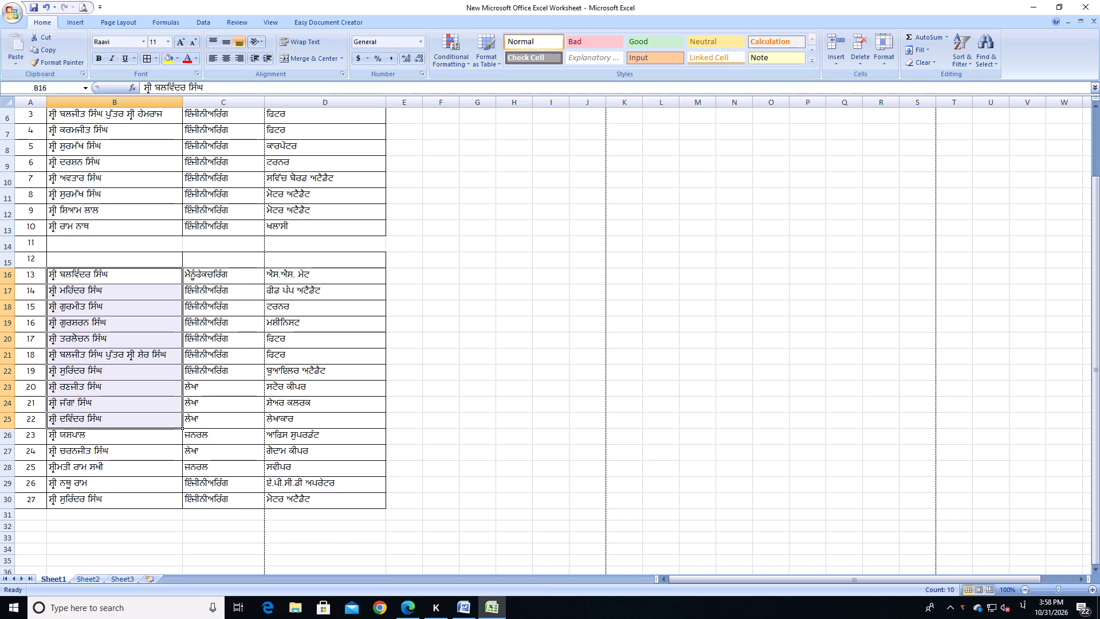
# Move the serial 26 and 27 workers' names, departments and posts into the empty serial 11 and 12 rows.
pyautogui.moveTo(100, 481); pyautogui.dragTo(289, 495)
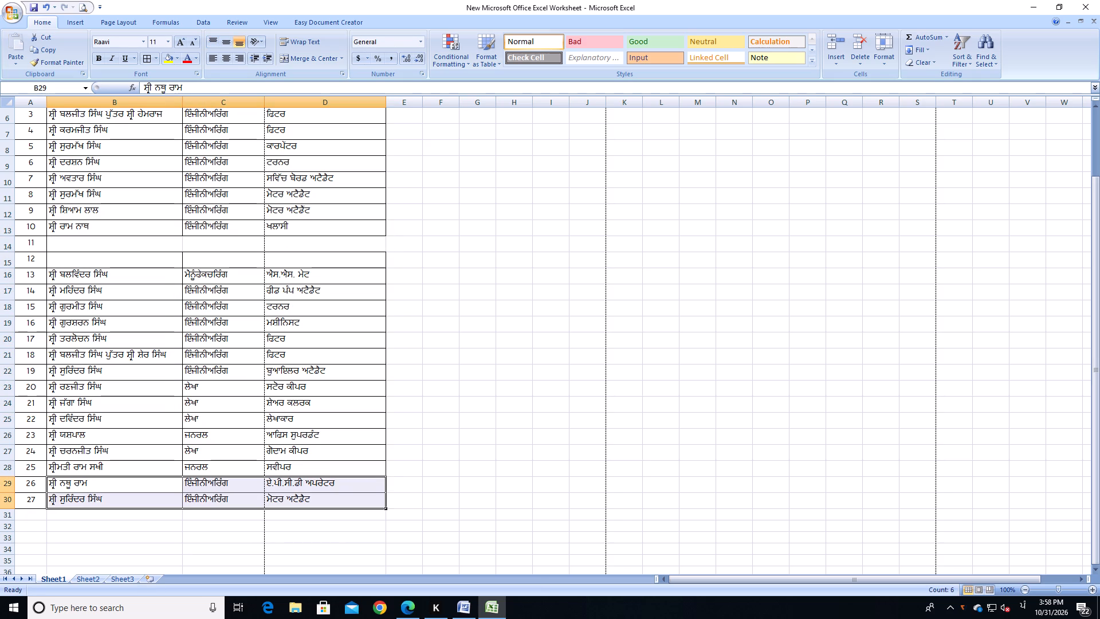
pyautogui.hotkey('ctrl', 'x')
pyautogui.click(77, 244)
pyautogui.press('Return')
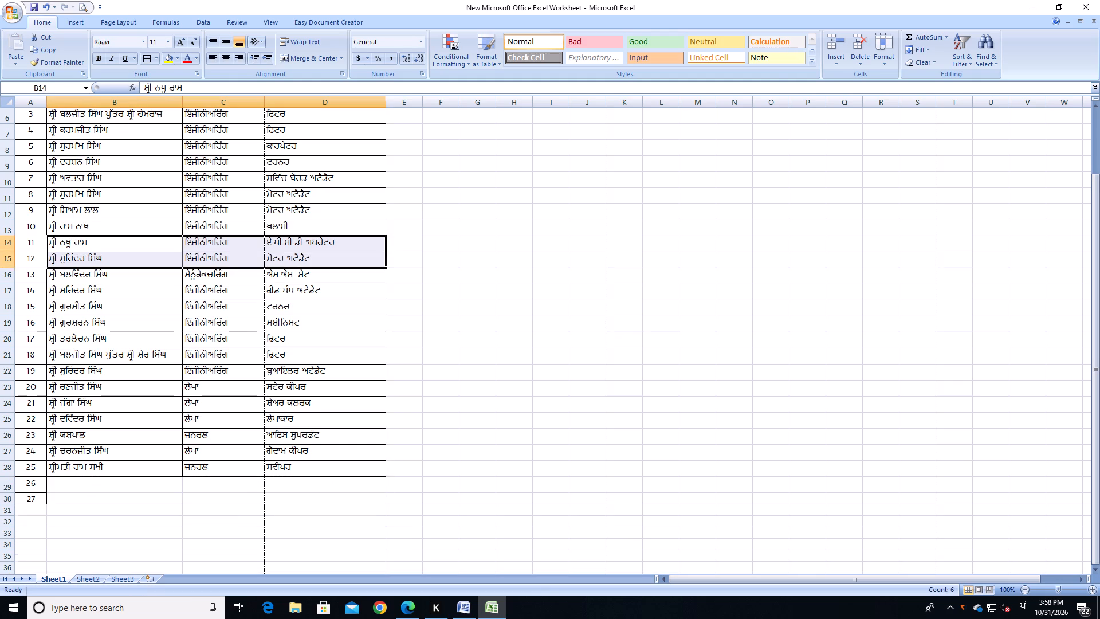
# Delete the two emptied rows for serials 26 and 27 from the end of the table.
pyautogui.moveTo(10, 485); pyautogui.dragTo(11, 502)
pyautogui.rightClick(11, 502)
pyautogui.click(50, 430)
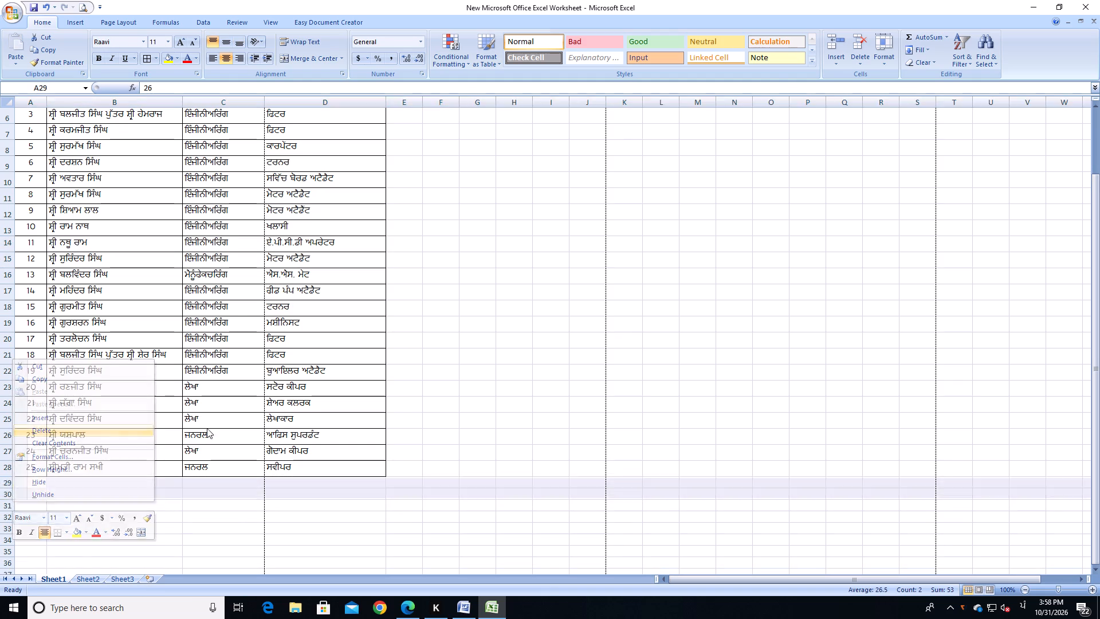
pyautogui.click(483, 424)
# In the print preview, narrow the name column so the post column fits on the same page.
pyautogui.click(85, 7)
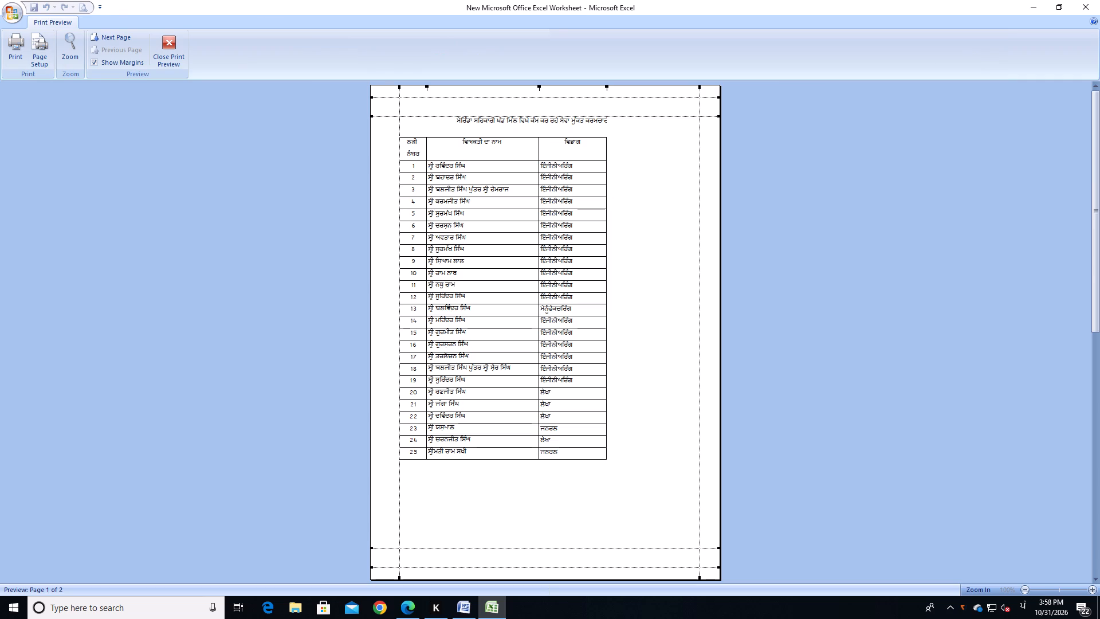
pyautogui.click(538, 91)
pyautogui.click(549, 160)
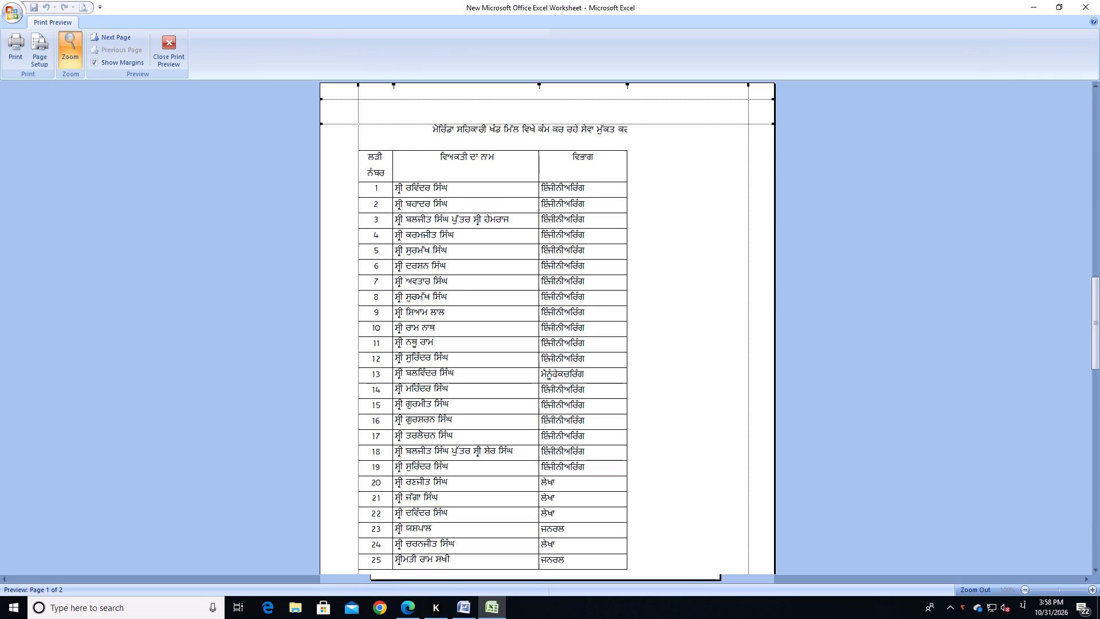
pyautogui.moveTo(540, 89); pyautogui.dragTo(523, 94)
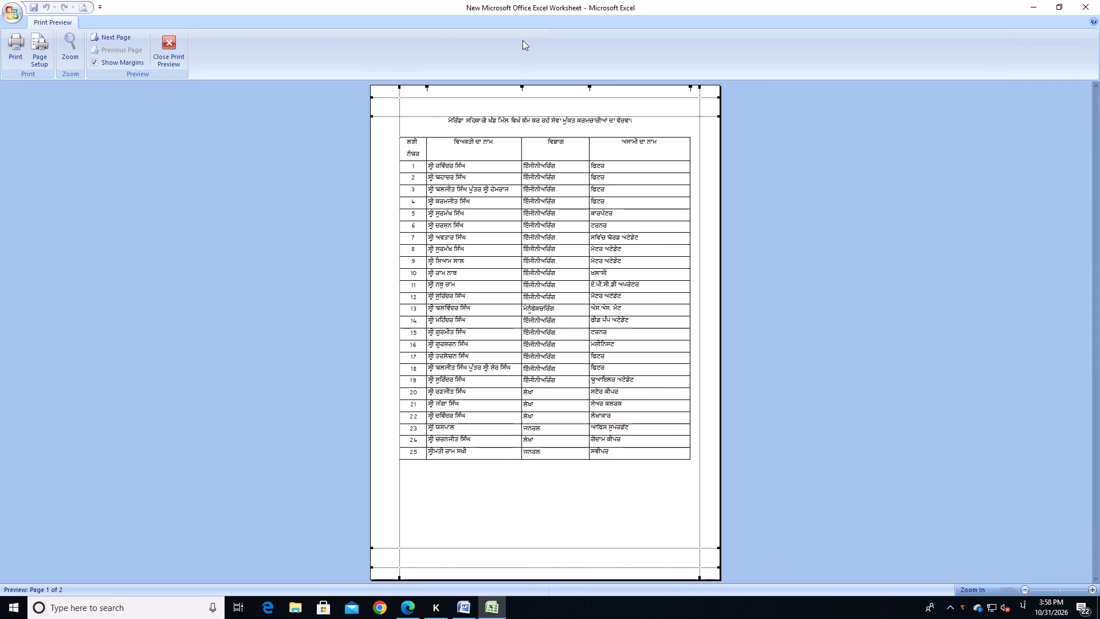
# Print one copy of the active sheet on the Samsung M267x 287x Series printer.
pyautogui.click(14, 59)
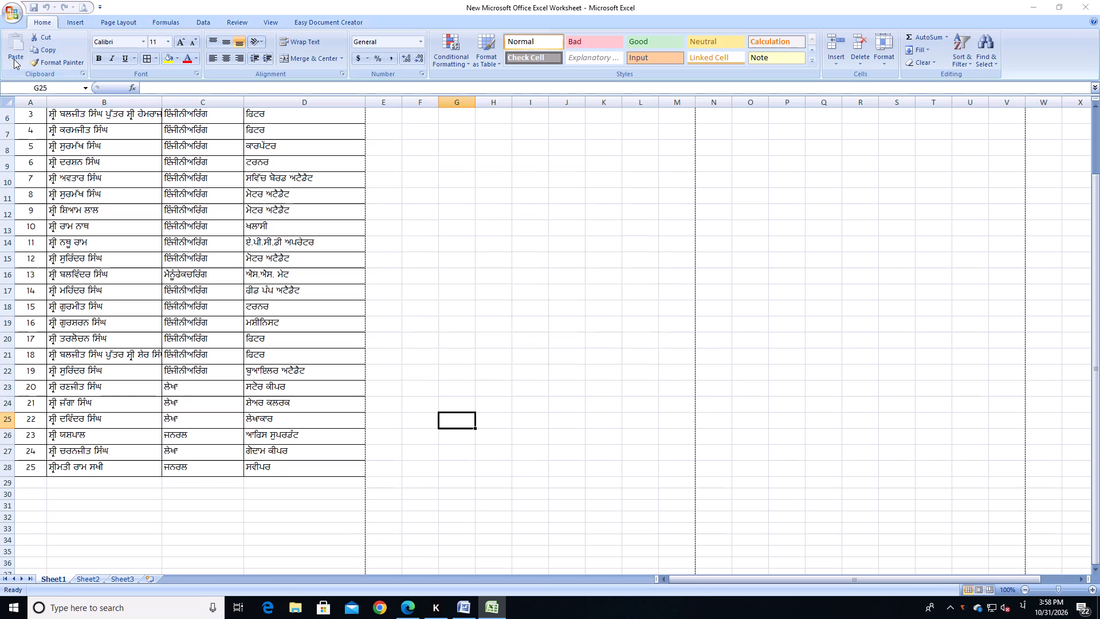
pyautogui.click(440, 314)
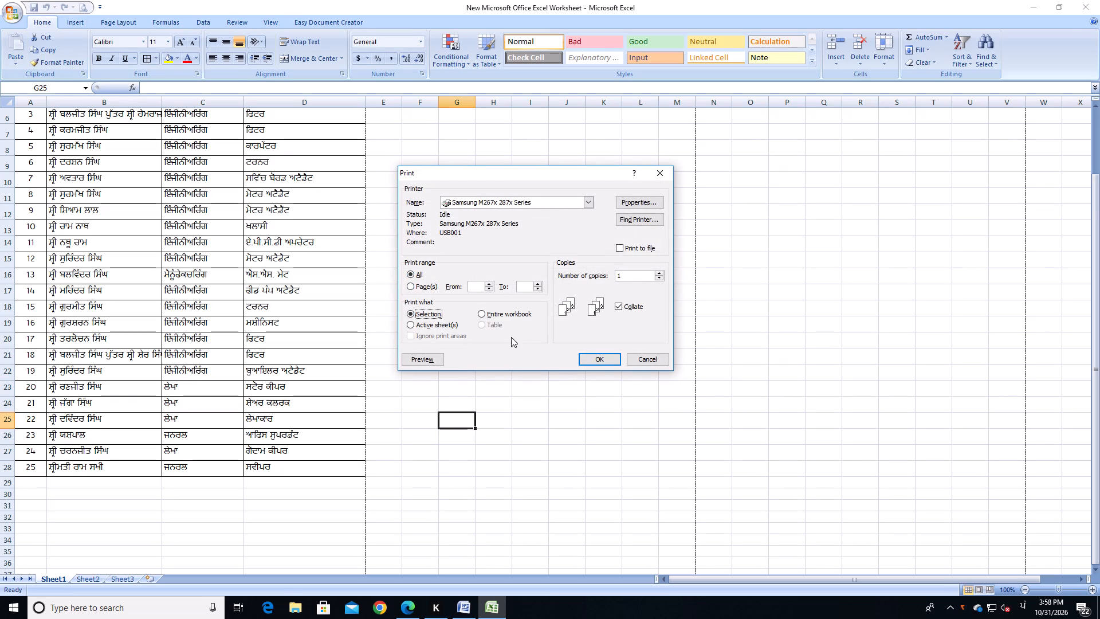
pyautogui.click(444, 326)
pyautogui.click(612, 362)
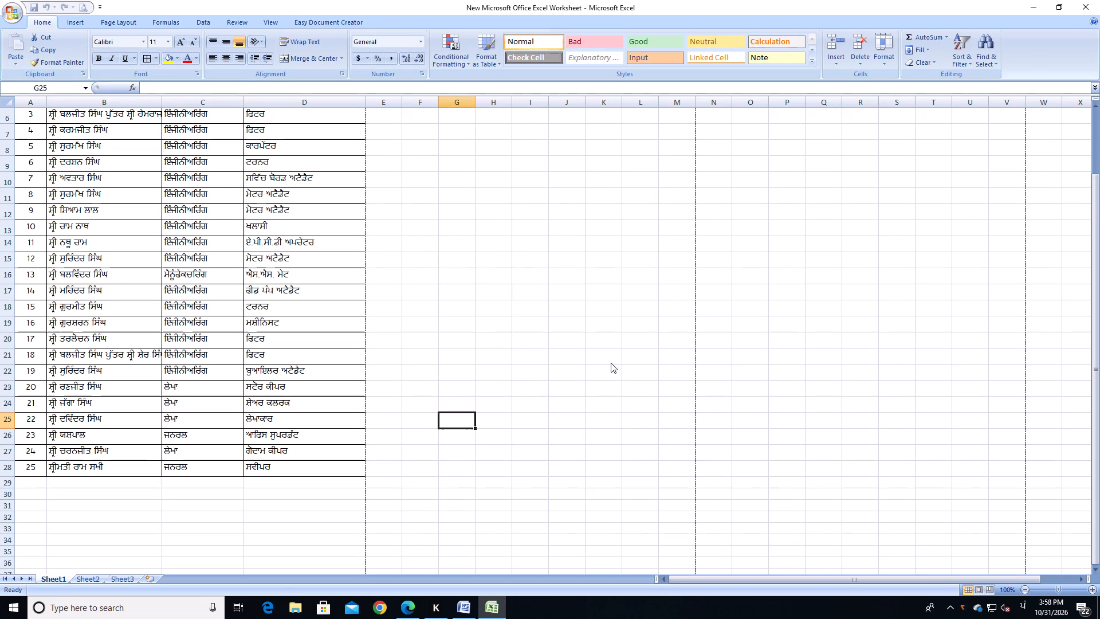
pyautogui.click(607, 365)
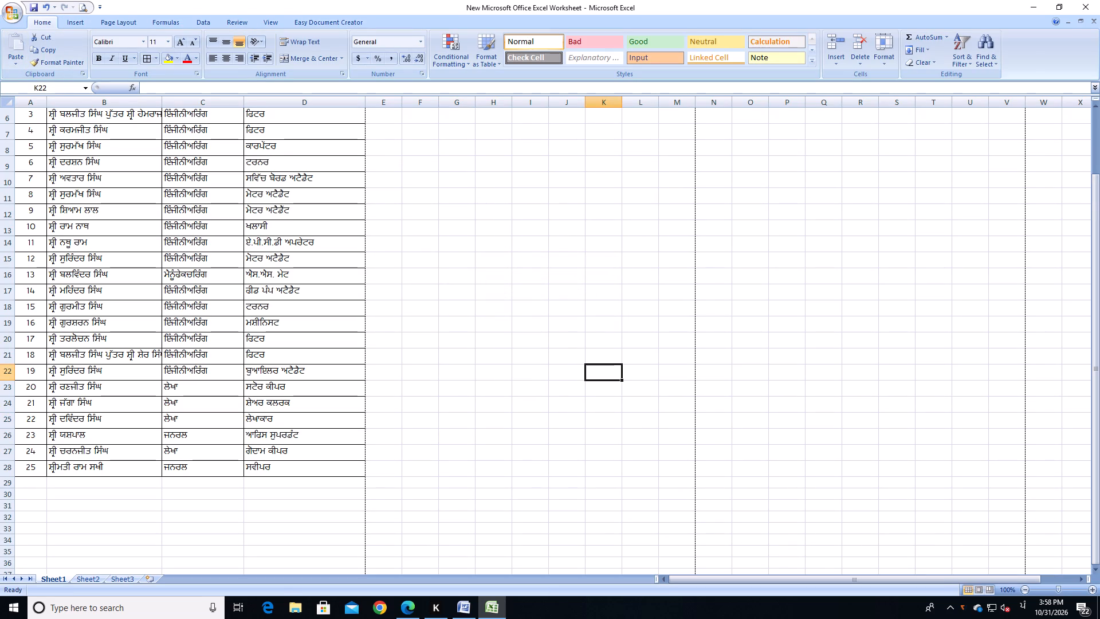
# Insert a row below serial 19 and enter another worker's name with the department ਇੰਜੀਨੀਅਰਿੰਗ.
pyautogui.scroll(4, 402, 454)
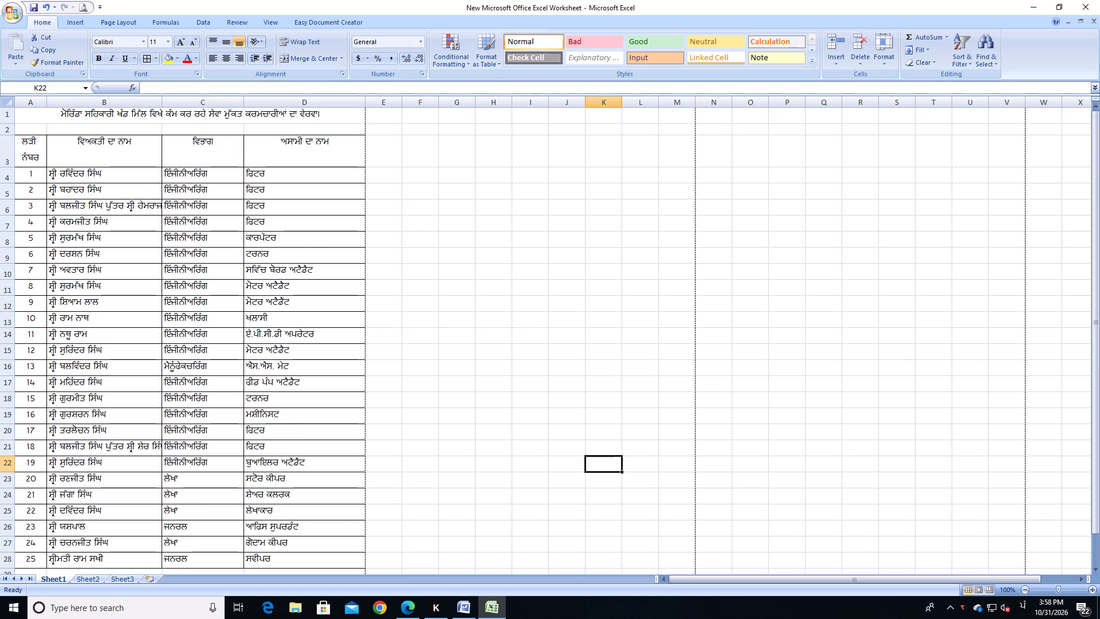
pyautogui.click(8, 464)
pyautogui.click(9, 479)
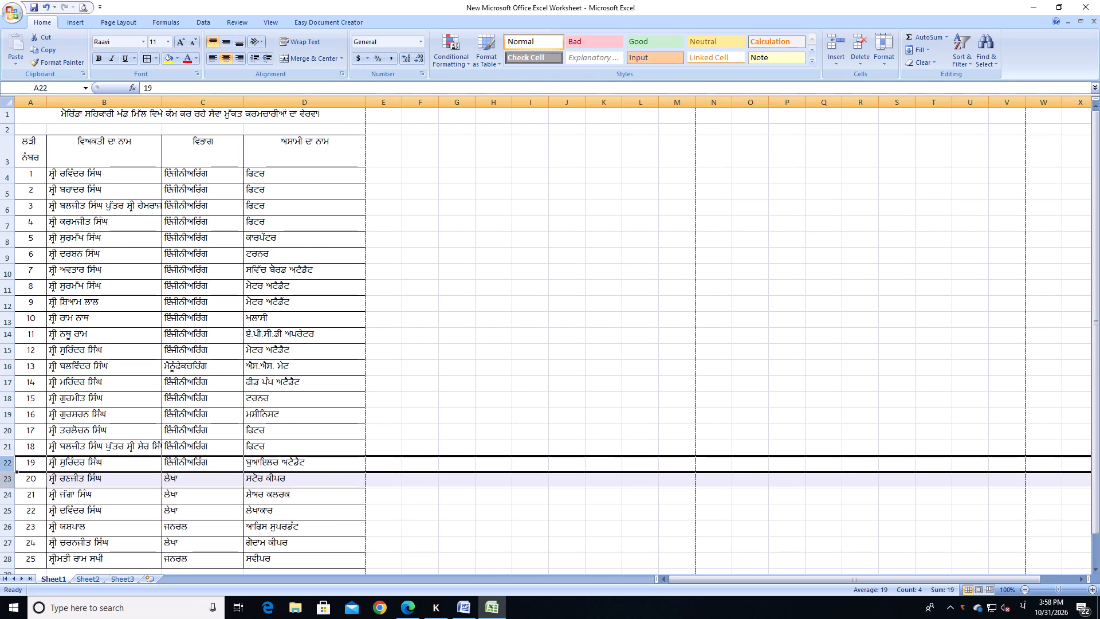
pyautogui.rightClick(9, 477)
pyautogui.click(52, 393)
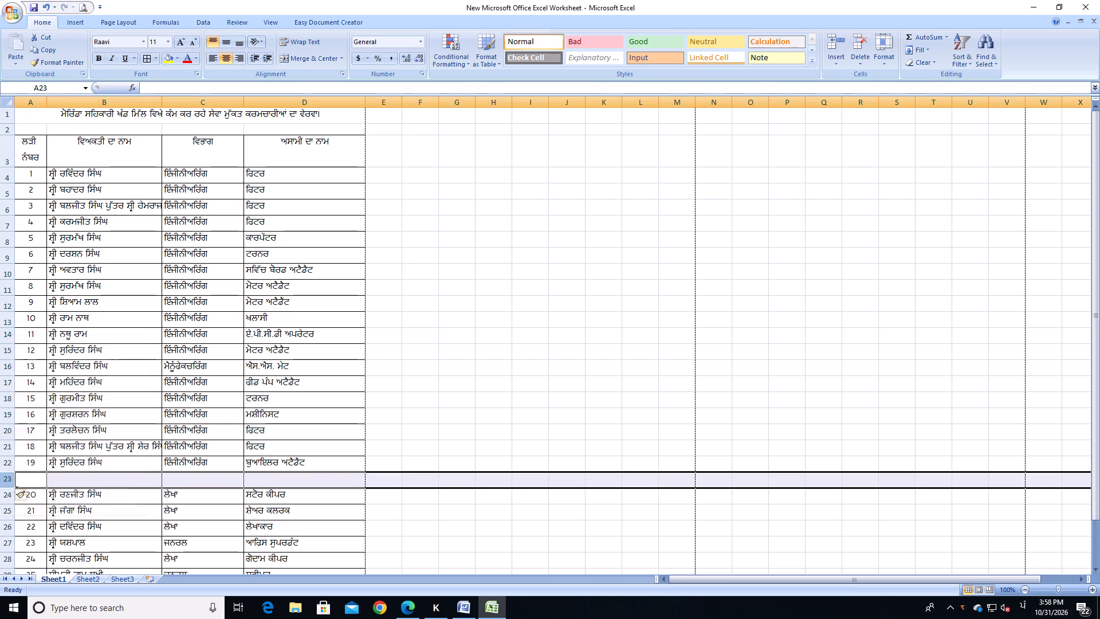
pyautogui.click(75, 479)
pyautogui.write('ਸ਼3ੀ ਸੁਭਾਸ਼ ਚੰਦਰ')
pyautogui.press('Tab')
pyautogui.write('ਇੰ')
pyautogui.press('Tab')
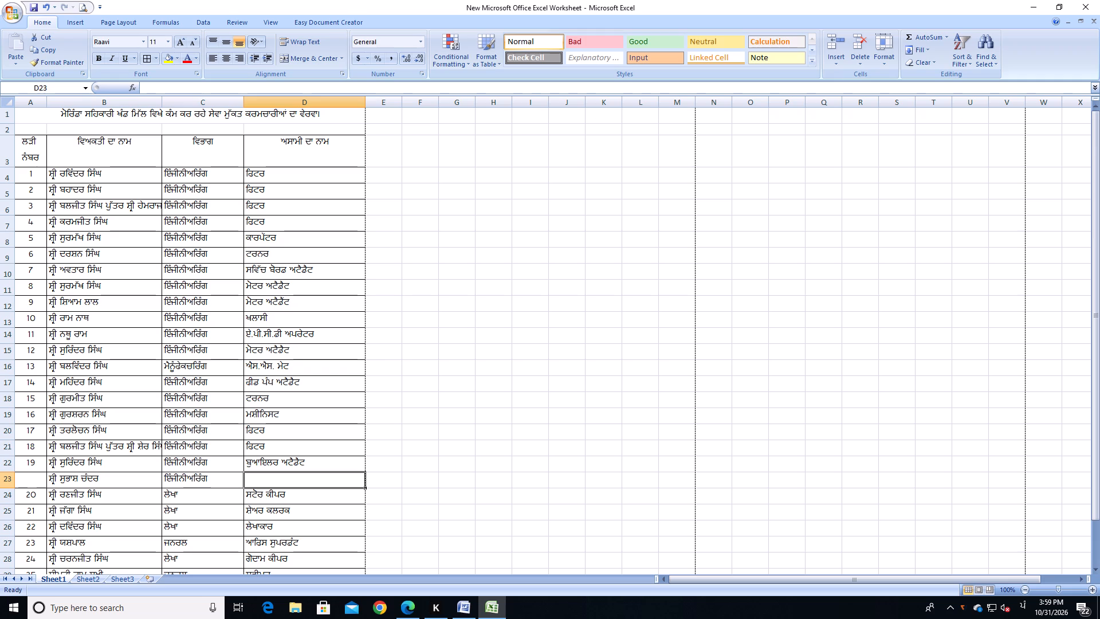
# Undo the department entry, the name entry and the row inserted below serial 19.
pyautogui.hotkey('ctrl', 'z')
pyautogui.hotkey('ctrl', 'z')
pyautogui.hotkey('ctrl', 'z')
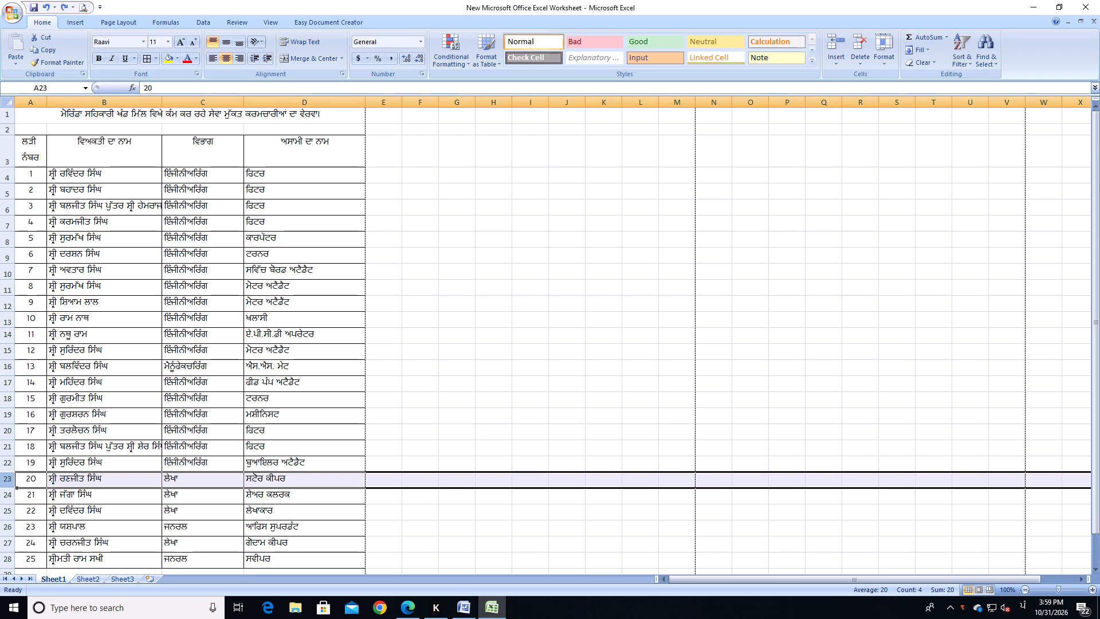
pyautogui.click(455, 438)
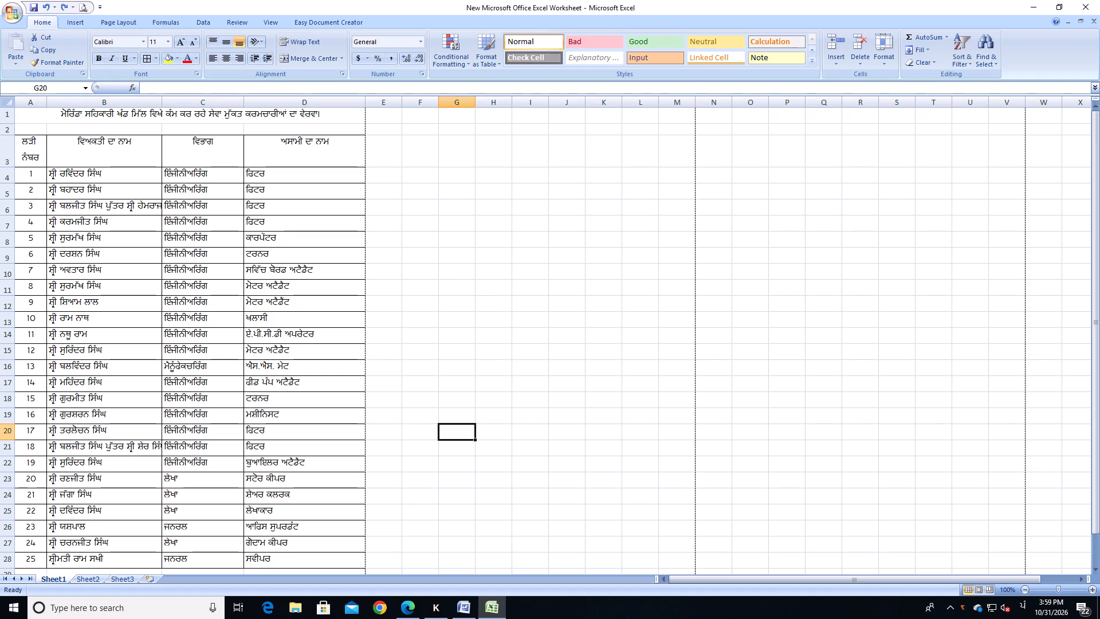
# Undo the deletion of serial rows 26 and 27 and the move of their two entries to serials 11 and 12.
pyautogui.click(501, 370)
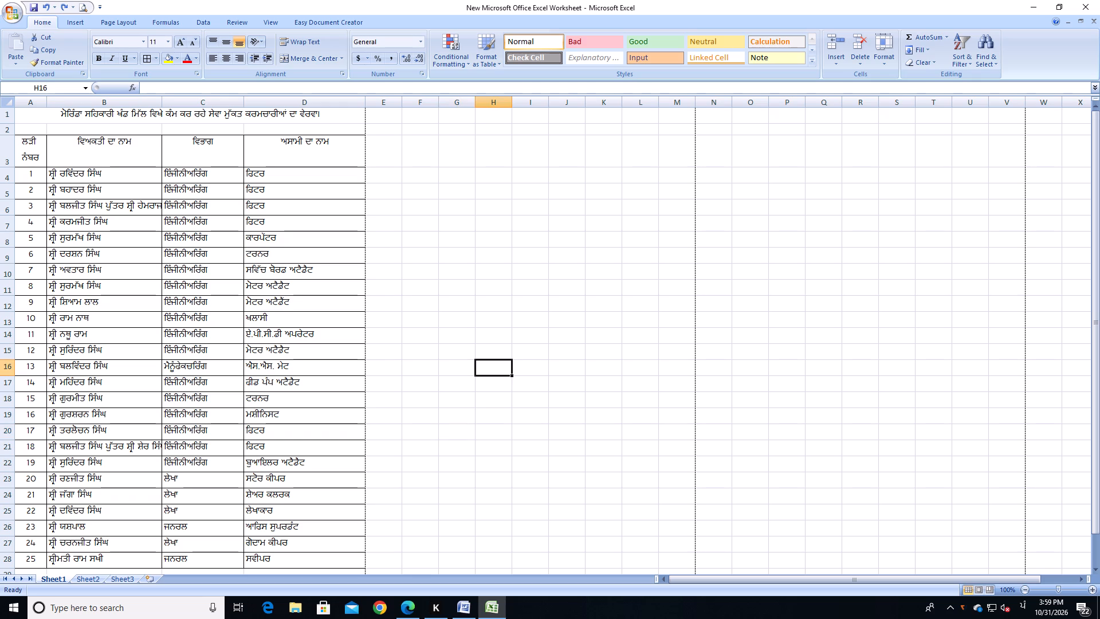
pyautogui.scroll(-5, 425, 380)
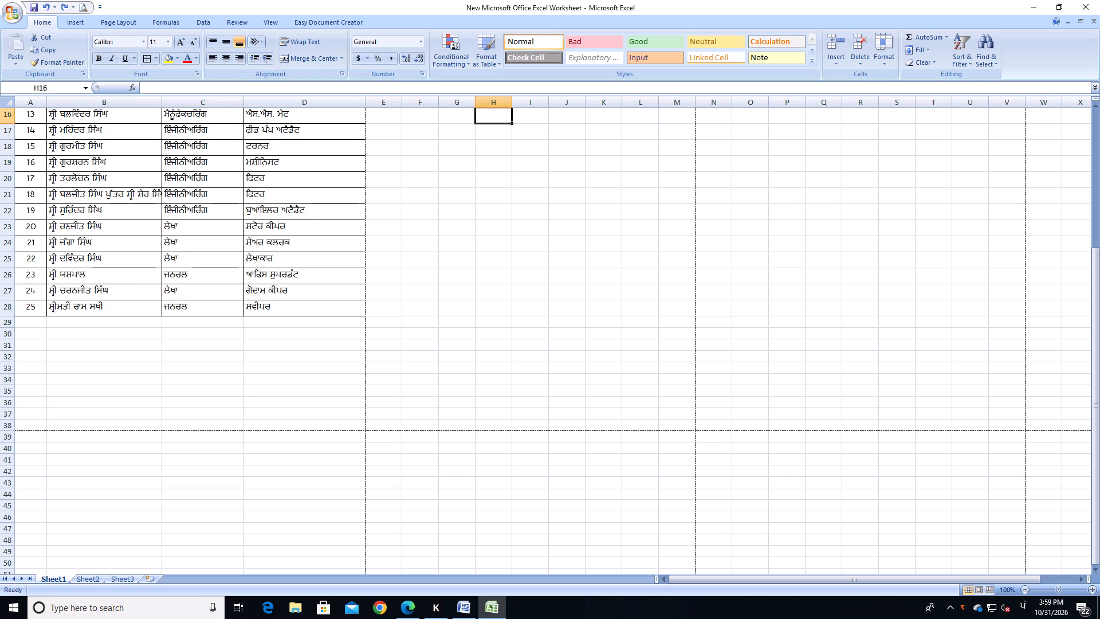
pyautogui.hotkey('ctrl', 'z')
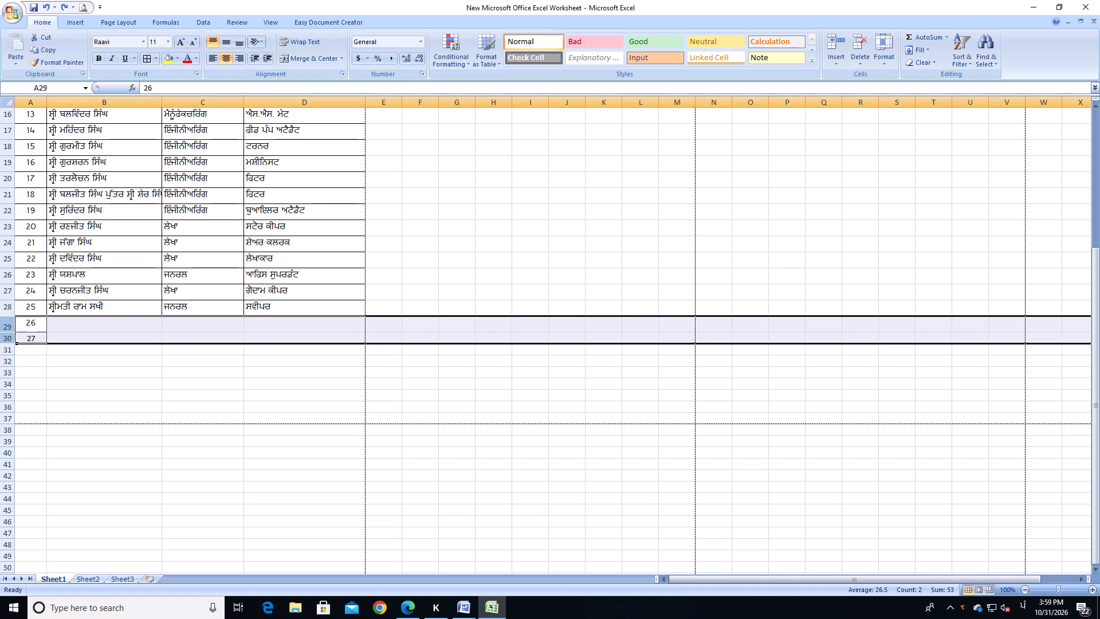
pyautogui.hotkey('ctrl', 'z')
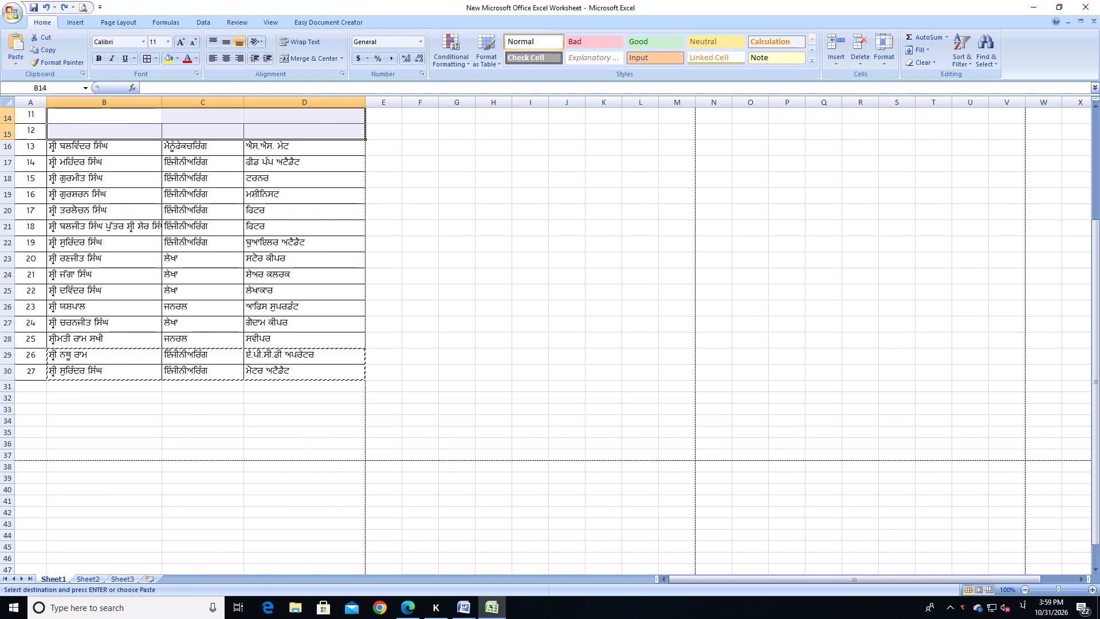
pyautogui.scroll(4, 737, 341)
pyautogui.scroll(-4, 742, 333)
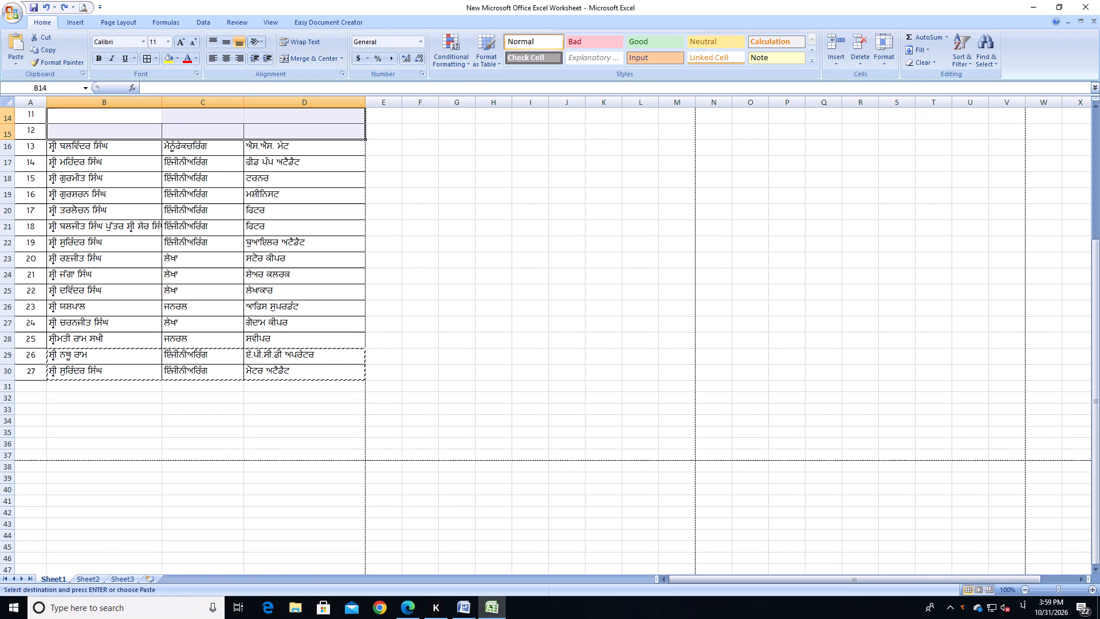
# Move the names, departments and posts of serials 26 and 27 into the empty rows at serials 11 and 12.
pyautogui.moveTo(74, 355); pyautogui.dragTo(285, 377)
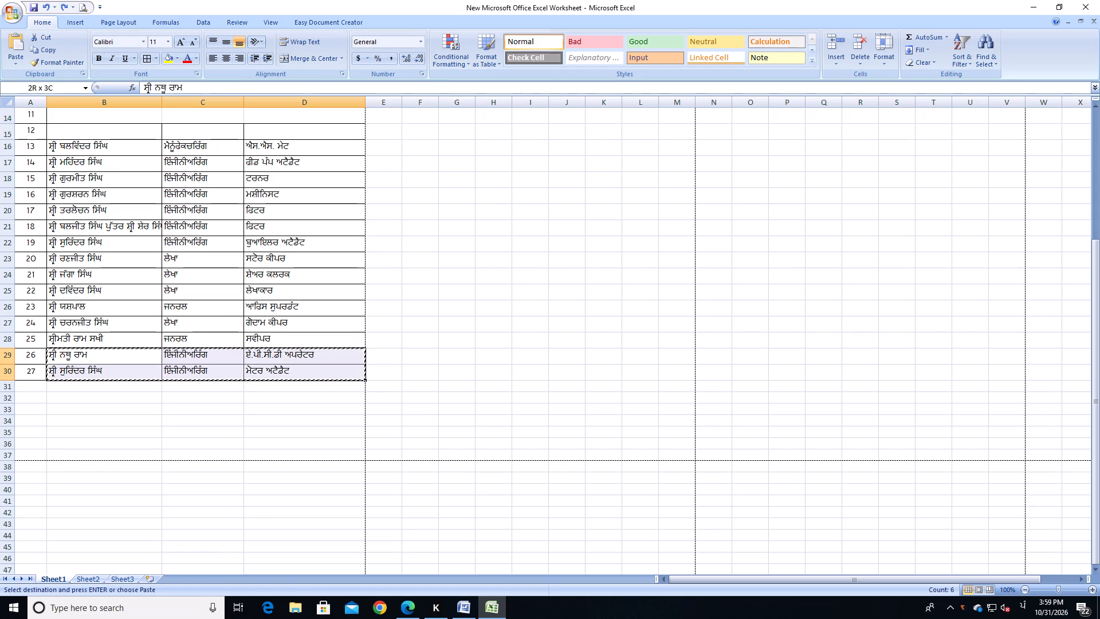
pyautogui.moveTo(285, 377); pyautogui.dragTo(294, 377)
pyautogui.hotkey('ctrl', 'x')
pyautogui.scroll(5, 294, 377)
pyautogui.click(111, 332)
pyautogui.press('Return')
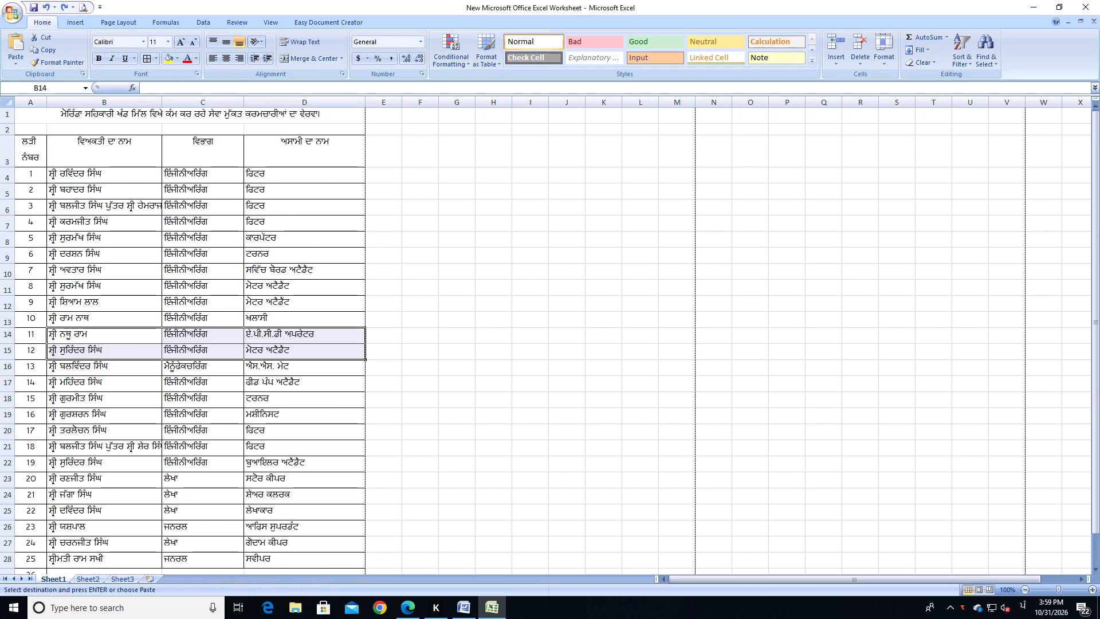
# Insert a row below serial 19 and move the name, department and post of serial 13 into it.
pyautogui.scroll(-4, 488, 348)
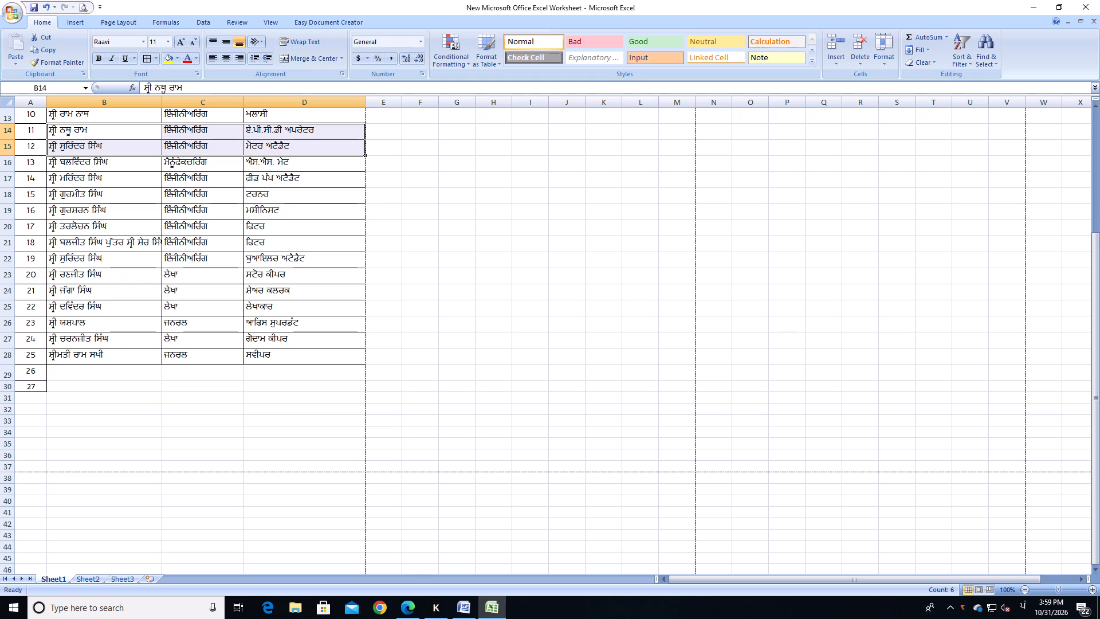
pyautogui.click(2, 275)
pyautogui.rightClick(2, 275)
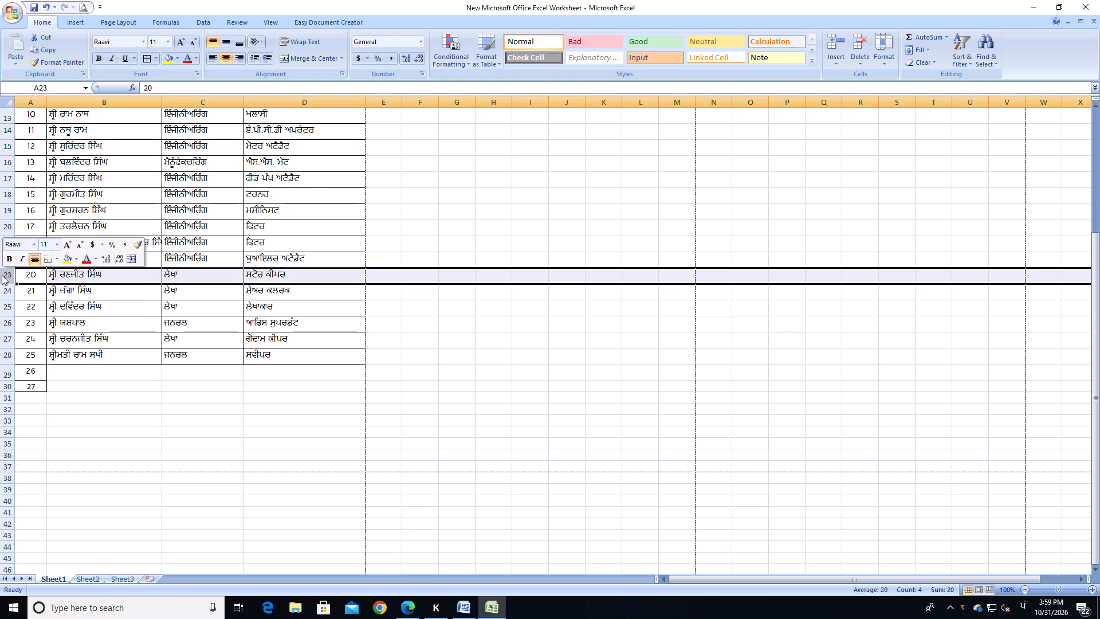
pyautogui.click(42, 336)
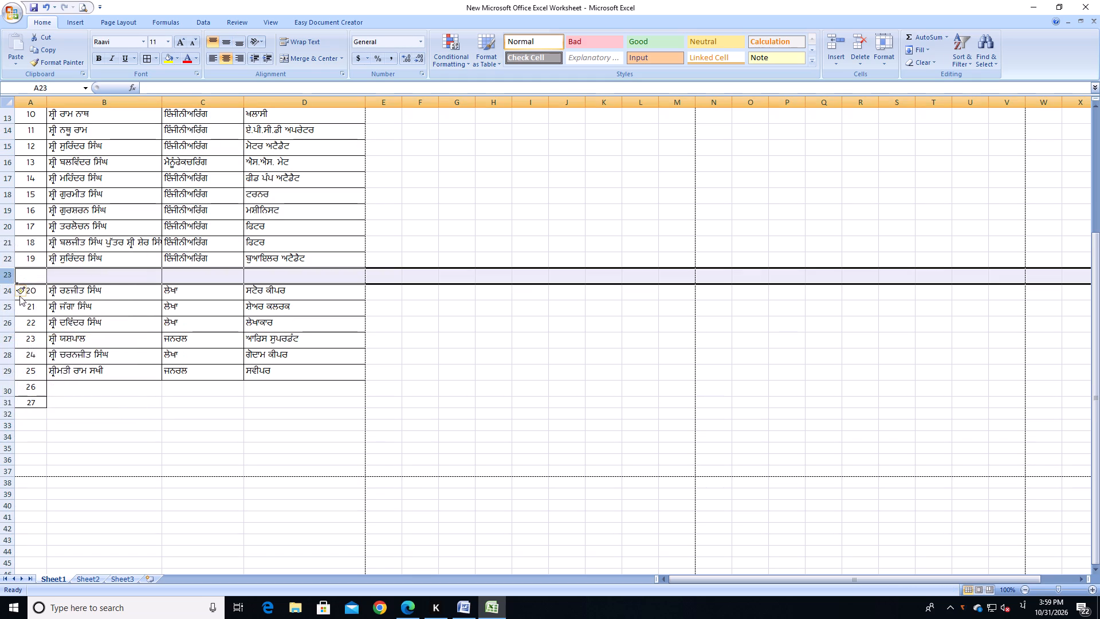
pyautogui.moveTo(71, 164); pyautogui.dragTo(72, 164)
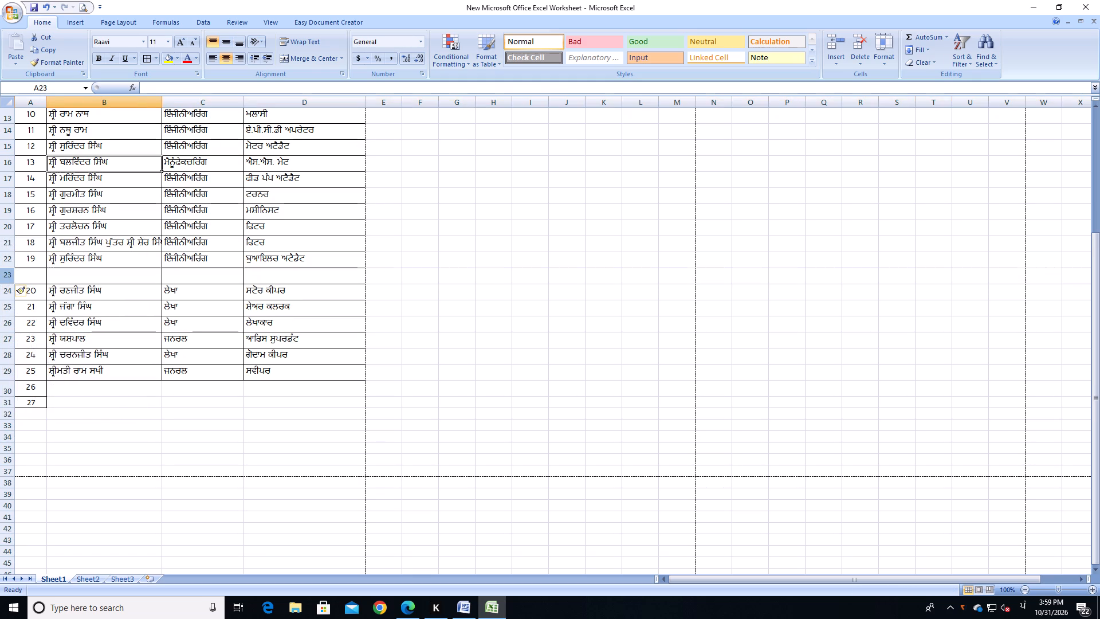
pyautogui.moveTo(72, 164); pyautogui.dragTo(253, 168)
pyautogui.hotkey('ctrl', 'x')
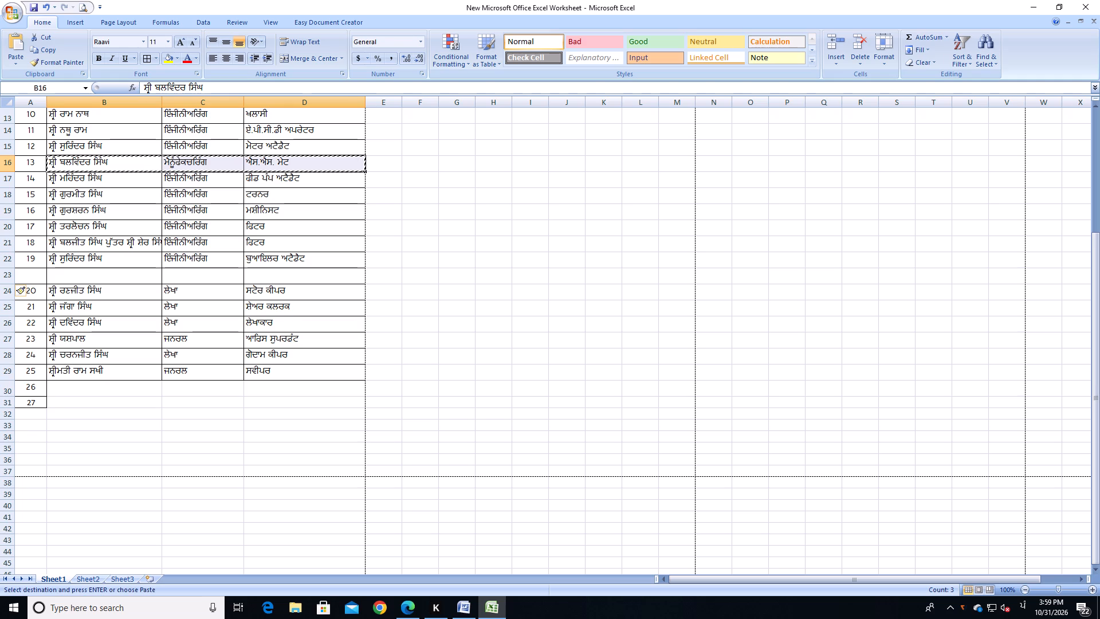
pyautogui.click(105, 276)
pyautogui.press('Return')
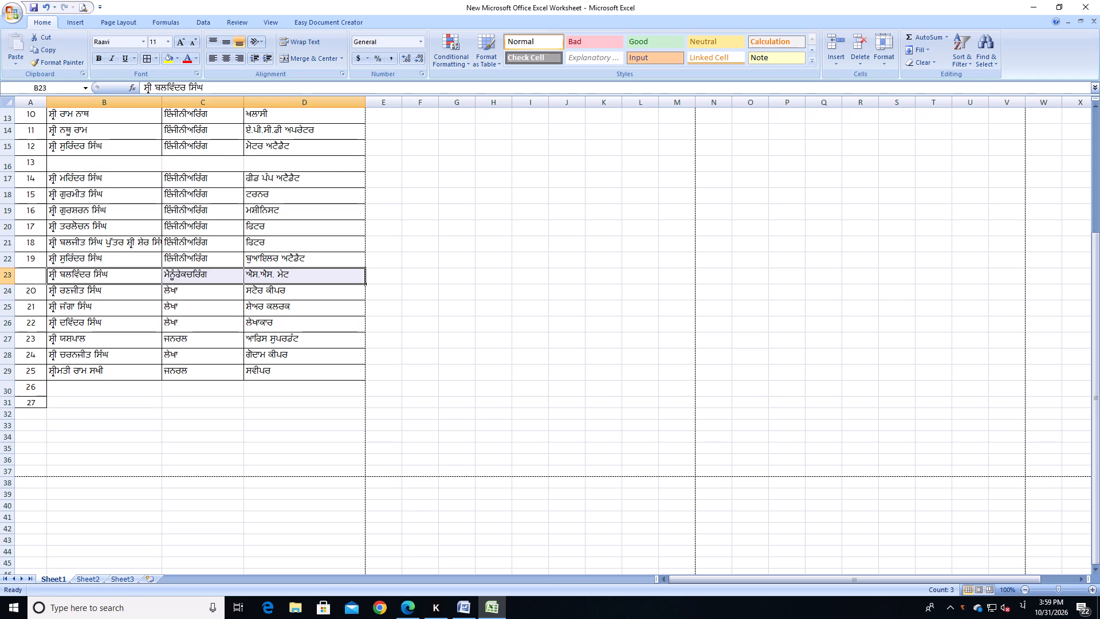
# Fill the emptied serial 13 row with the new worker's name, department ਇੰਜੀਨੀਅਰਿੰਗ and post ਡਰਾਫਟਸਮੈਨ.
pyautogui.click(82, 161)
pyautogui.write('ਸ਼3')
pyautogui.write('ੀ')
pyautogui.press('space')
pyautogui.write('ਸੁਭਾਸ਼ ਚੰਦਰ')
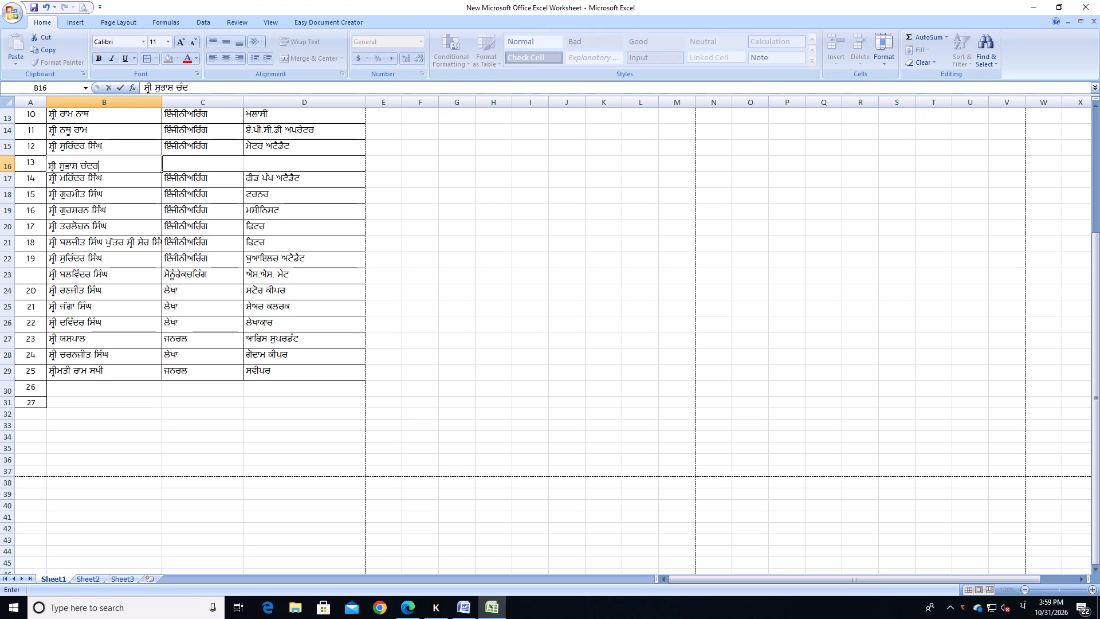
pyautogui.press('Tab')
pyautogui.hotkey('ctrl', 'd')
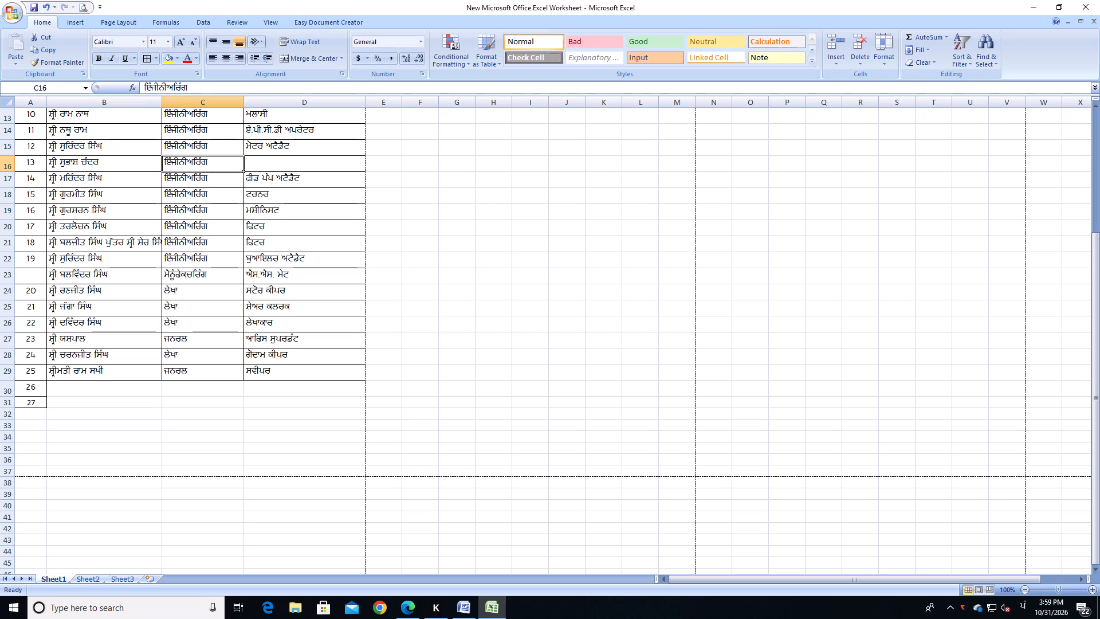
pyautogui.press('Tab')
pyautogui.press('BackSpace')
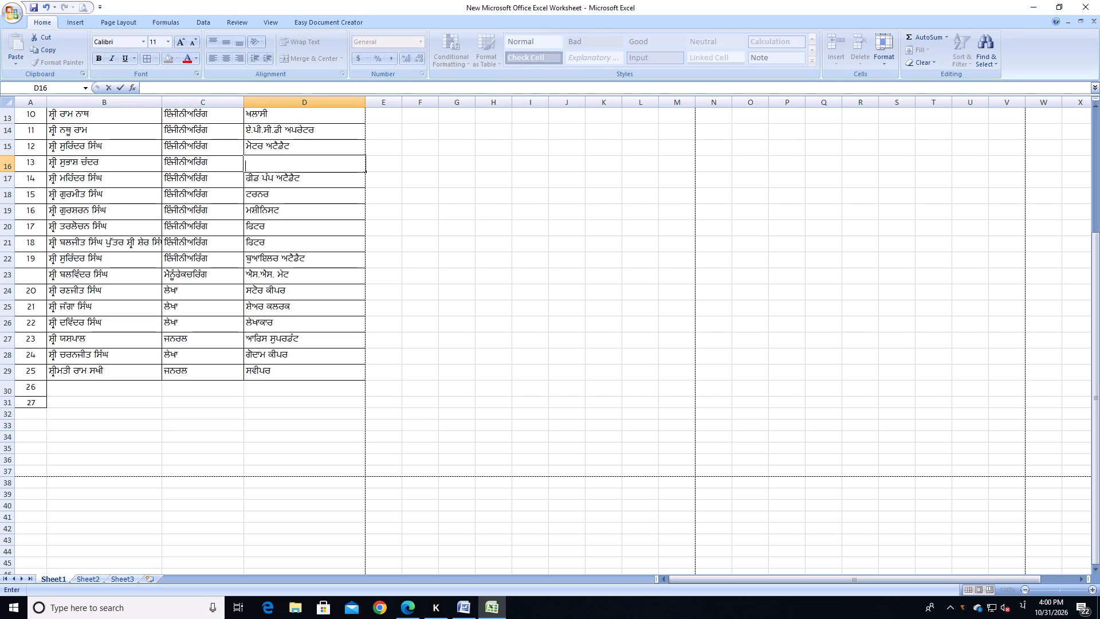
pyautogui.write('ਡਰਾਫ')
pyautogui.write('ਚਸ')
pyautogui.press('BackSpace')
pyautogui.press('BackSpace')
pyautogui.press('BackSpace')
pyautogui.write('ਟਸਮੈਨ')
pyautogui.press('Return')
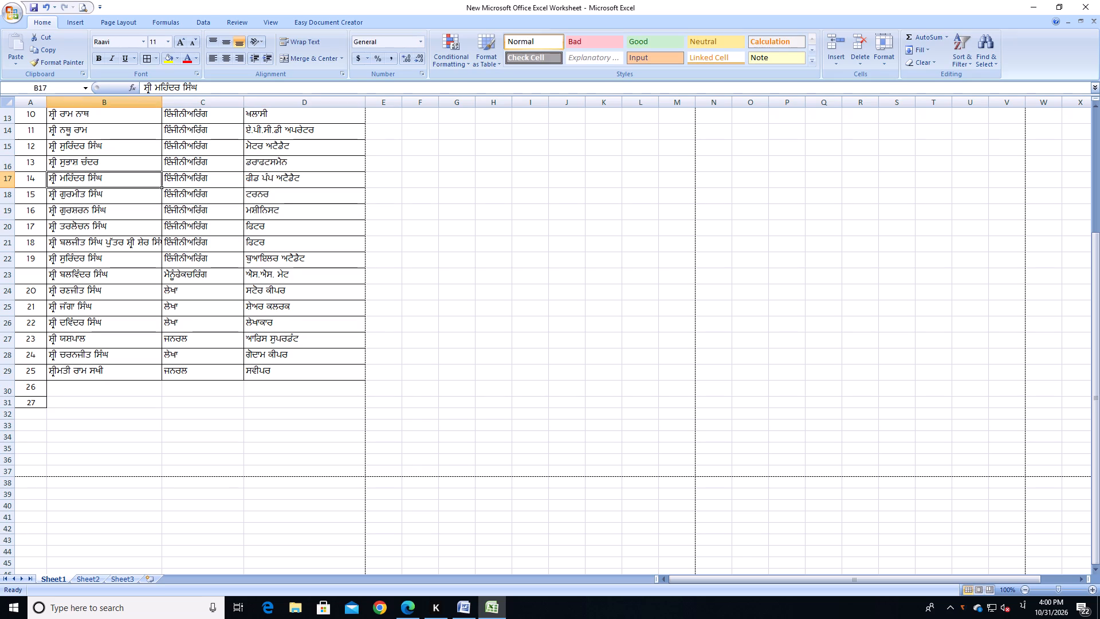
# Delete the two empty rows numbered 26 and 27 at the end of the table.
pyautogui.click(408, 315)
pyautogui.moveTo(5, 391); pyautogui.dragTo(5, 401)
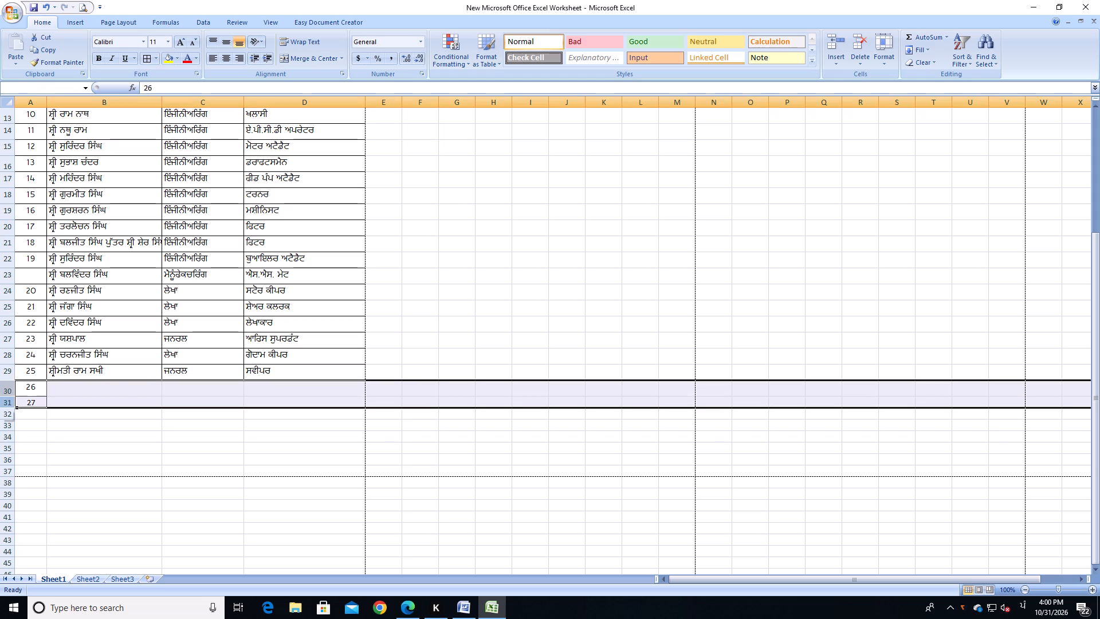
pyautogui.moveTo(5, 401); pyautogui.dragTo(5, 406)
pyautogui.rightClick(5, 406)
pyautogui.click(42, 477)
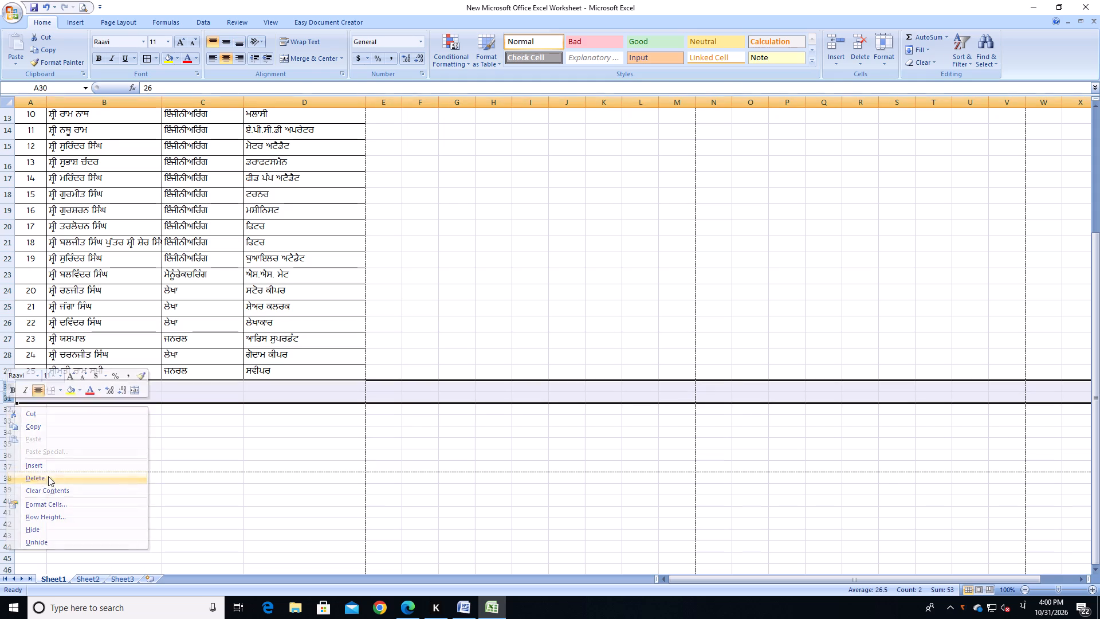
# Extend the serial number series from 12 down to the table's last row, ending at 26.
pyautogui.moveTo(34, 151); pyautogui.dragTo(34, 214)
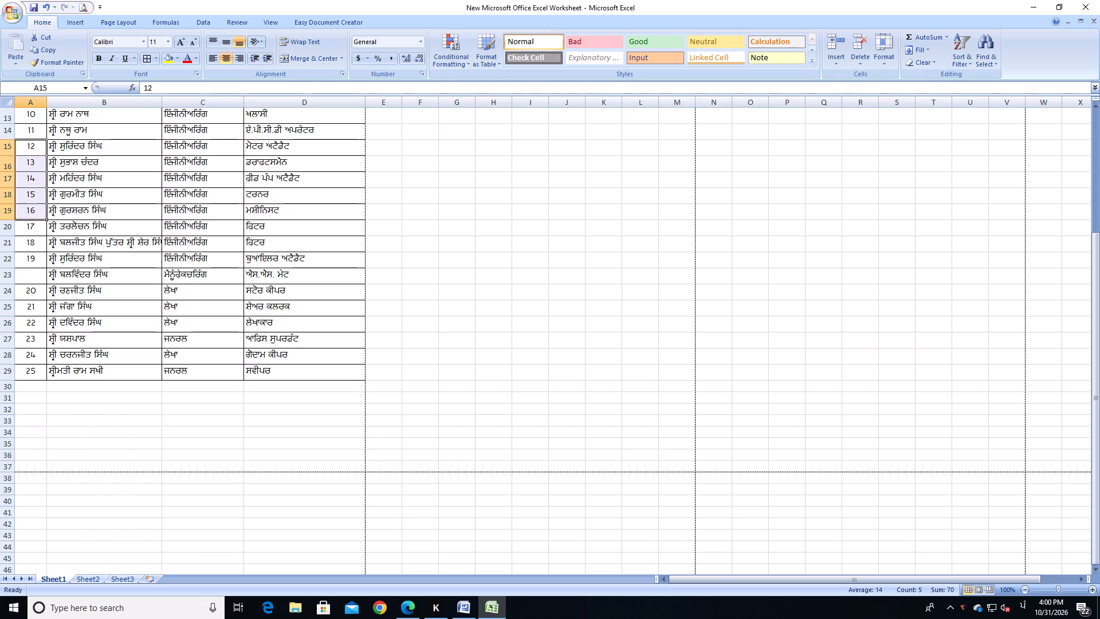
pyautogui.moveTo(45, 220); pyautogui.dragTo(32, 369)
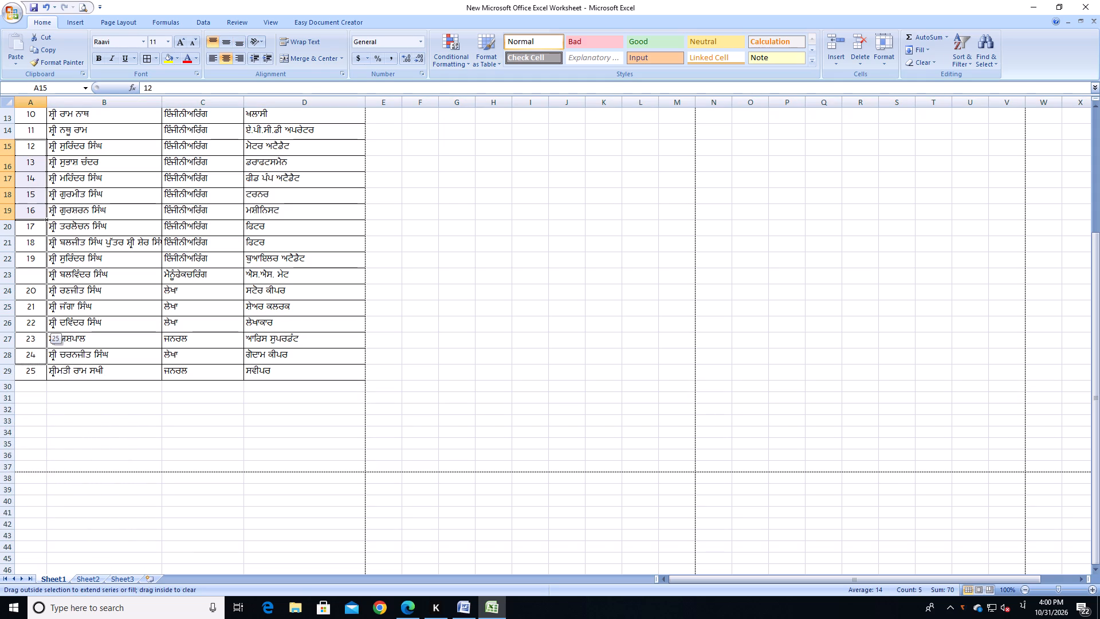
pyautogui.moveTo(32, 369); pyautogui.dragTo(31, 374)
pyautogui.click(339, 430)
# Widen the name column to fit the longest names and narrow the post column to a width of about 22.29.
pyautogui.scroll(4, 384, 442)
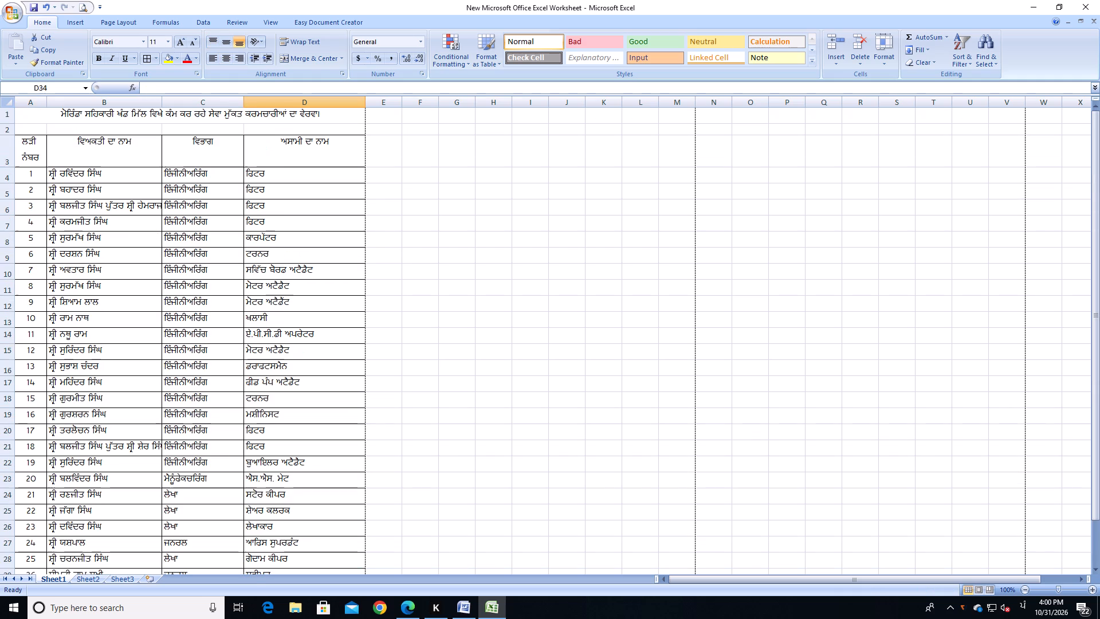
pyautogui.scroll(4, 384, 442)
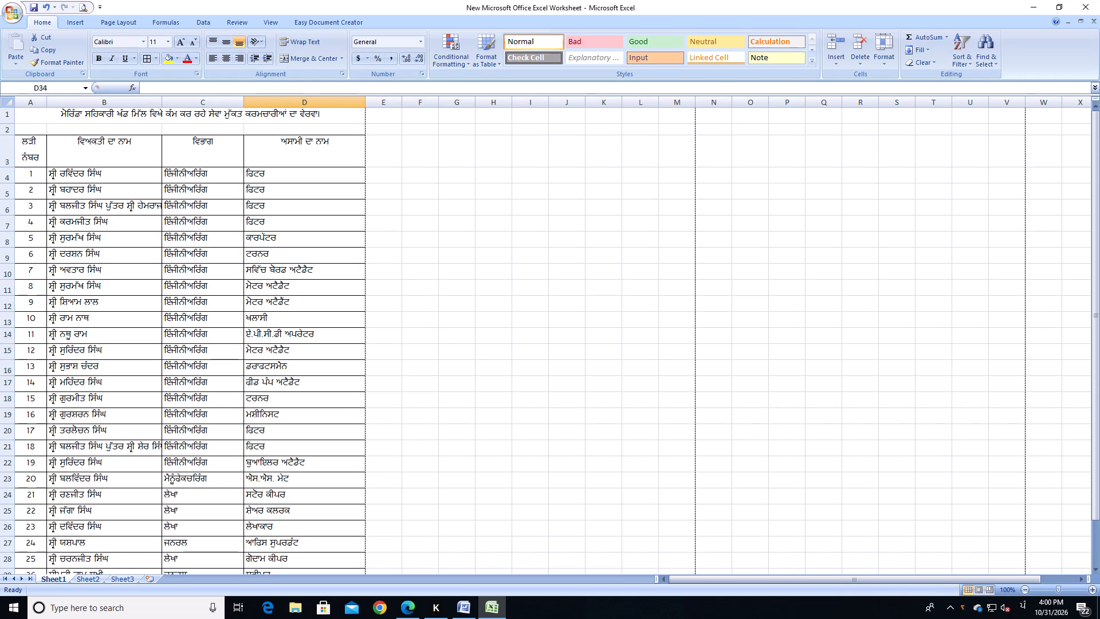
pyautogui.moveTo(162, 104); pyautogui.dragTo(172, 108)
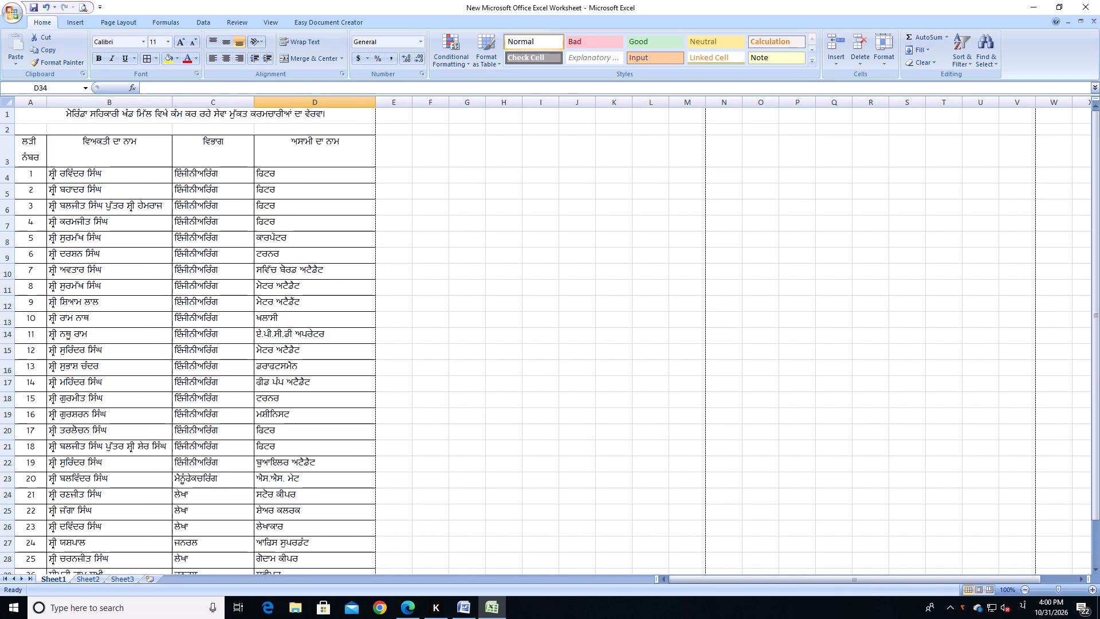
pyautogui.scroll(-4, 449, 310)
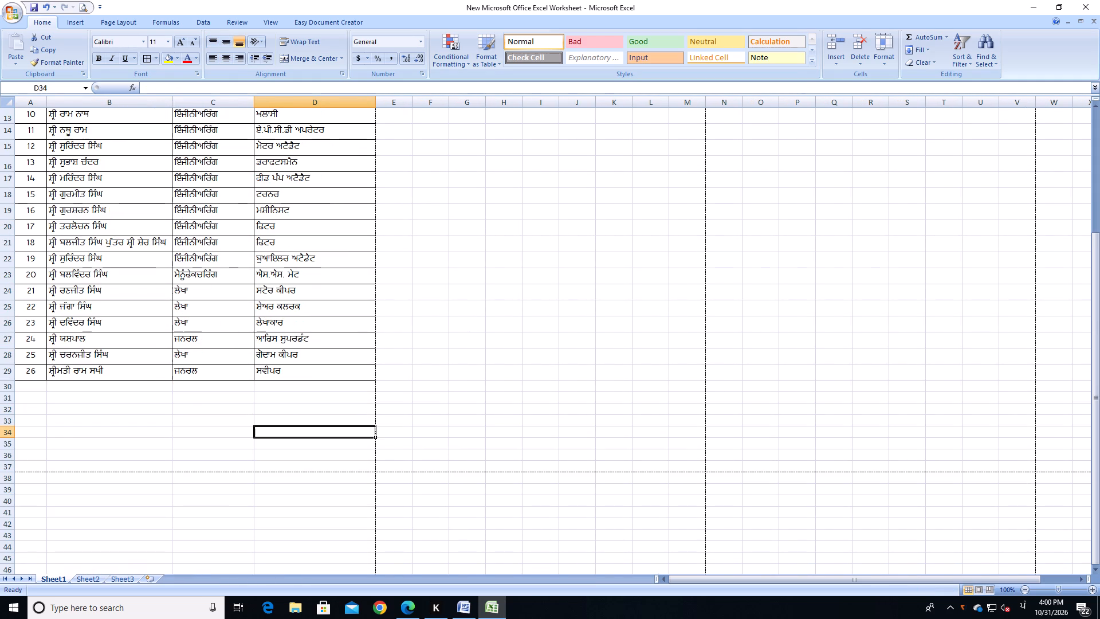
pyautogui.moveTo(375, 101); pyautogui.dragTo(346, 105)
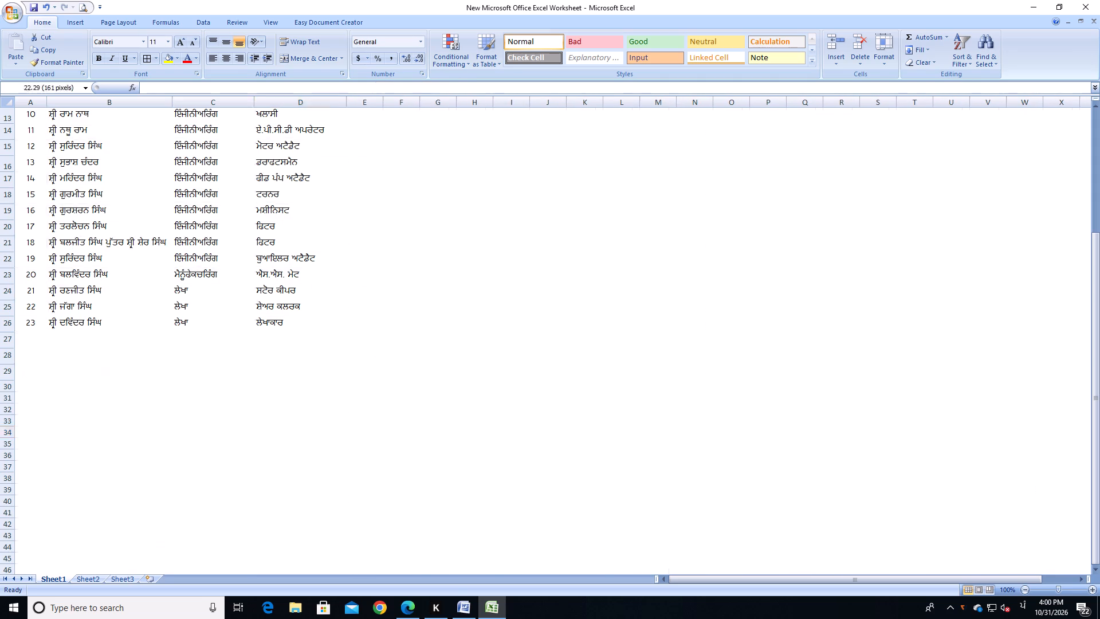
# Preview the updated table and print one copy of the active sheet on the Samsung M267x 287x Series printer.
pyautogui.scroll(4, 419, 241)
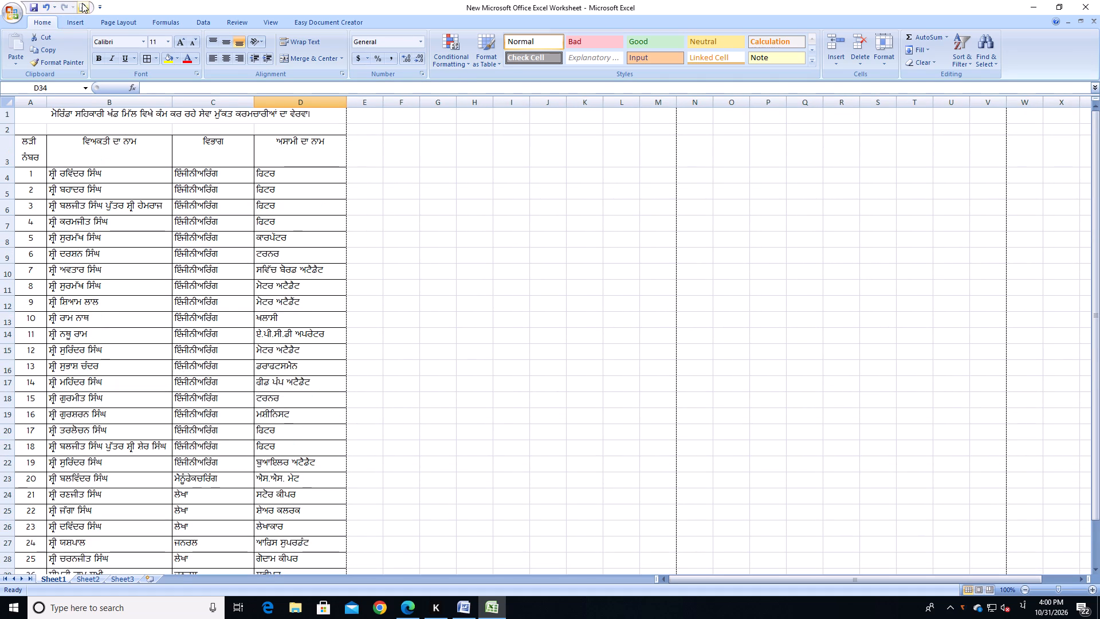
pyautogui.click(82, 6)
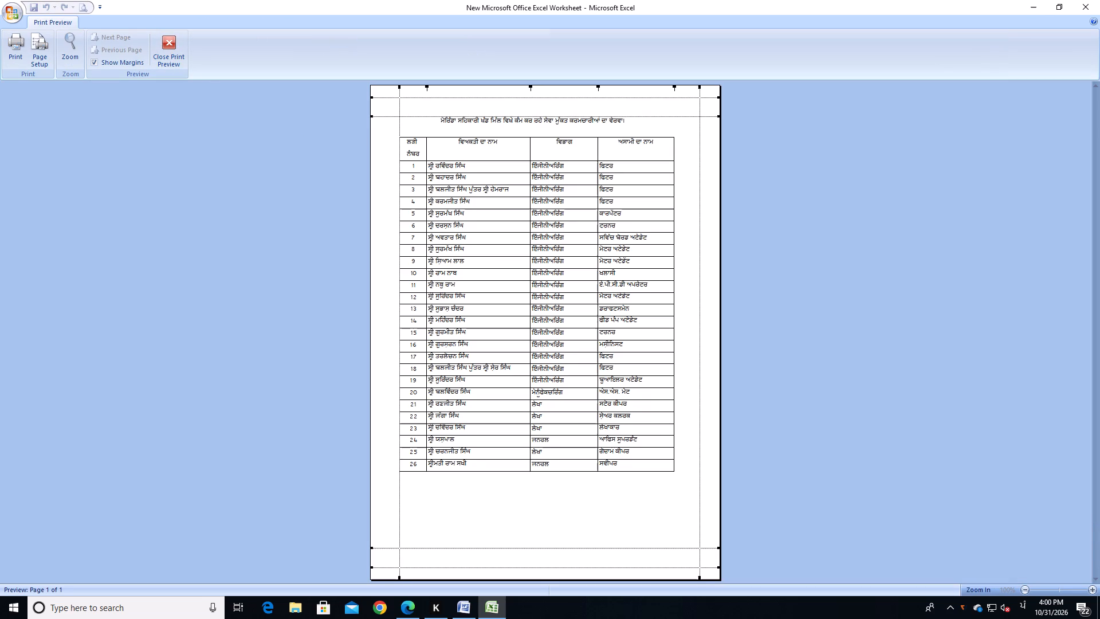
pyautogui.scroll(-5, 538, 340)
pyautogui.click(11, 53)
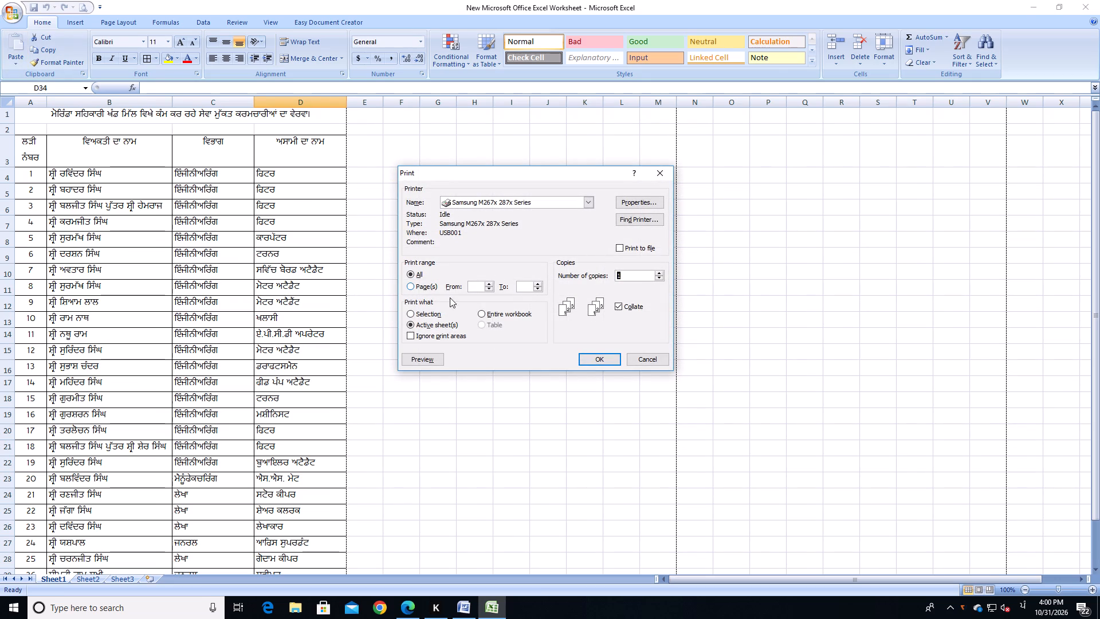
pyautogui.click(591, 358)
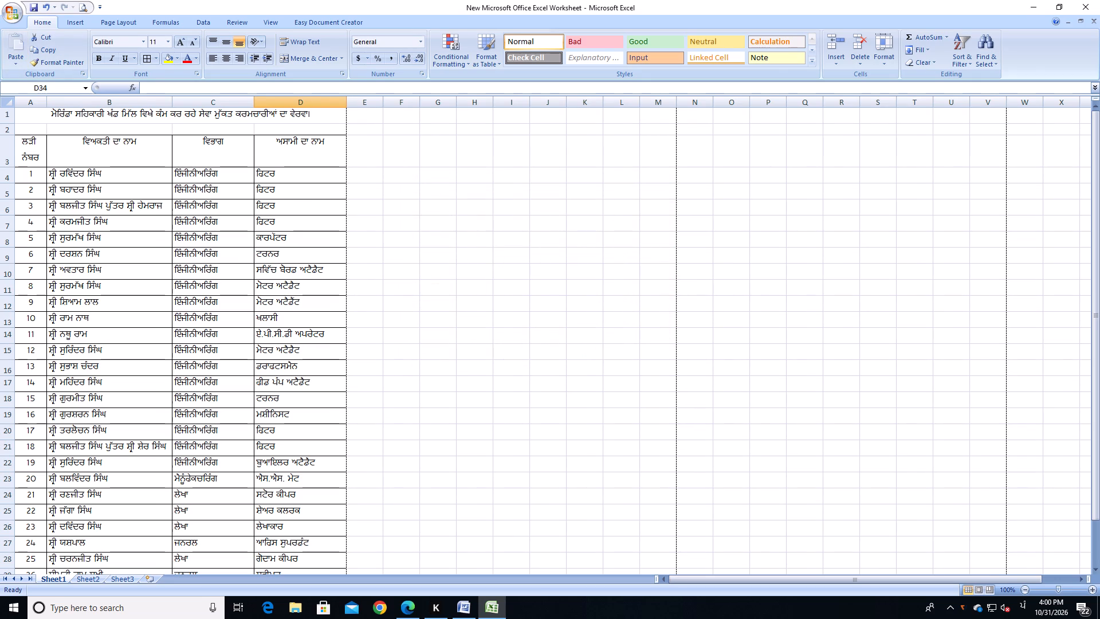
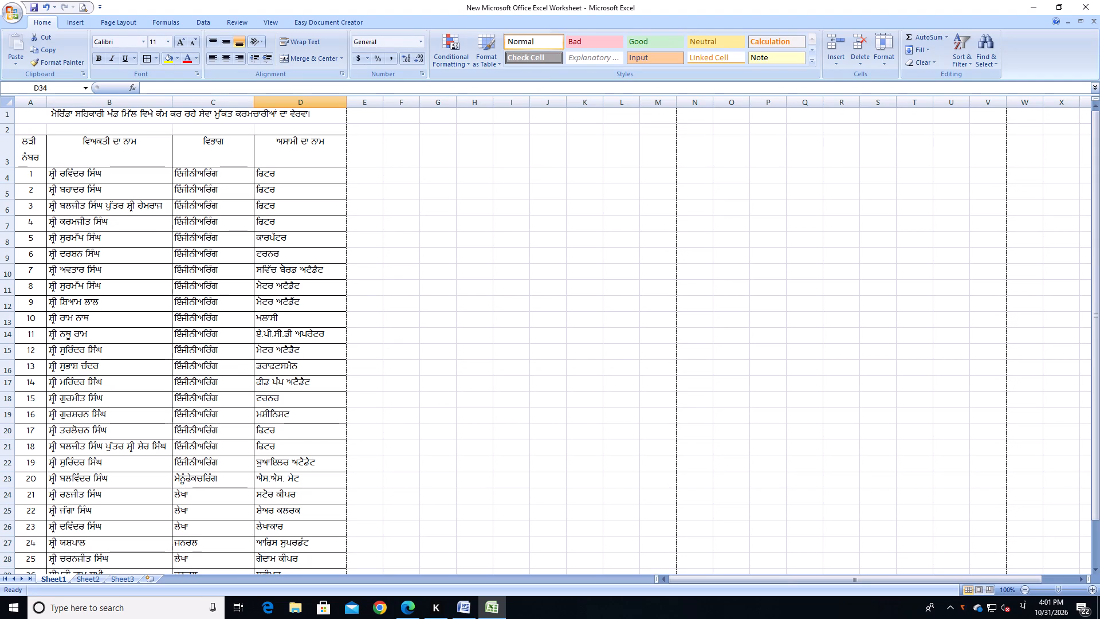
# Close the retired workers' Excel workbook, saving its changes.
pyautogui.click(1092, 3)
pyautogui.click(504, 335)
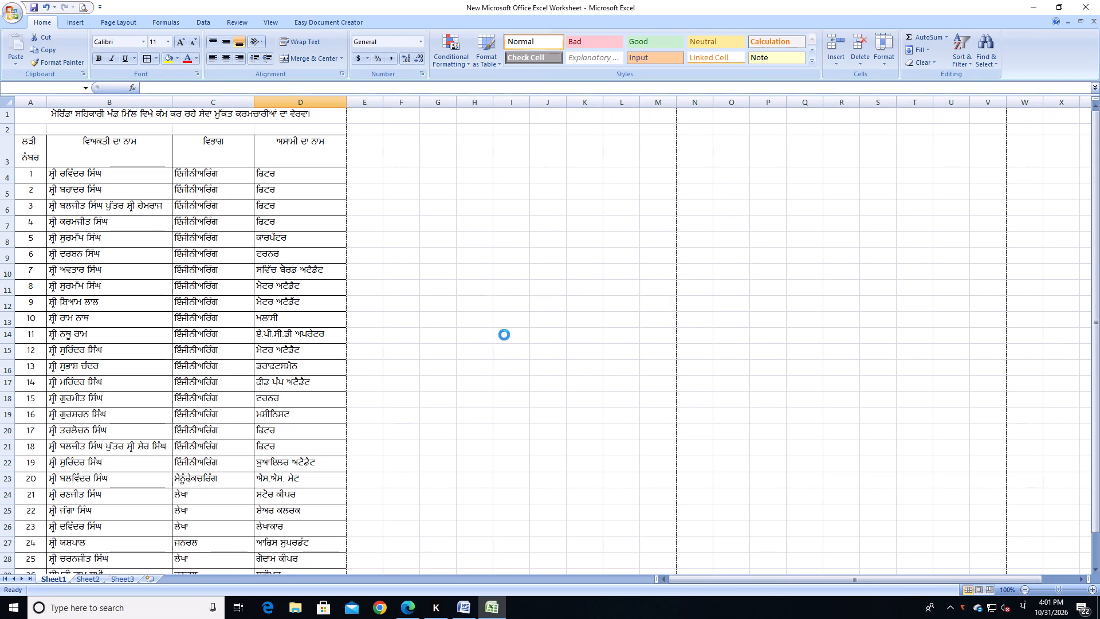
# Close the unsaved Word document with the workers' wage table, saving it to the Desktop as a Word Document under the suggested title-based name.
pyautogui.click(1091, 6)
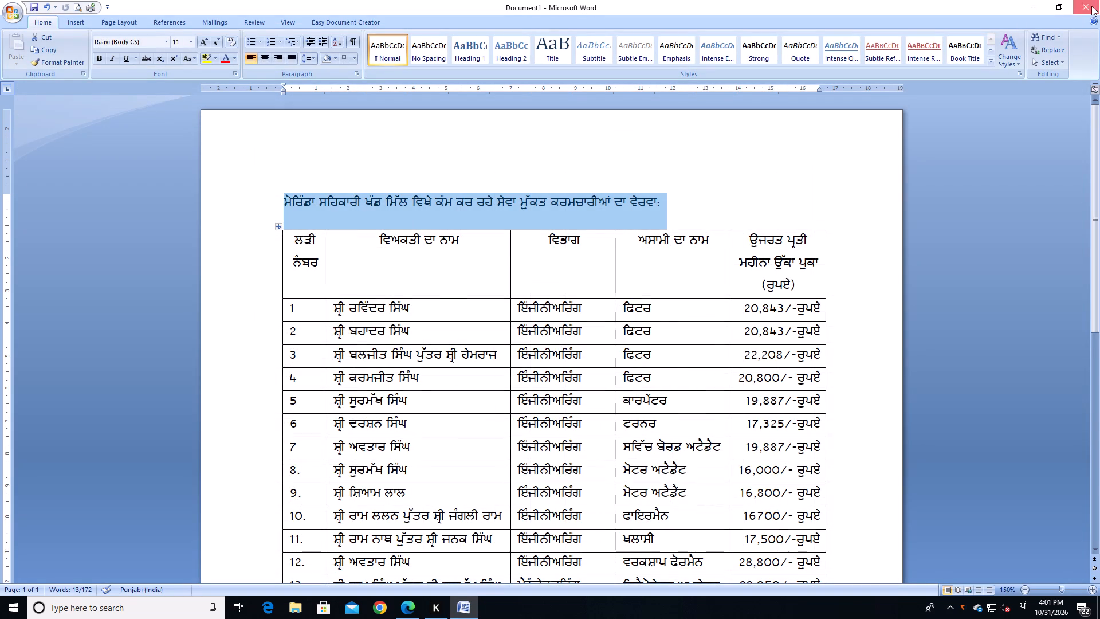
pyautogui.click(513, 338)
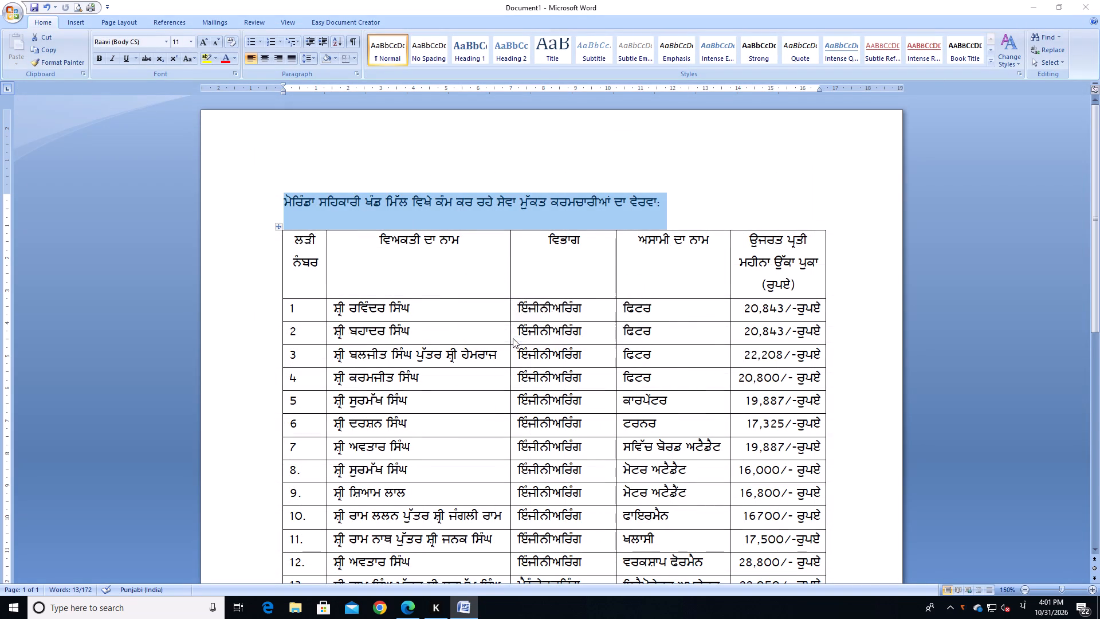
pyautogui.click(43, 93)
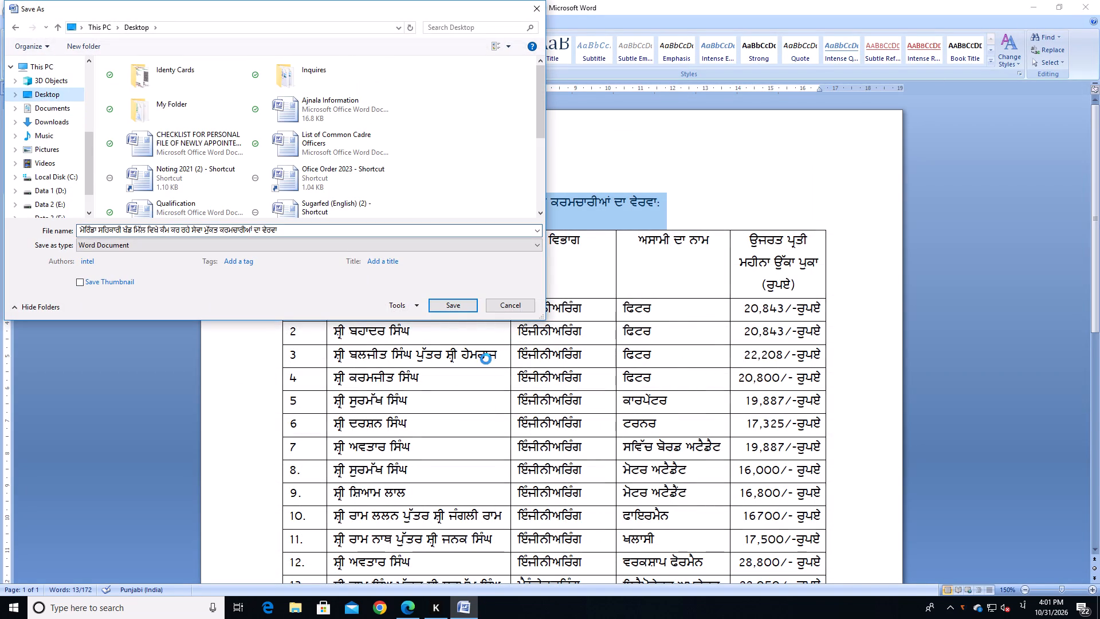
pyautogui.click(459, 302)
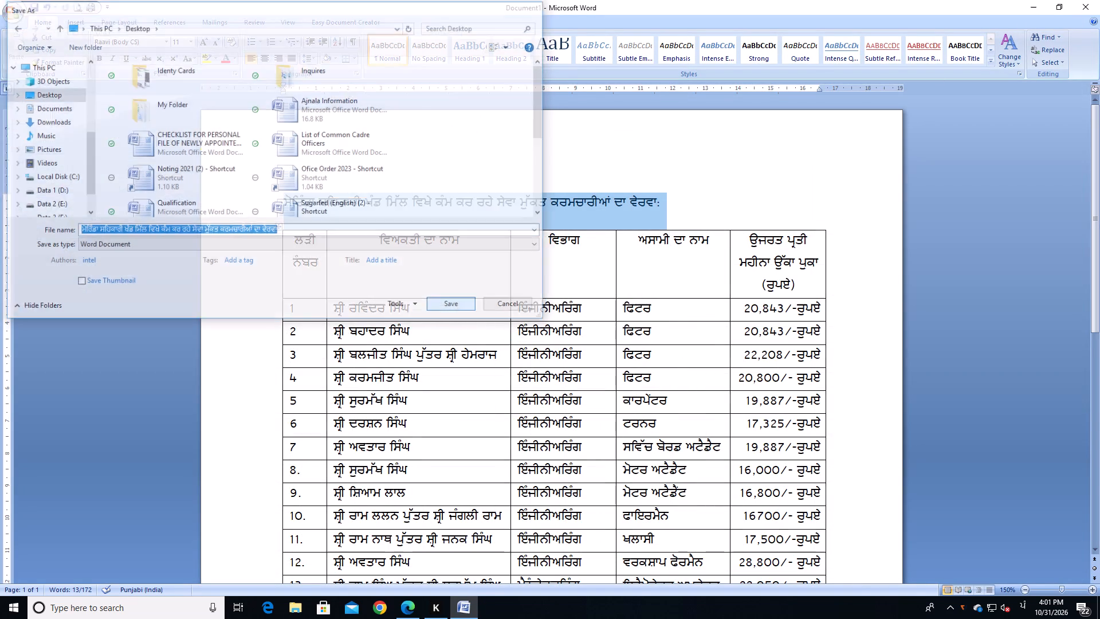